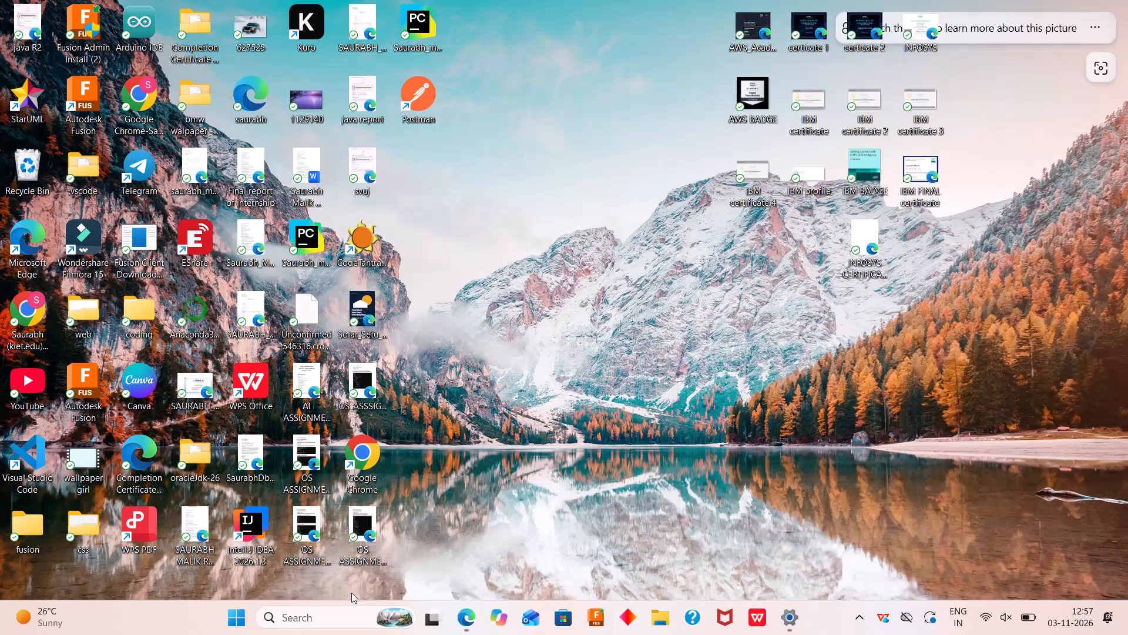
Search the computer for WHATS and launch the WhatsApp app.
click(331, 611)
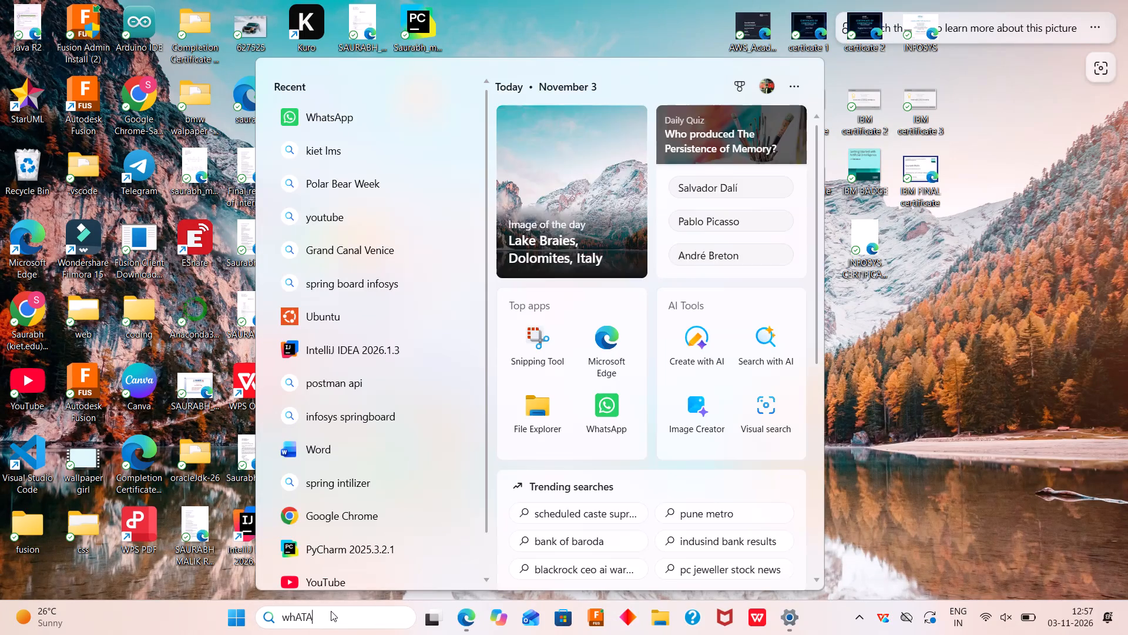
key(BackSpace)
key(BackSpace)
key(BackSpace)
key(BackSpace)
key(BackSpace)
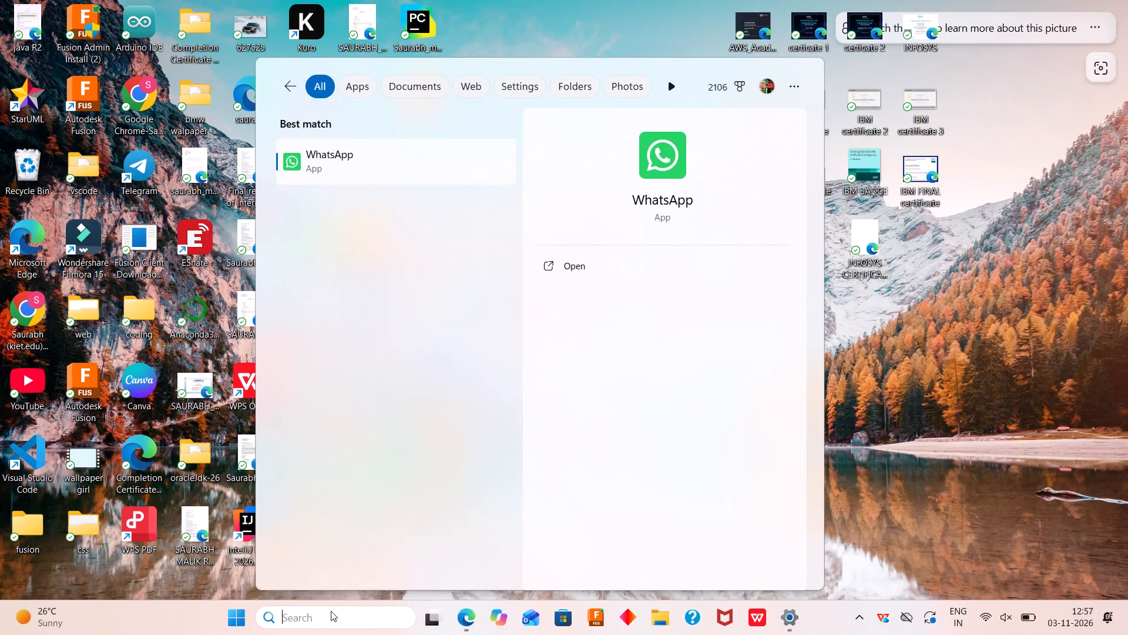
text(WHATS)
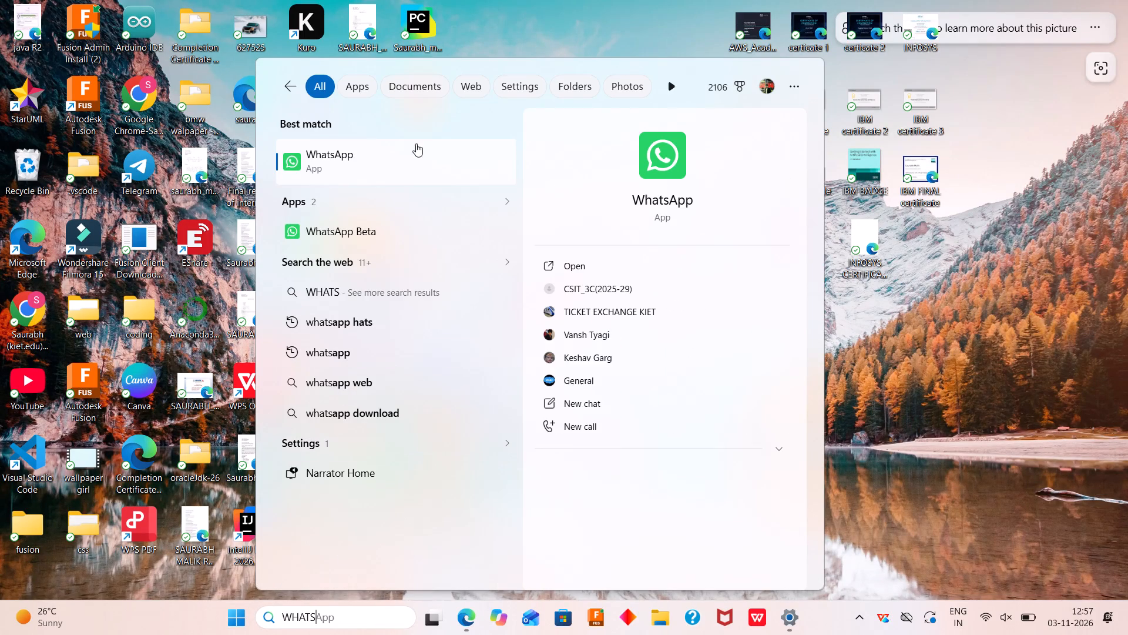
click(412, 155)
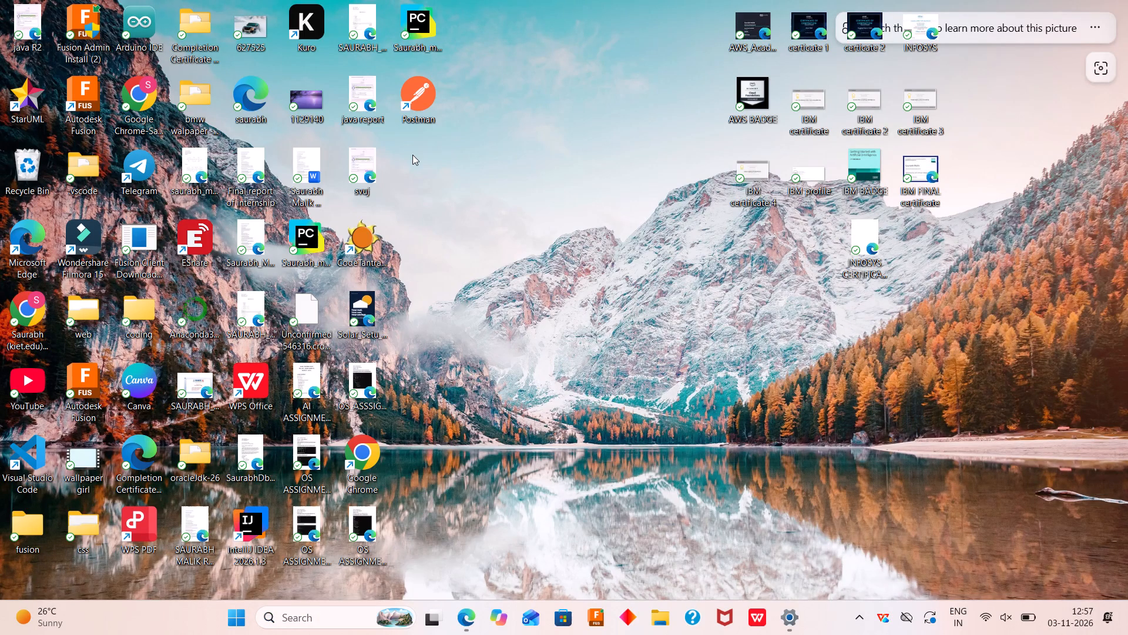
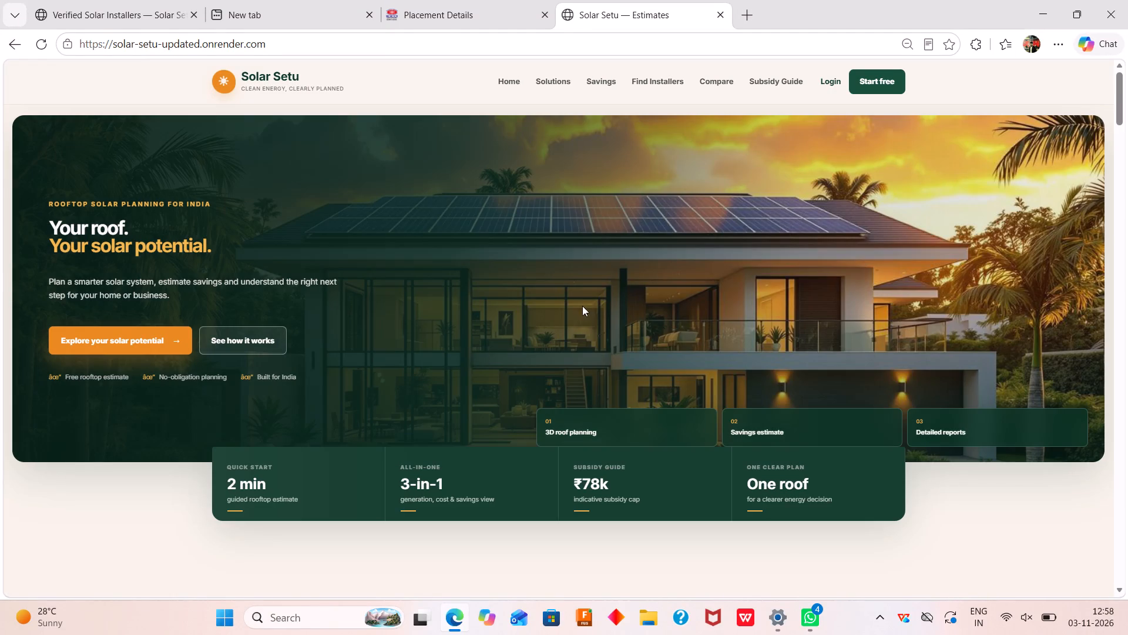
On the Solar Setu site, find the rooftop using the last-used saved address for KIET GROUP OF INSTITUTIONS, Muradnagar, and choose the matching place.
scroll(565, 315, down, 5)
scroll(565, 315, right, 1)
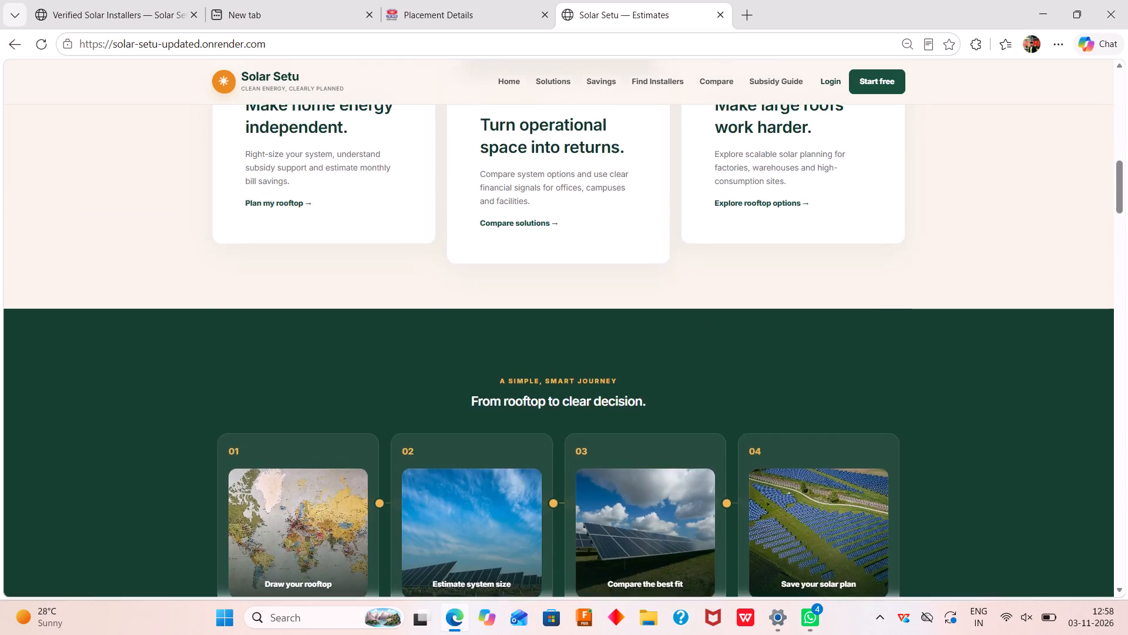
scroll(565, 315, right, 1)
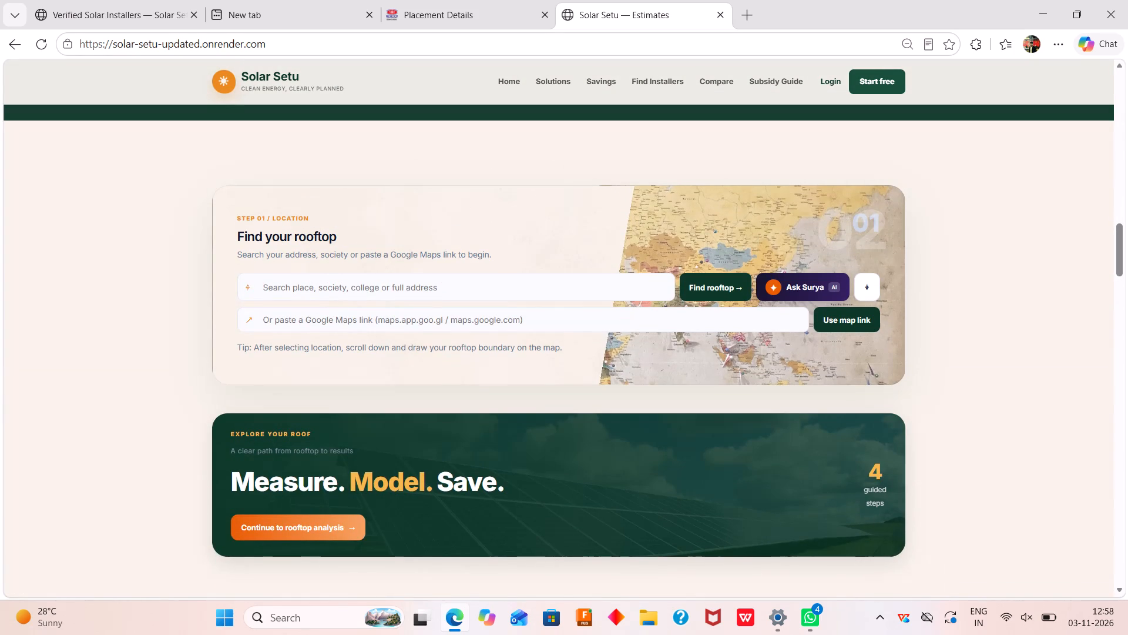
click(617, 289)
click(437, 357)
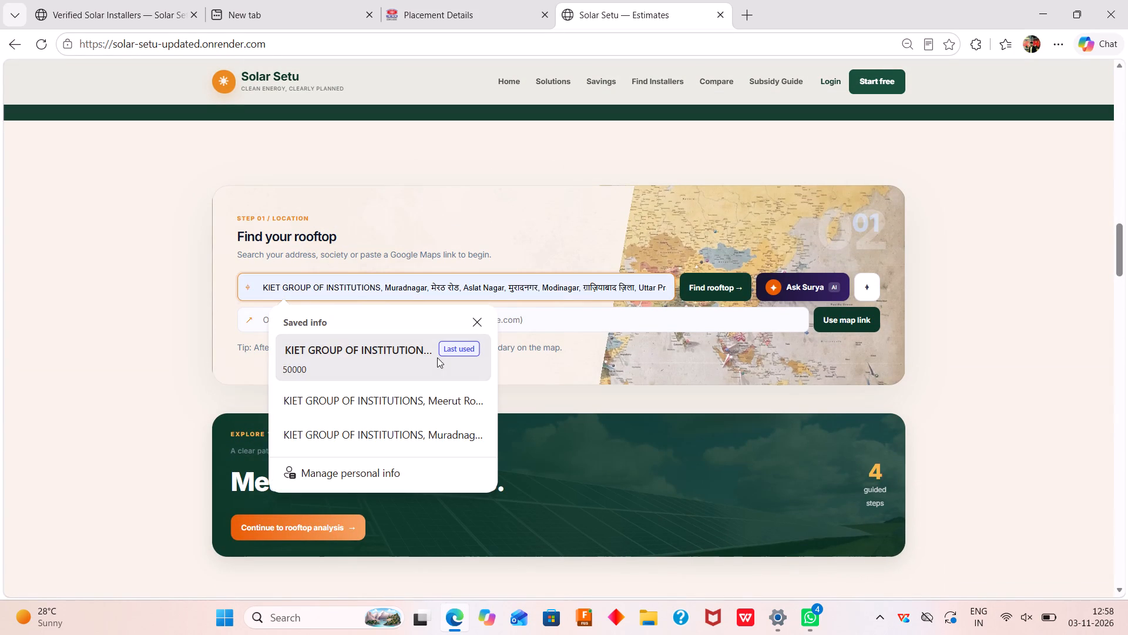
click(716, 285)
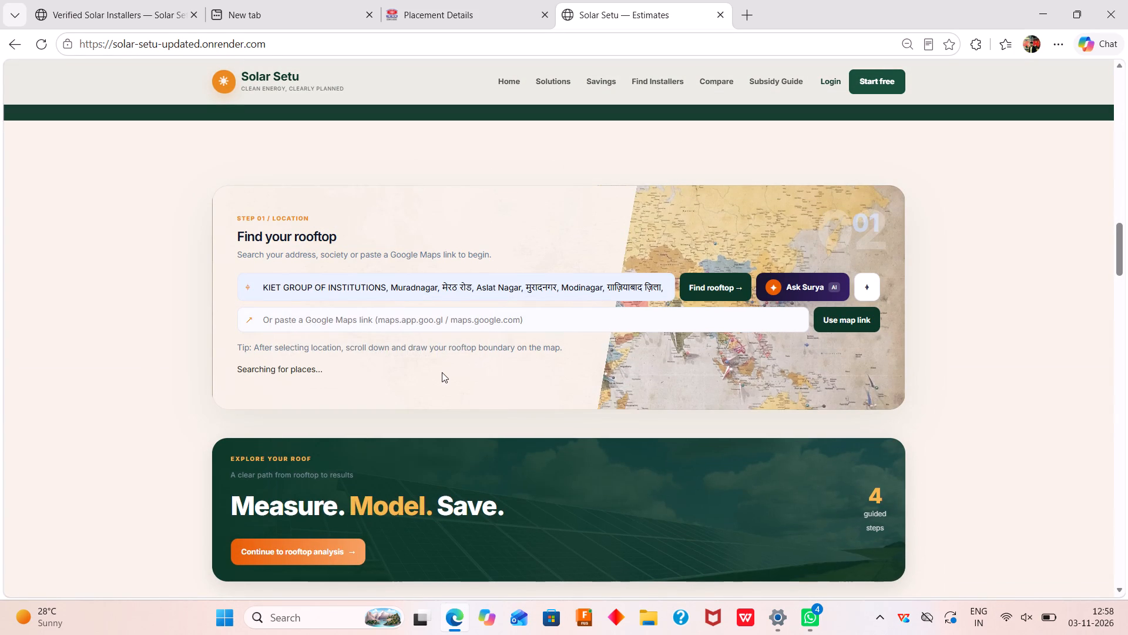
click(390, 394)
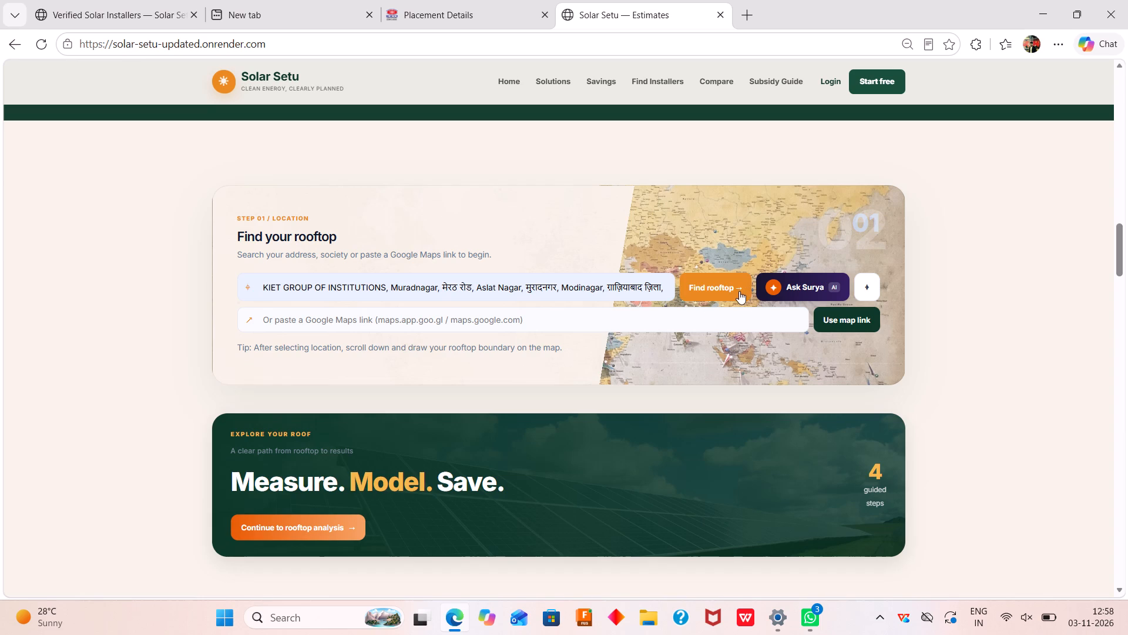
scroll(692, 356, down, 7)
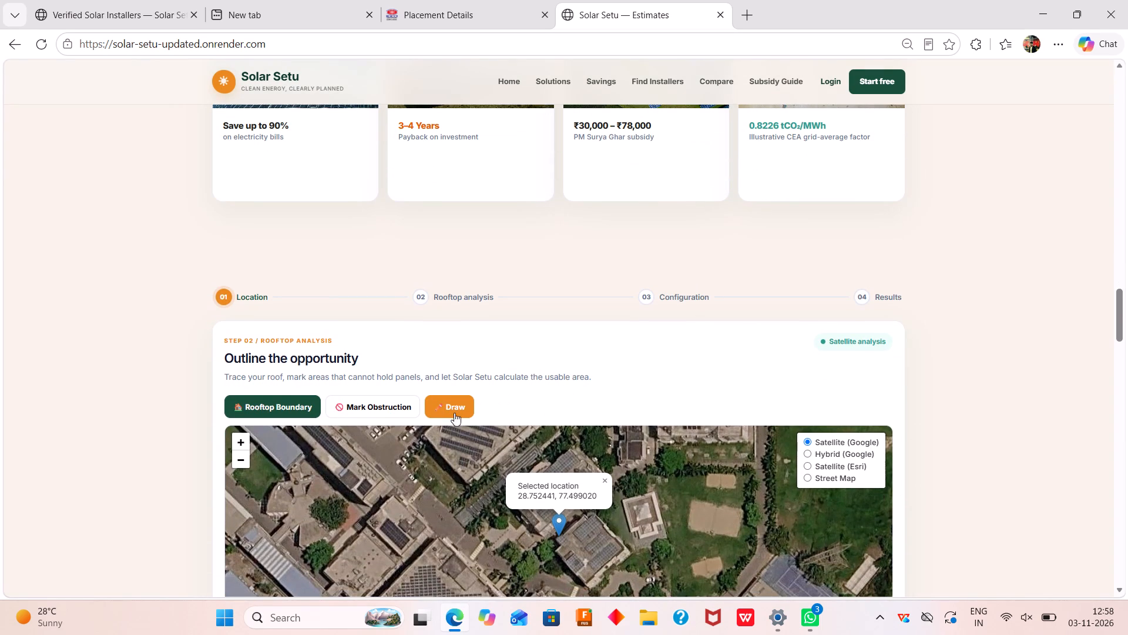
Draw a four-corner rooftop boundary of about 365 m² around the building just southeast of the selected location marker.
click(466, 418)
click(461, 405)
click(595, 466)
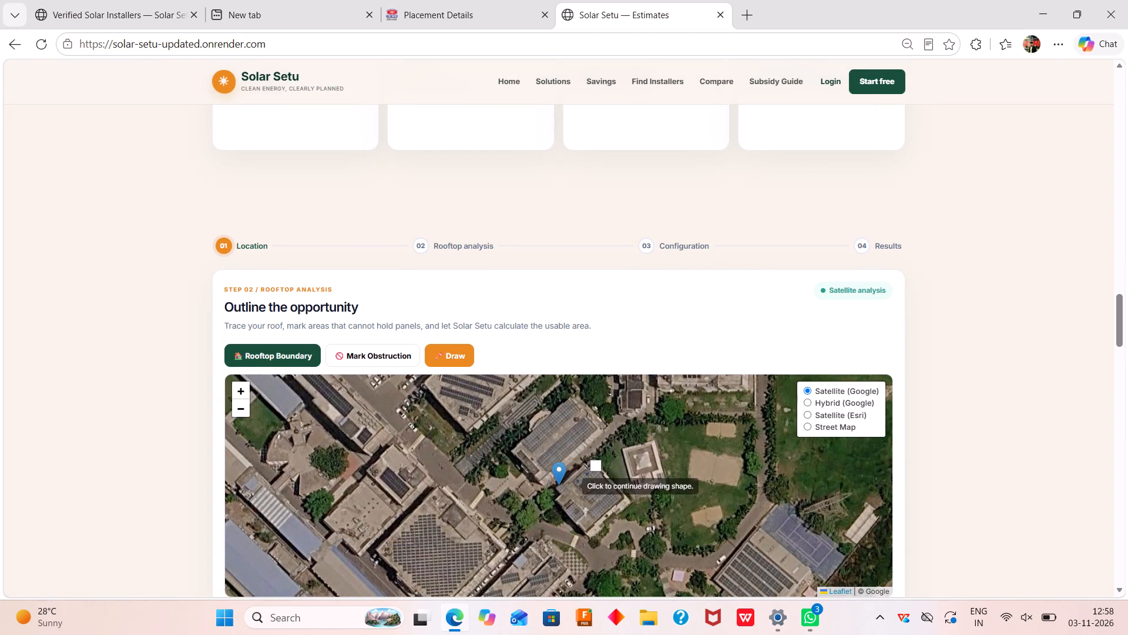
click(558, 497)
click(585, 527)
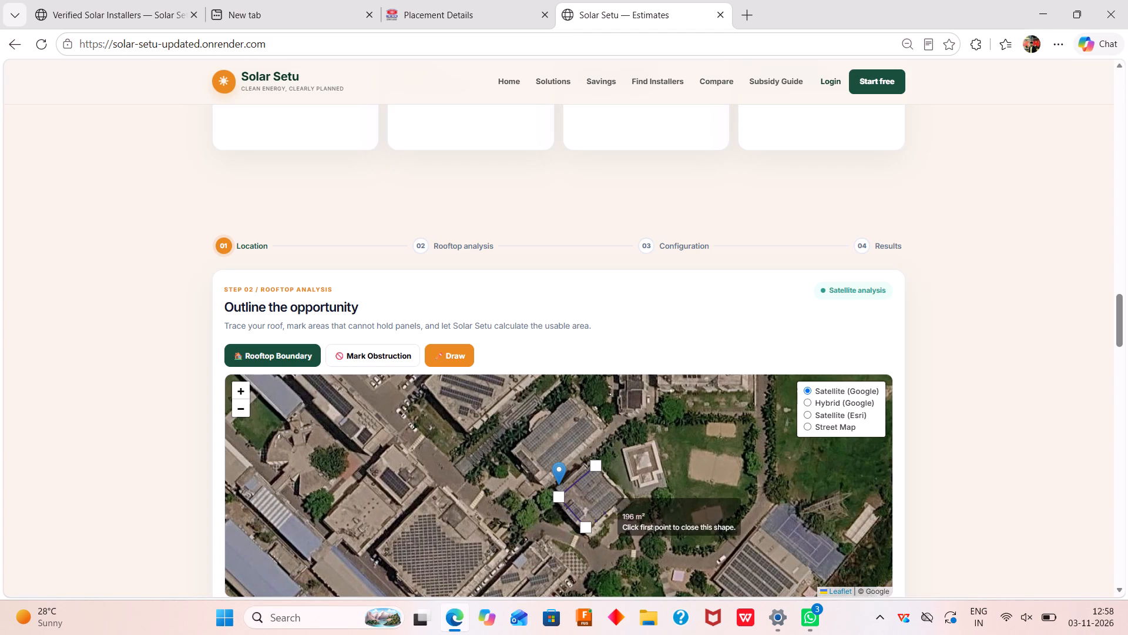
click(617, 500)
click(593, 463)
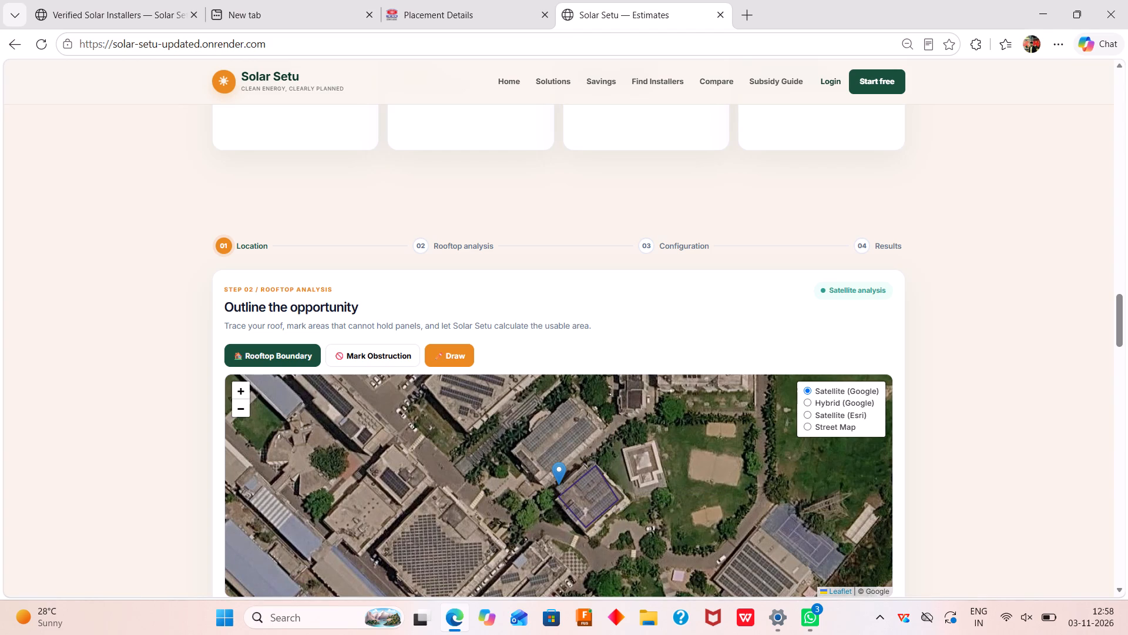
Enable backup during power cuts with a 5 kW essential load and 20 hours' duration, and calculate the solar potential.
scroll(593, 463, down, 3)
scroll(633, 328, down, 4)
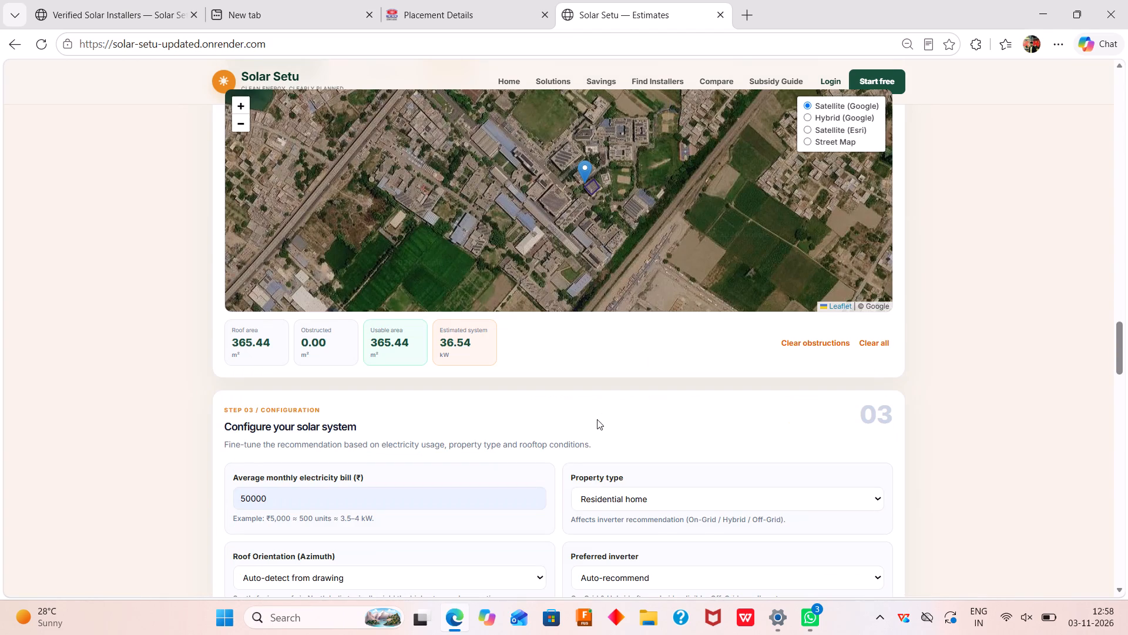
scroll(592, 426, down, 1)
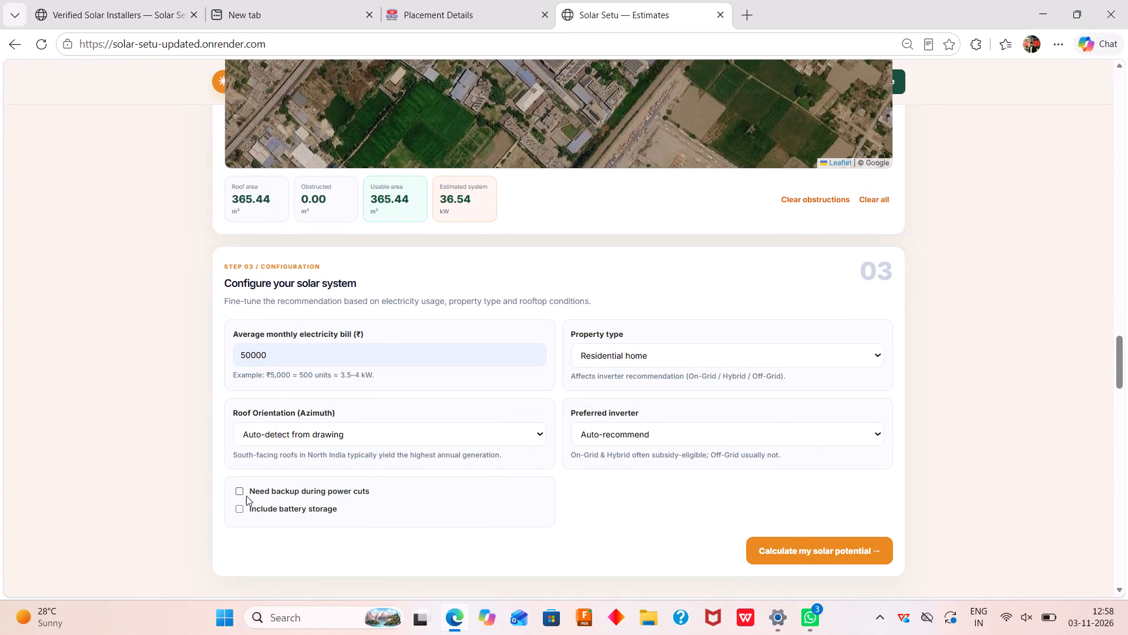
click(238, 493)
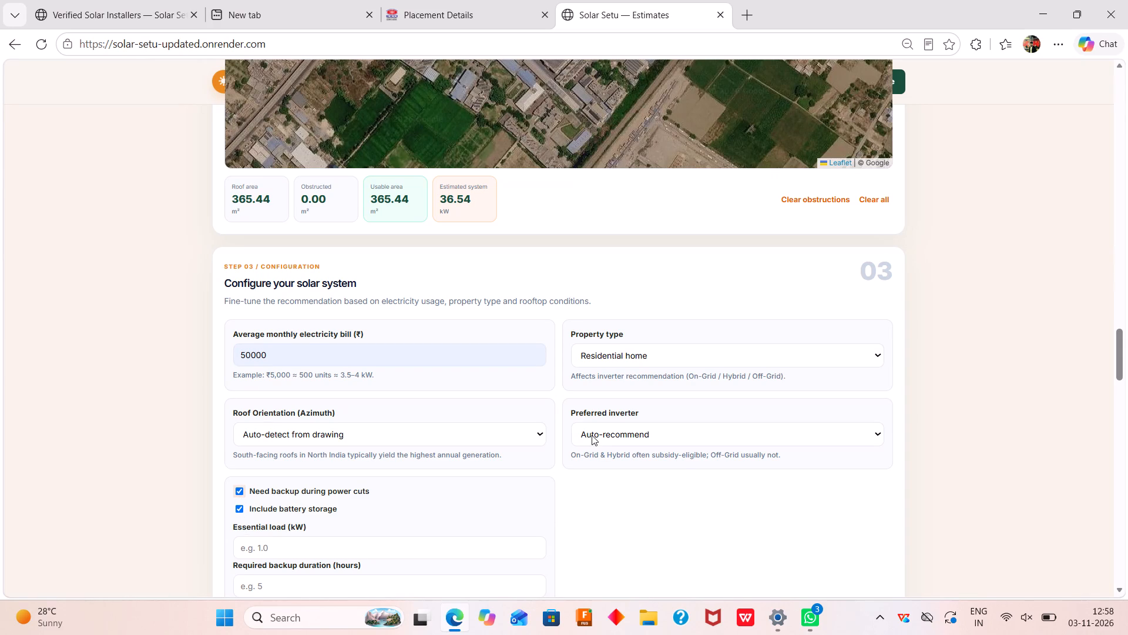
scroll(672, 520, down, 2)
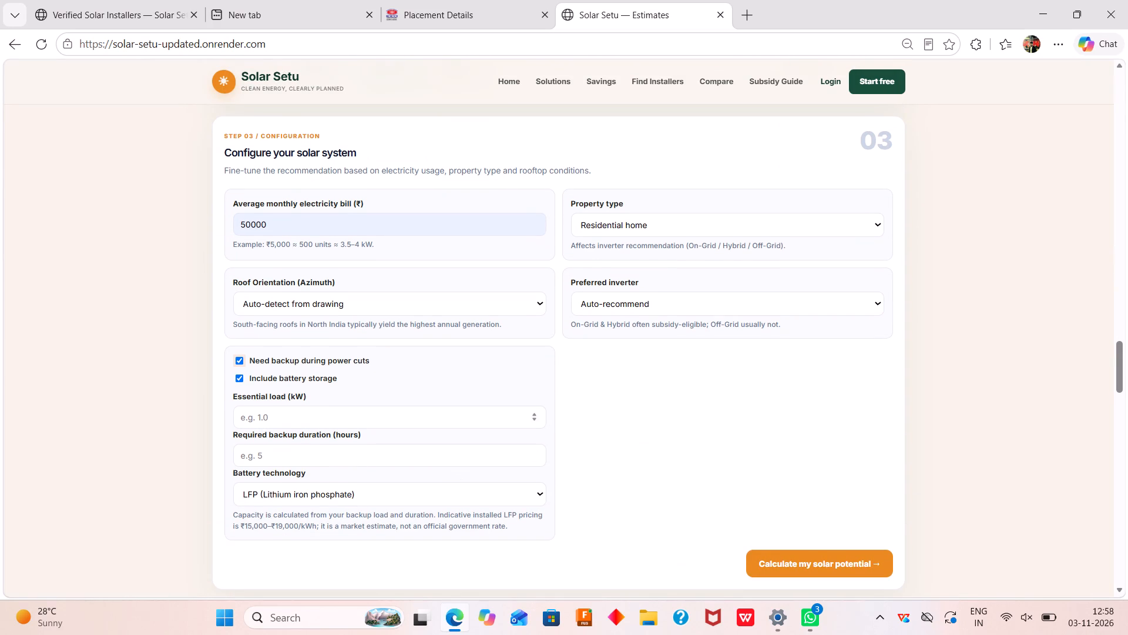
click(392, 419)
key(5)
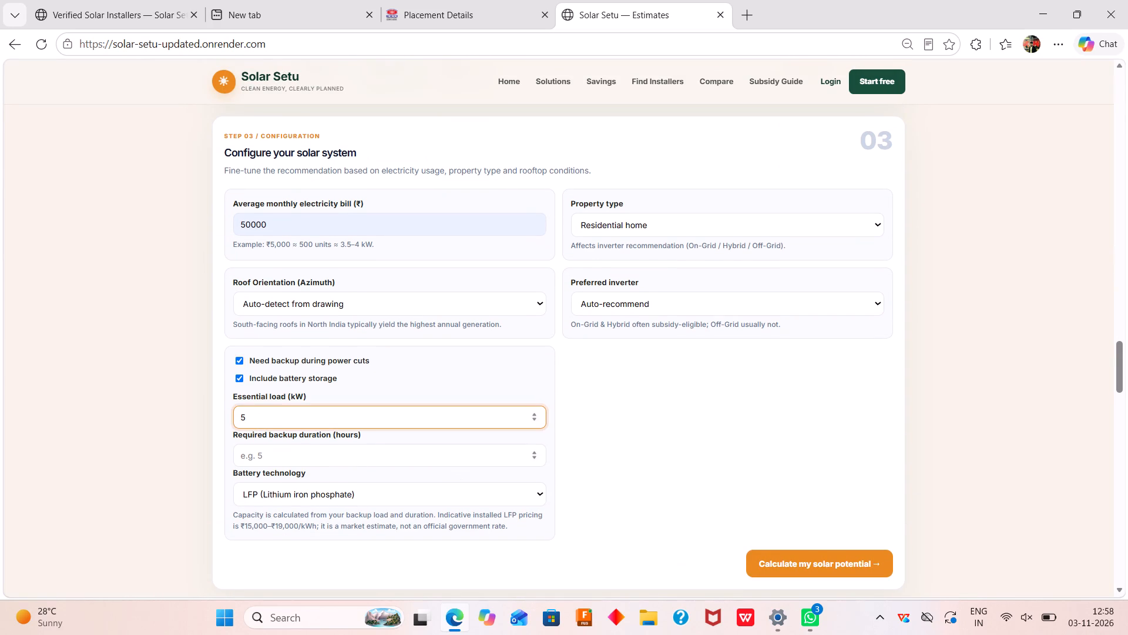
click(362, 453)
text(20)
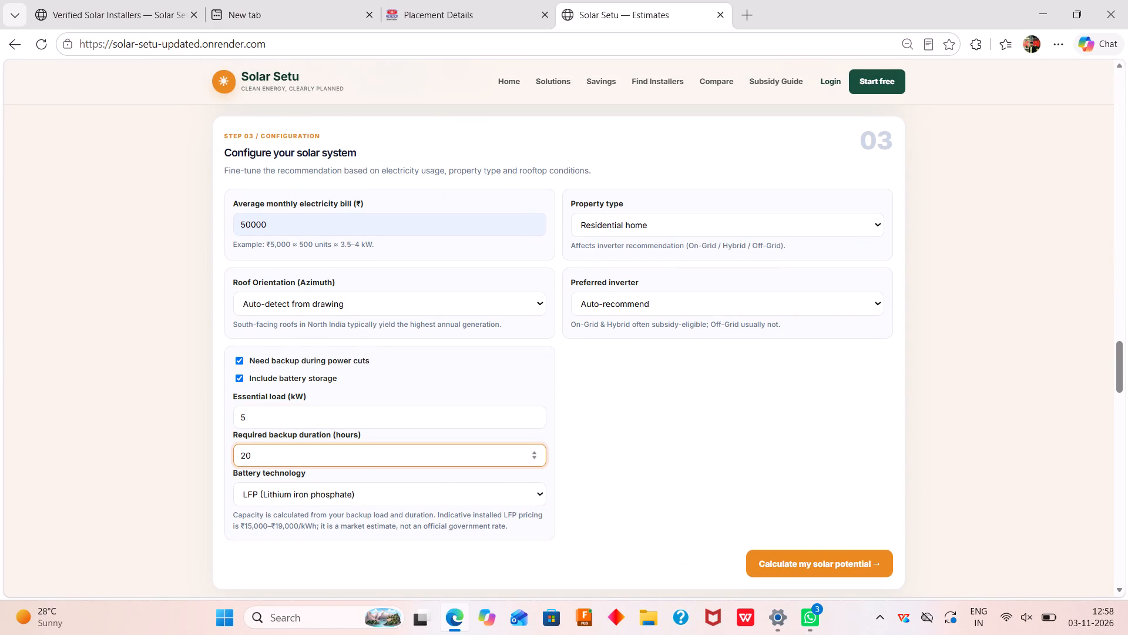
click(756, 553)
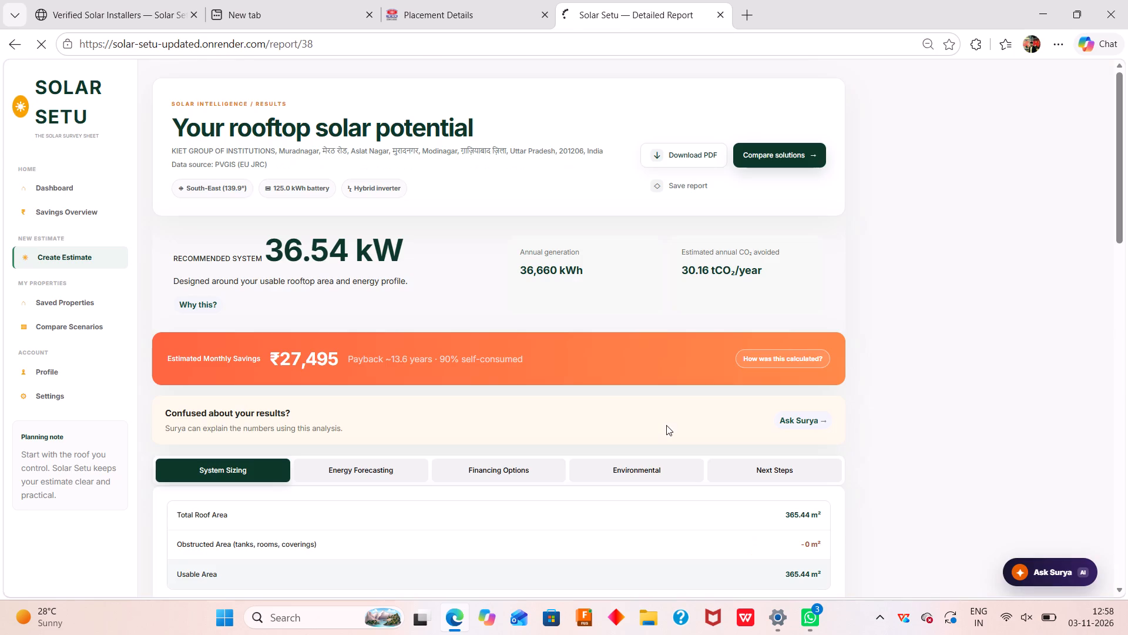
Review the rooftop report's system sizing, financing options, and recommended next steps.
scroll(704, 303, down, 4)
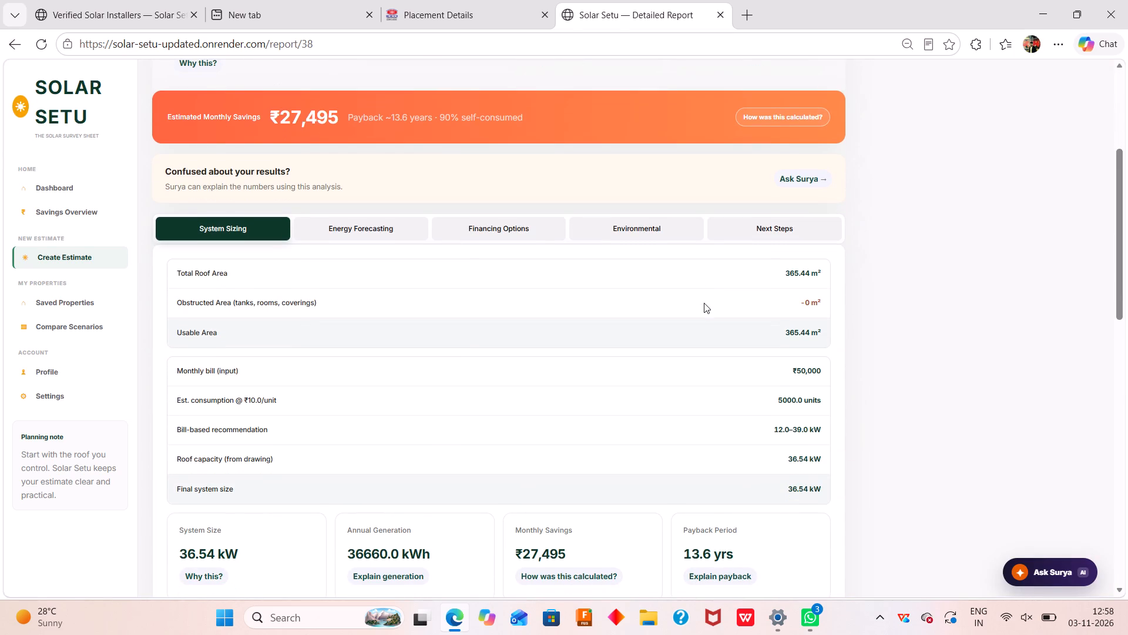
click(541, 228)
scroll(596, 328, down, 1)
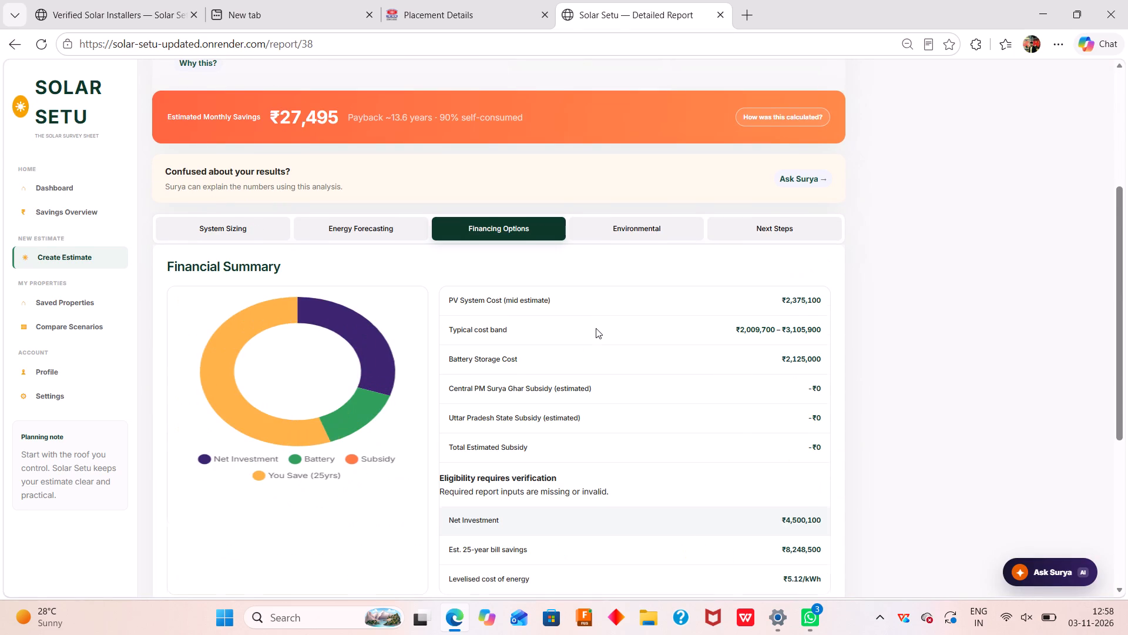
scroll(596, 328, down, 1)
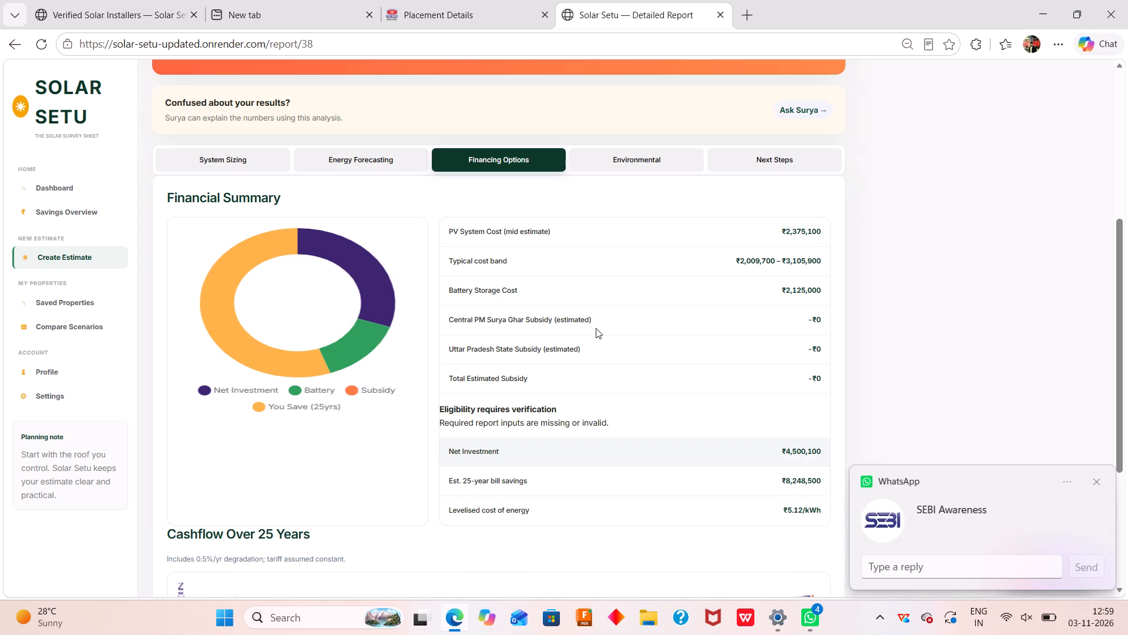
click(670, 157)
click(719, 158)
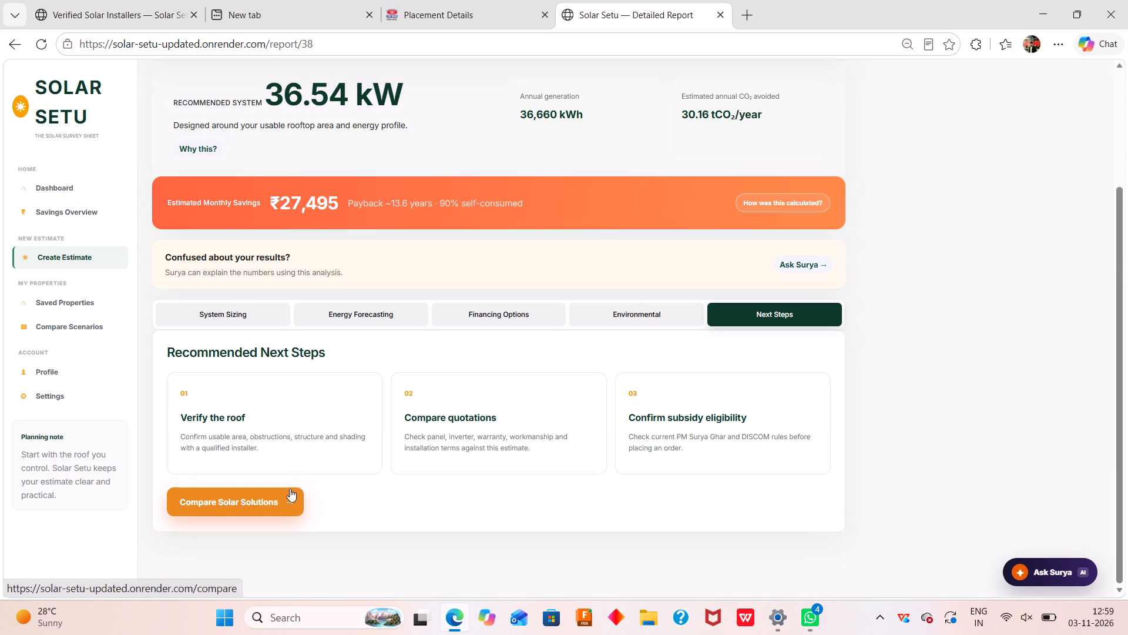
scroll(551, 422, up, 4)
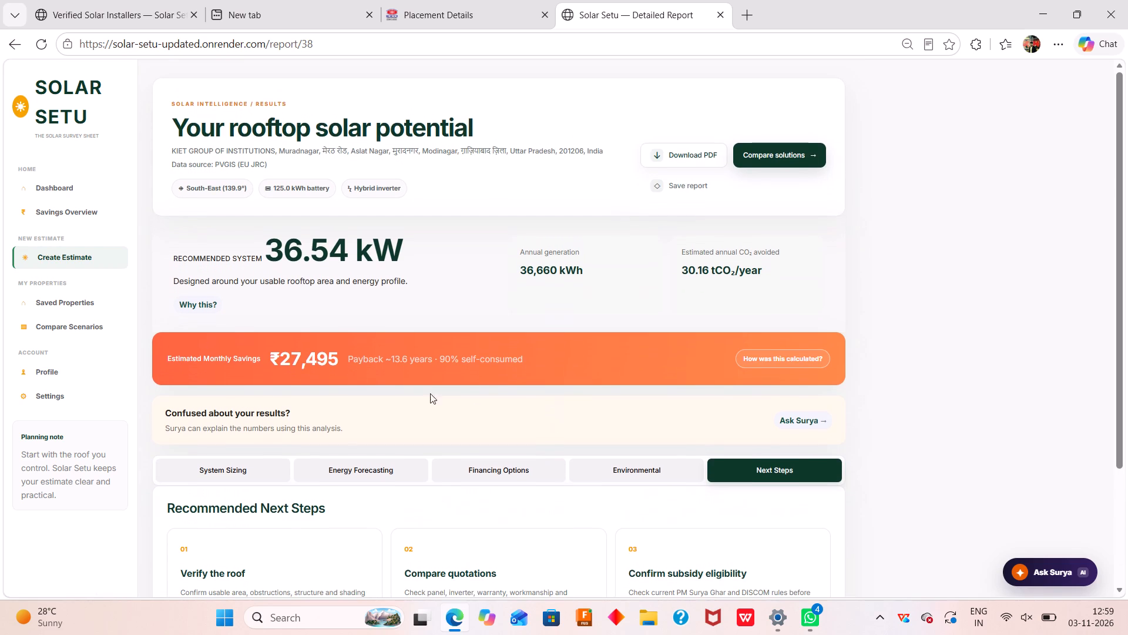
Go through the dashboard to the Subsidy Guide and examine its subsidy rates, eligibility, documents, application steps and official resources.
click(58, 190)
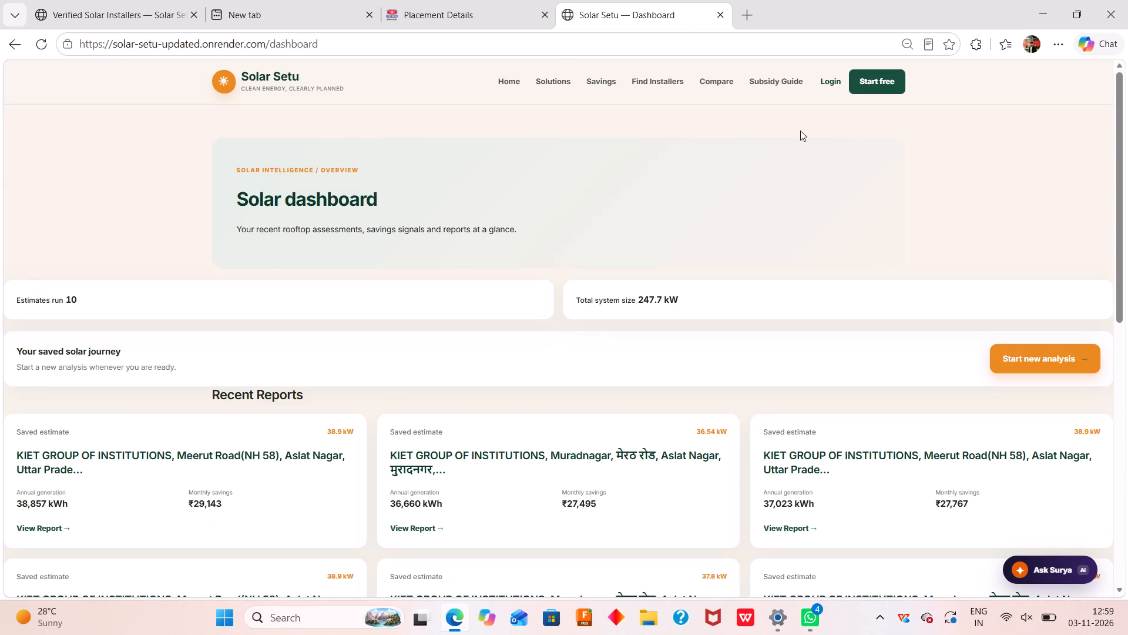
click(768, 86)
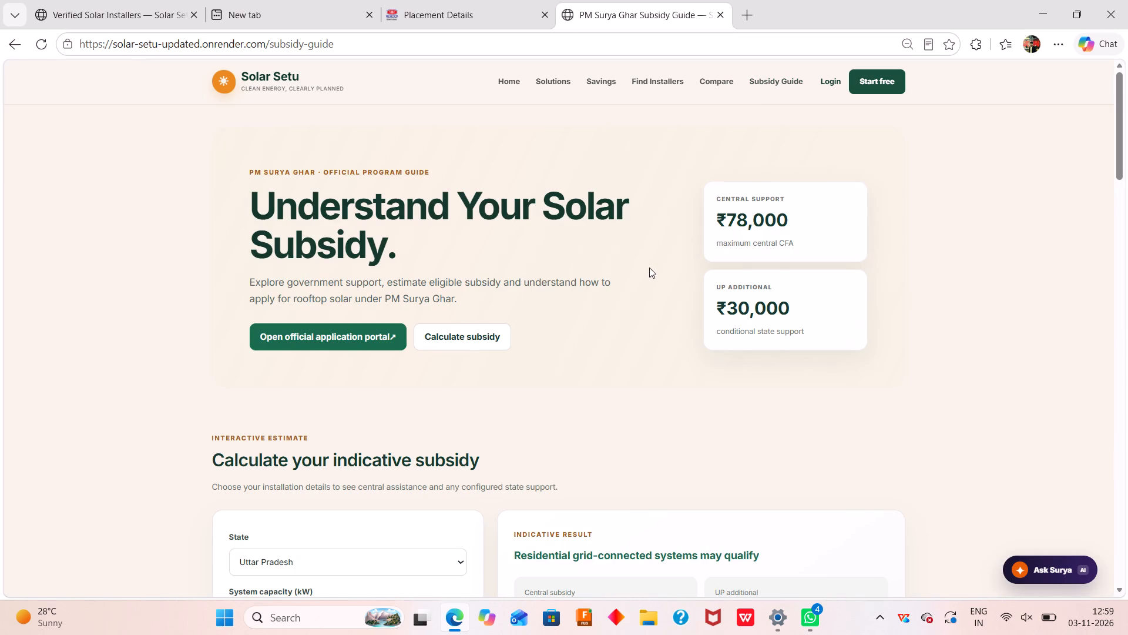
scroll(649, 268, down, 8)
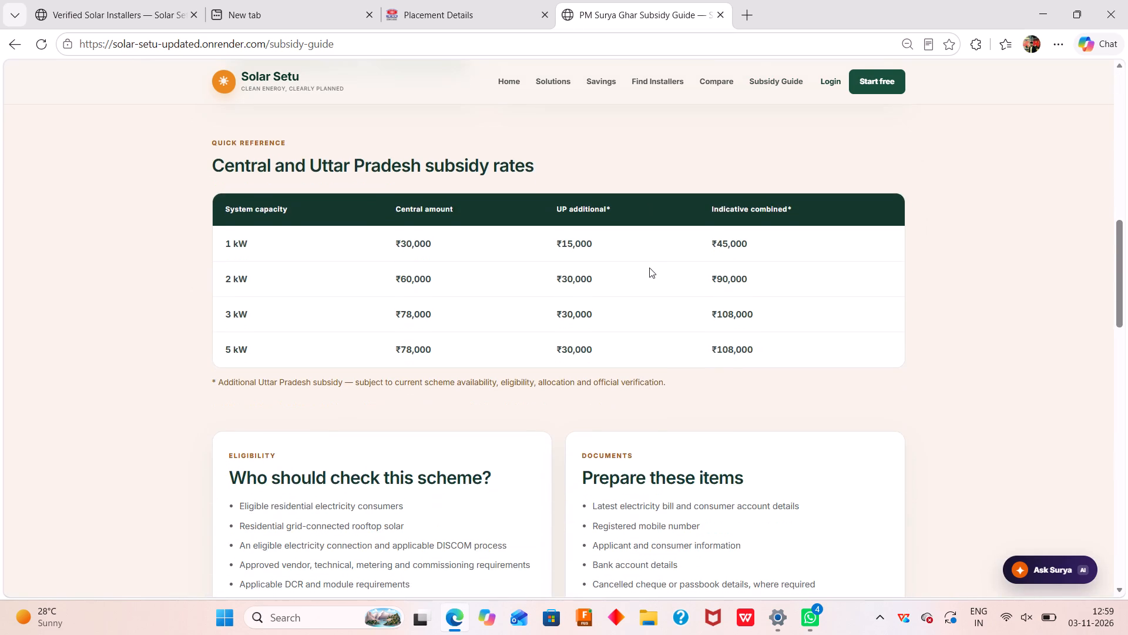
scroll(649, 268, down, 5)
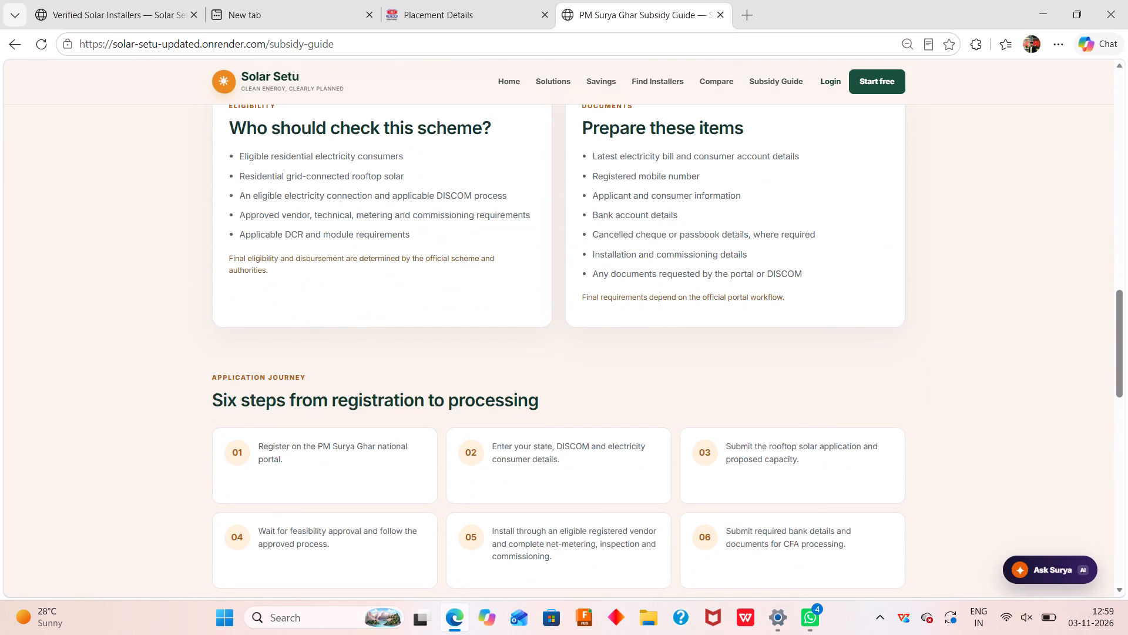
scroll(649, 268, up, 1)
scroll(649, 268, down, 5)
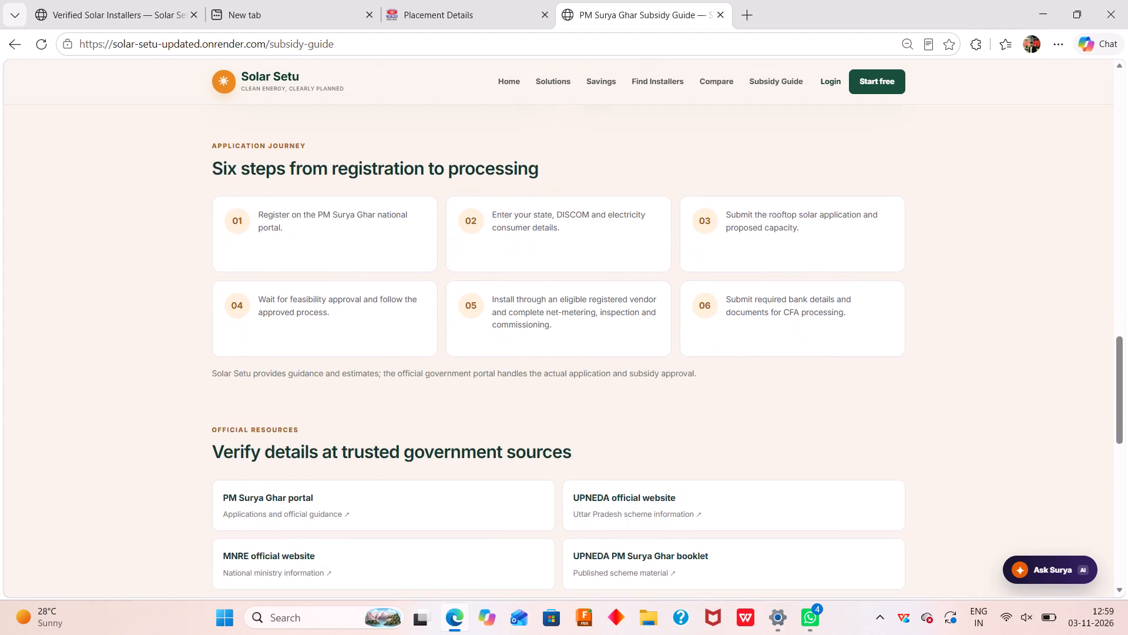
scroll(649, 268, down, 3)
scroll(649, 268, up, 1)
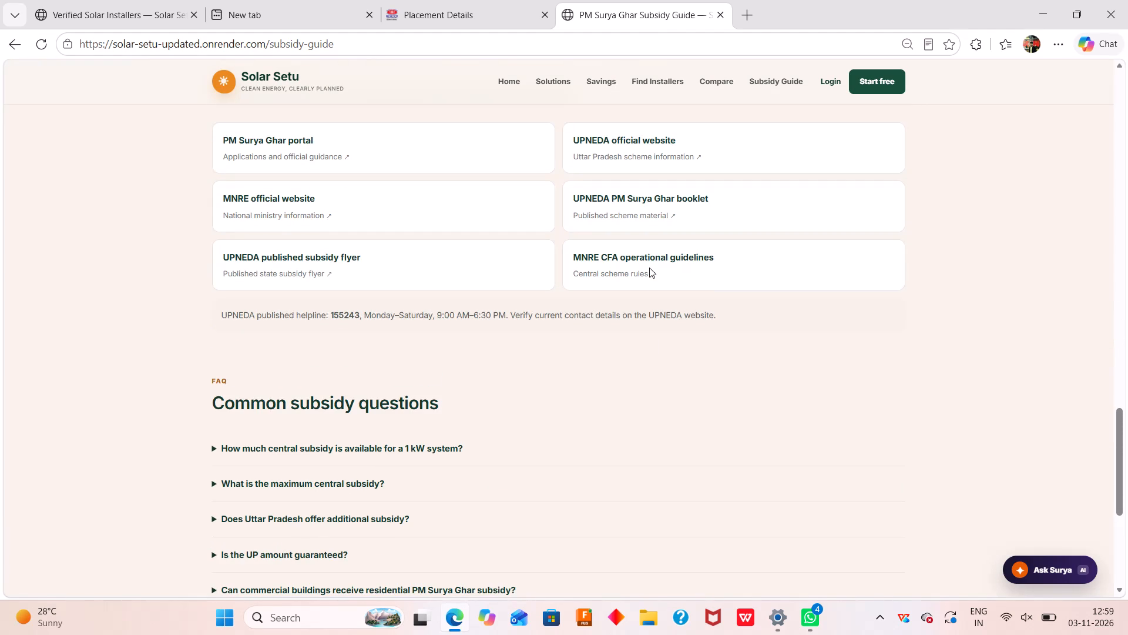
scroll(649, 268, up, 2)
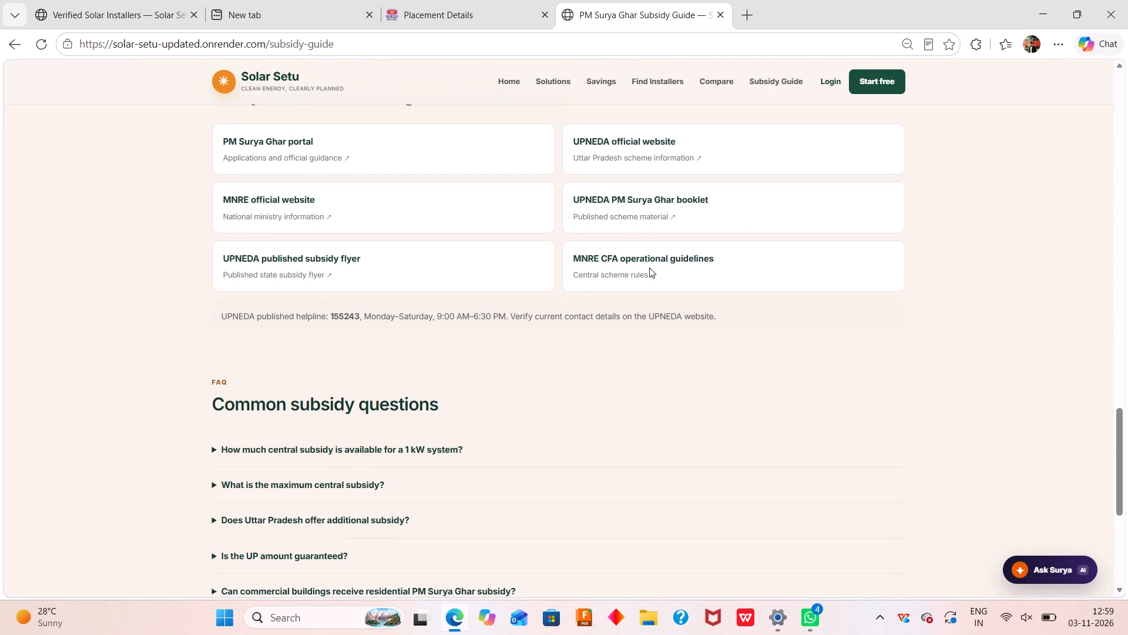
scroll(649, 268, up, 3)
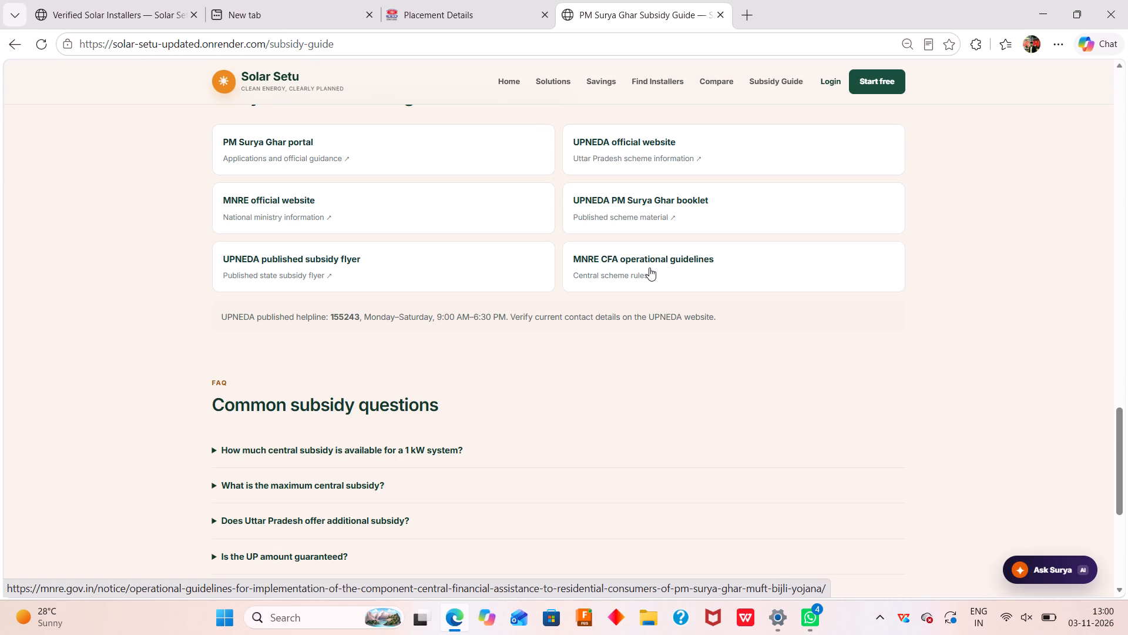
scroll(652, 326, up, 12)
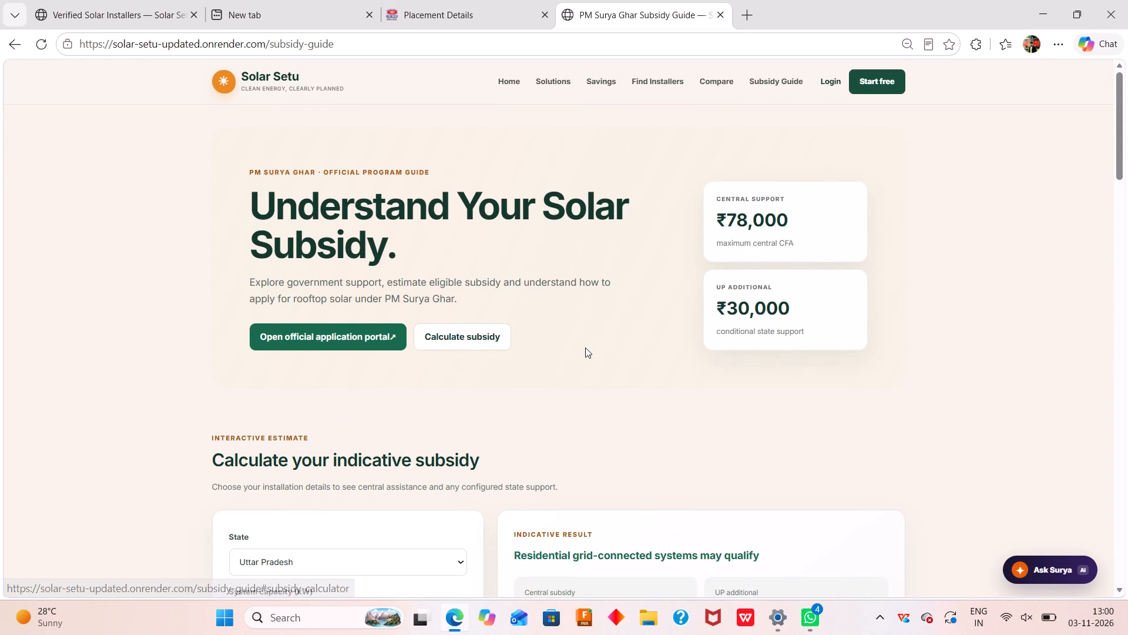
Return to the Solutions page, search the rooftop finder for PVS MALL, and select PVS Mall on Shastri Nagar Road, Meerut.
click(550, 81)
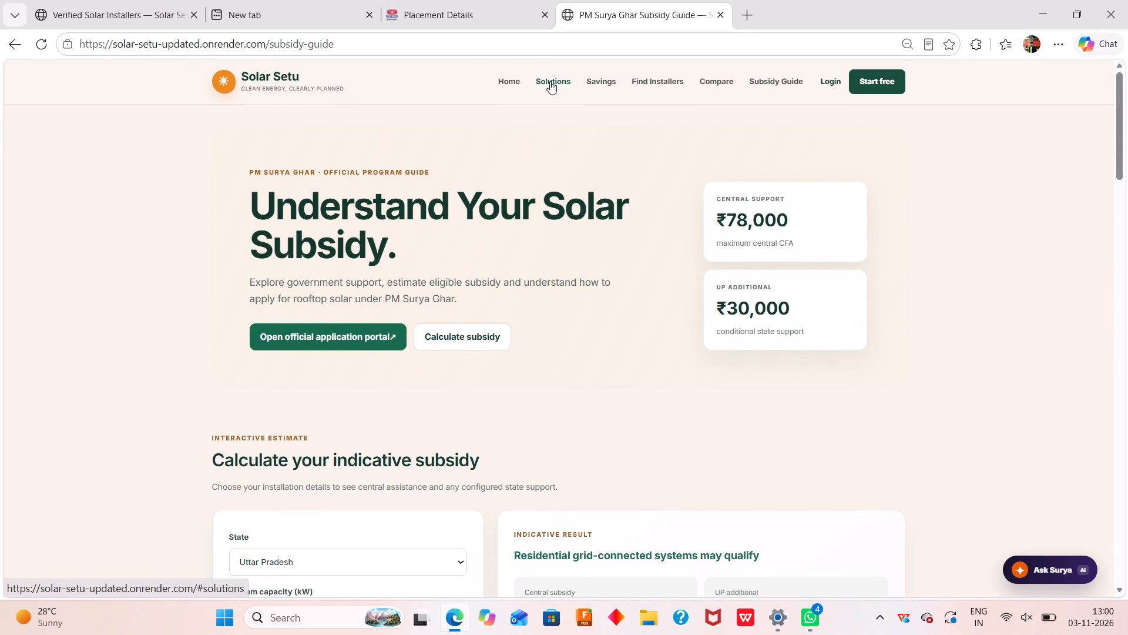
scroll(614, 319, down, 4)
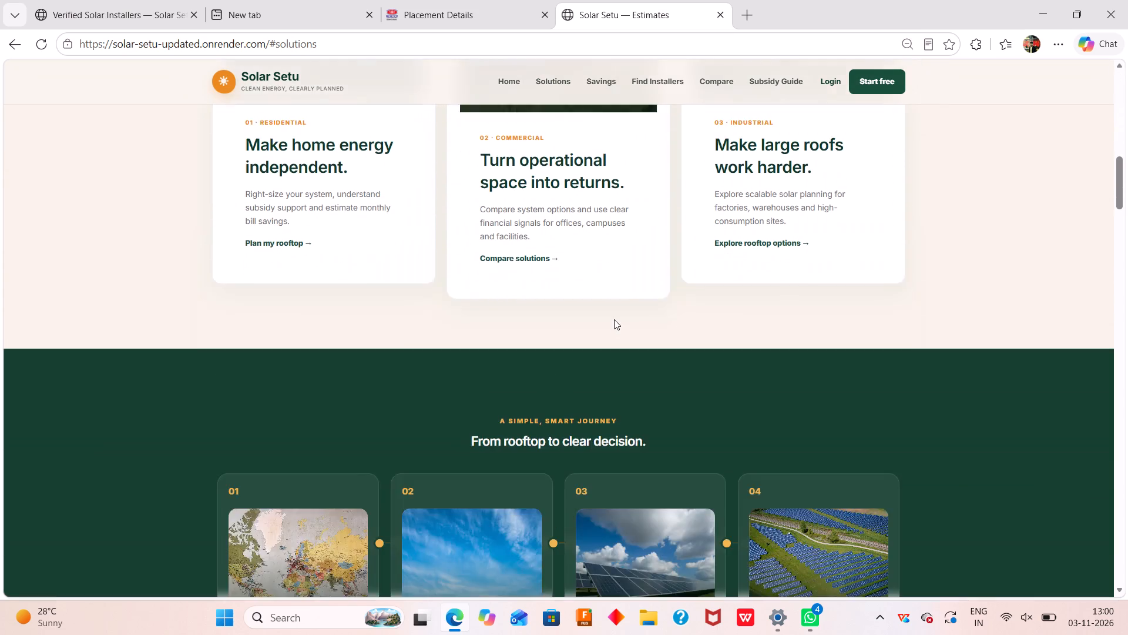
scroll(614, 319, down, 7)
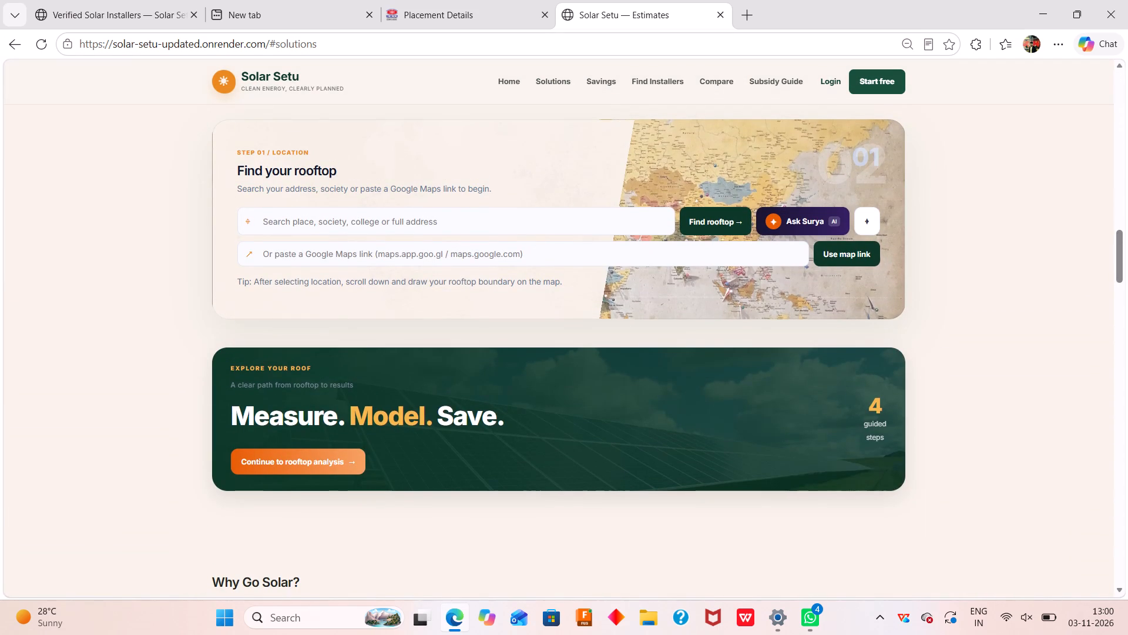
click(525, 228)
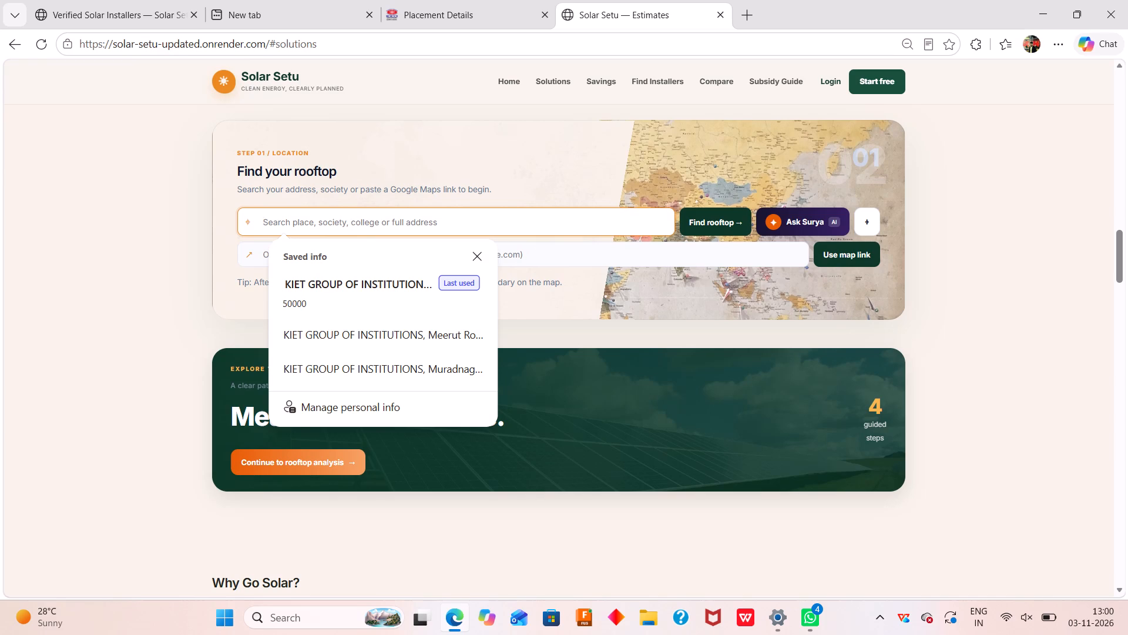
text(PVS MALL)
key(Return)
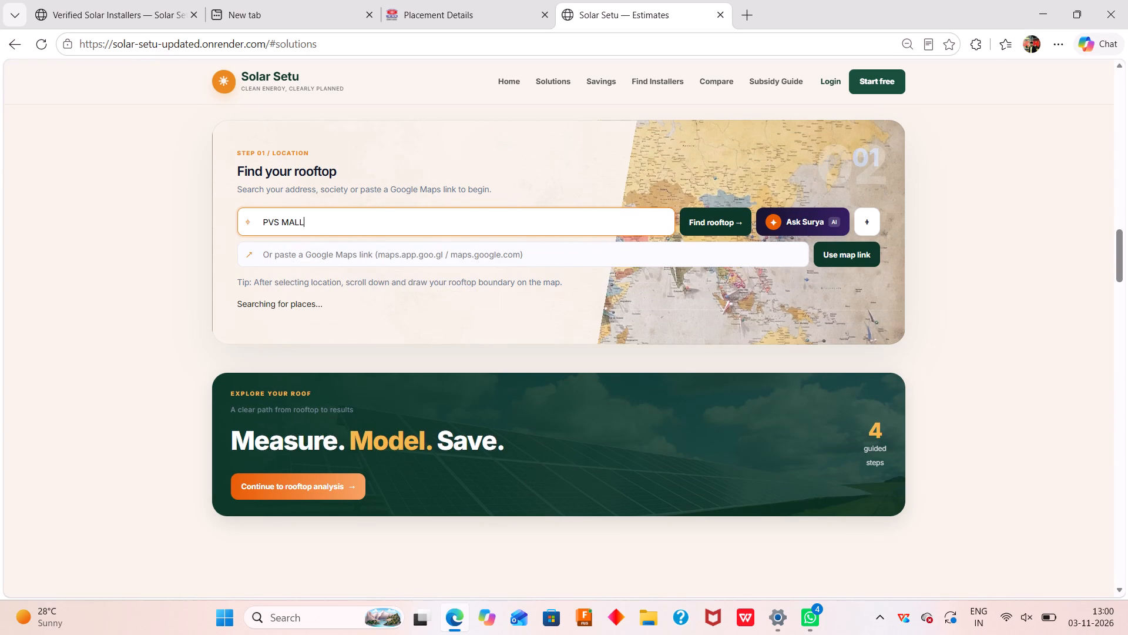
click(375, 333)
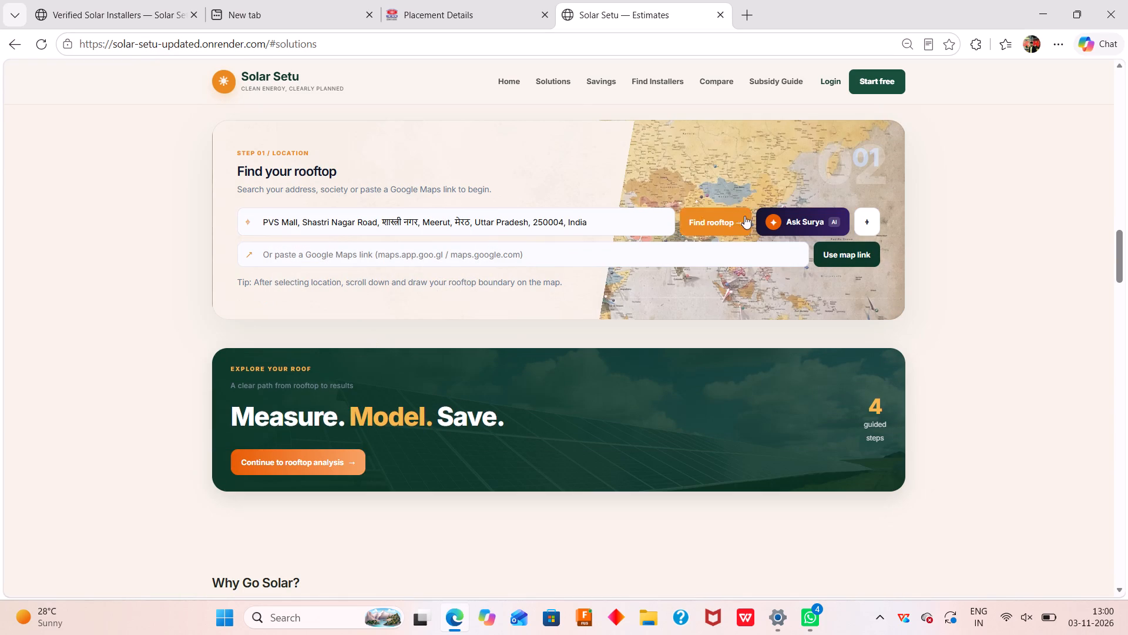
click(716, 216)
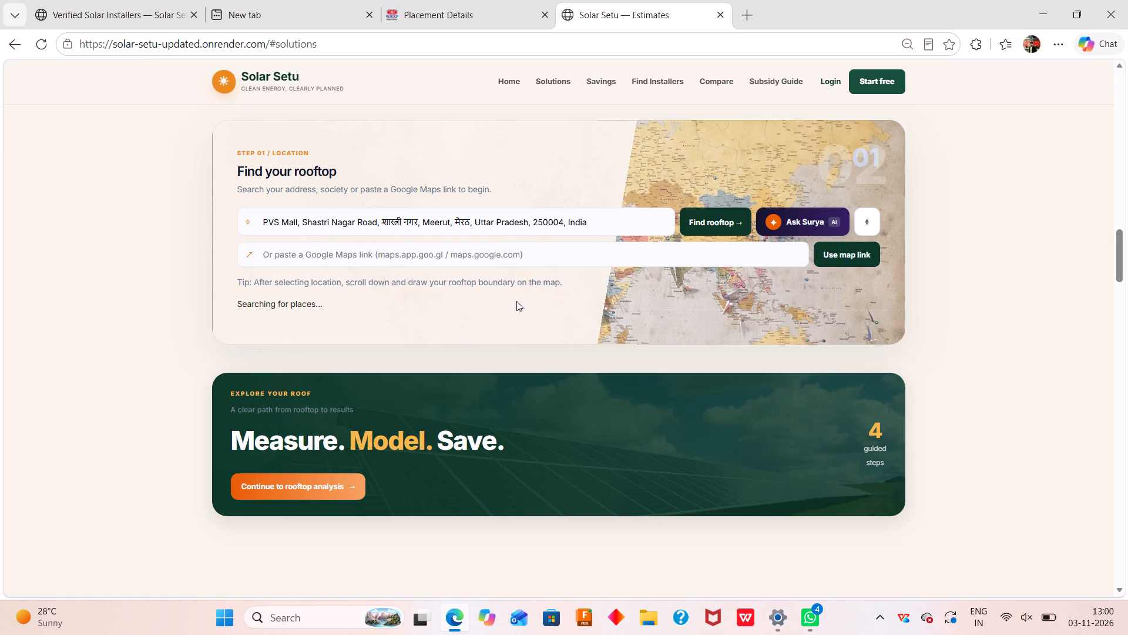
click(428, 339)
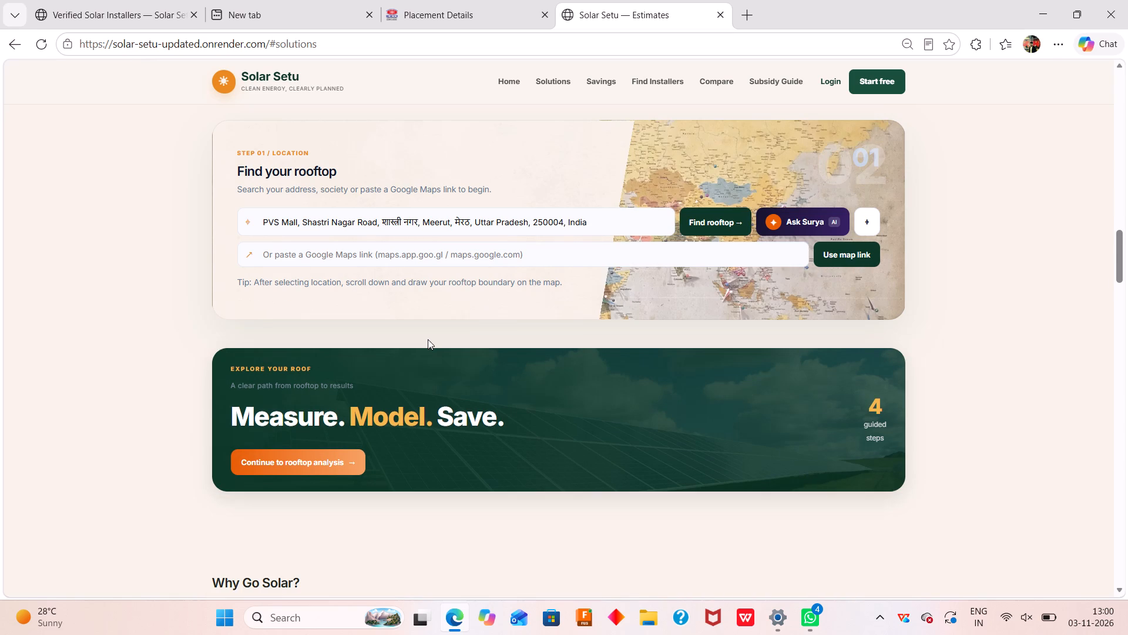
Switch the rooftop analysis map for the selected PVS Mall location to the Street Map layer.
scroll(523, 385, down, 8)
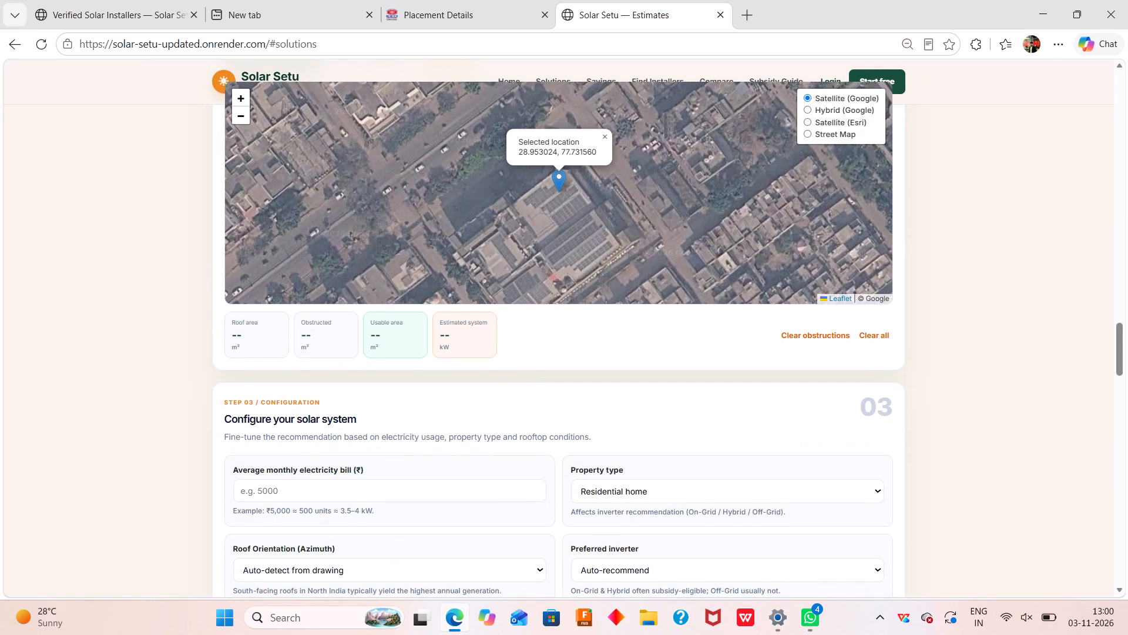
right_click(595, 248)
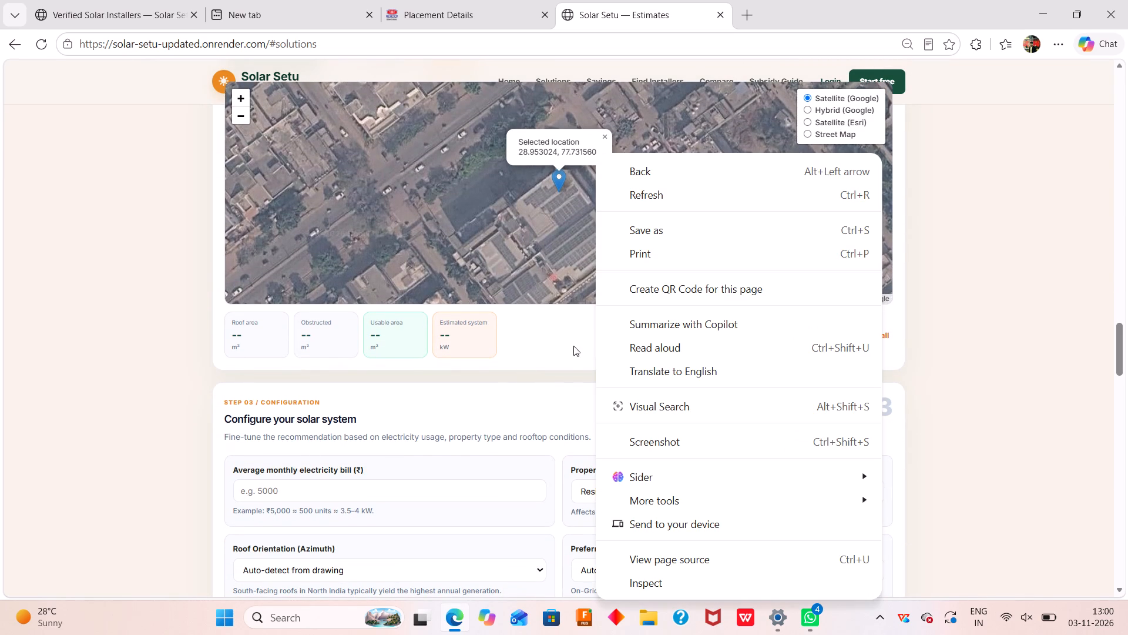
click(508, 392)
scroll(508, 392, up, 2)
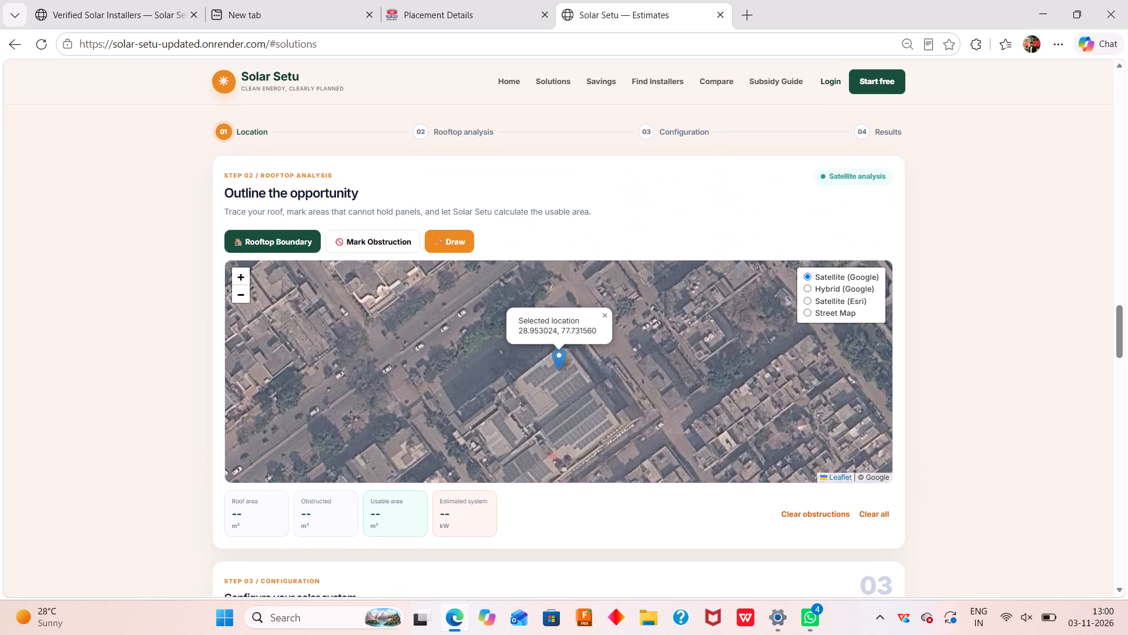
click(805, 310)
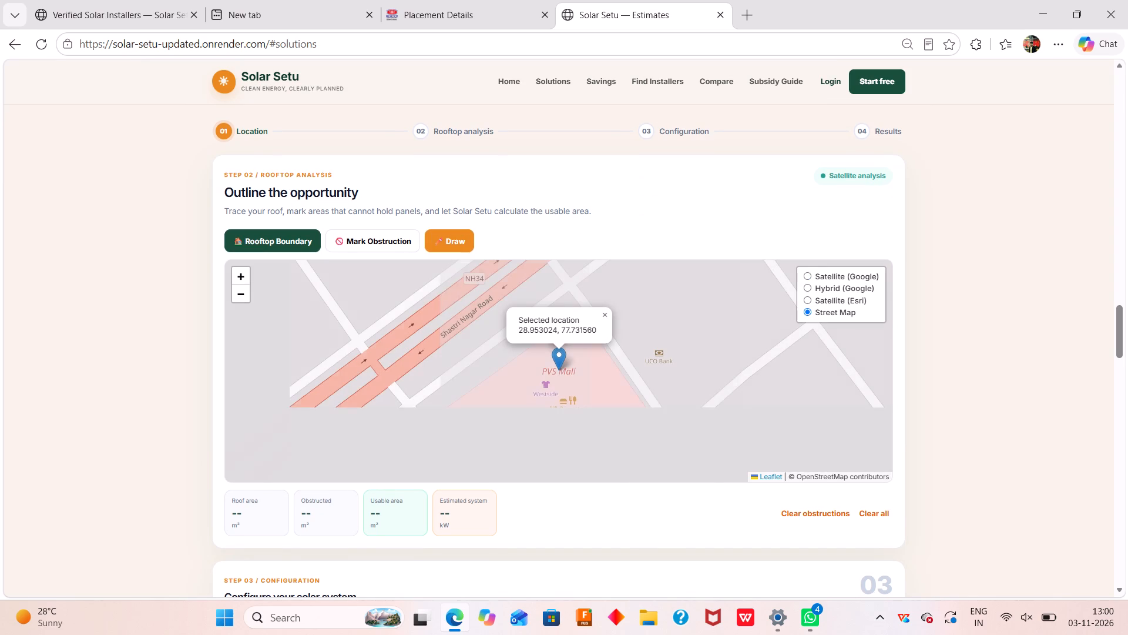
Draw a four-corner rooftop boundary around the PVS Mall building, enclosing about 3,741 m².
drag(660, 374, 707, 336)
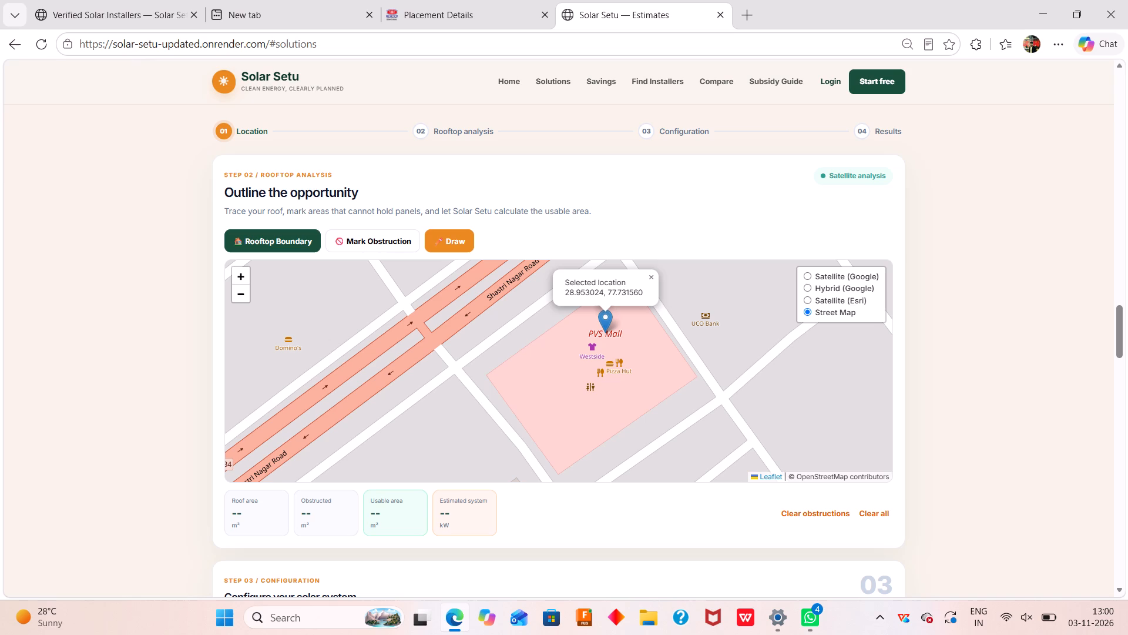
click(243, 279)
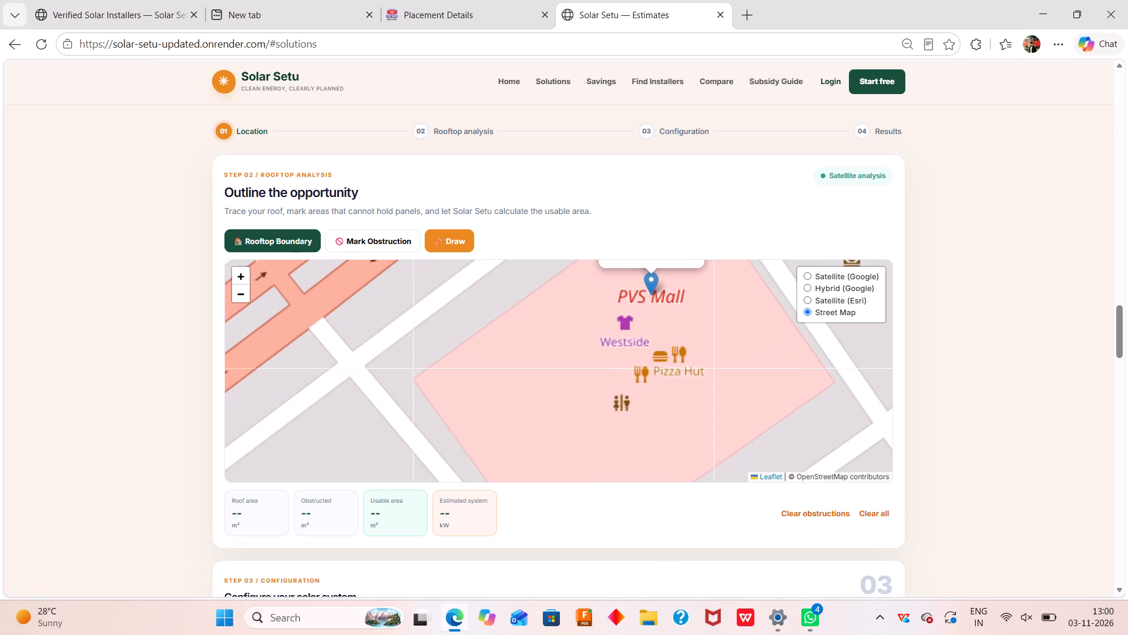
click(441, 243)
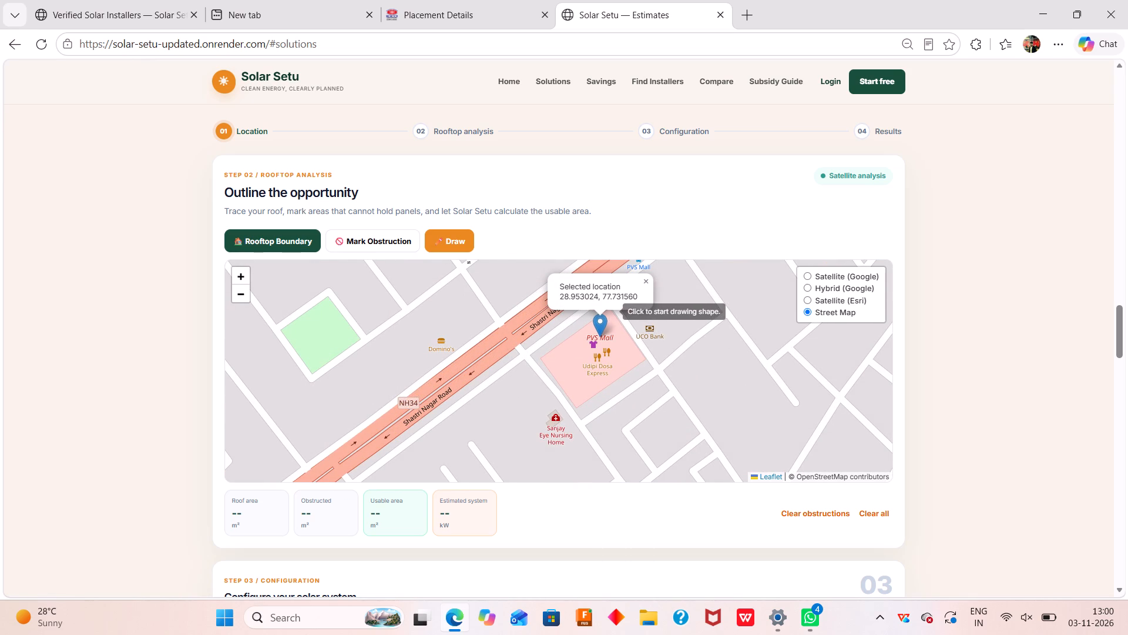
click(610, 310)
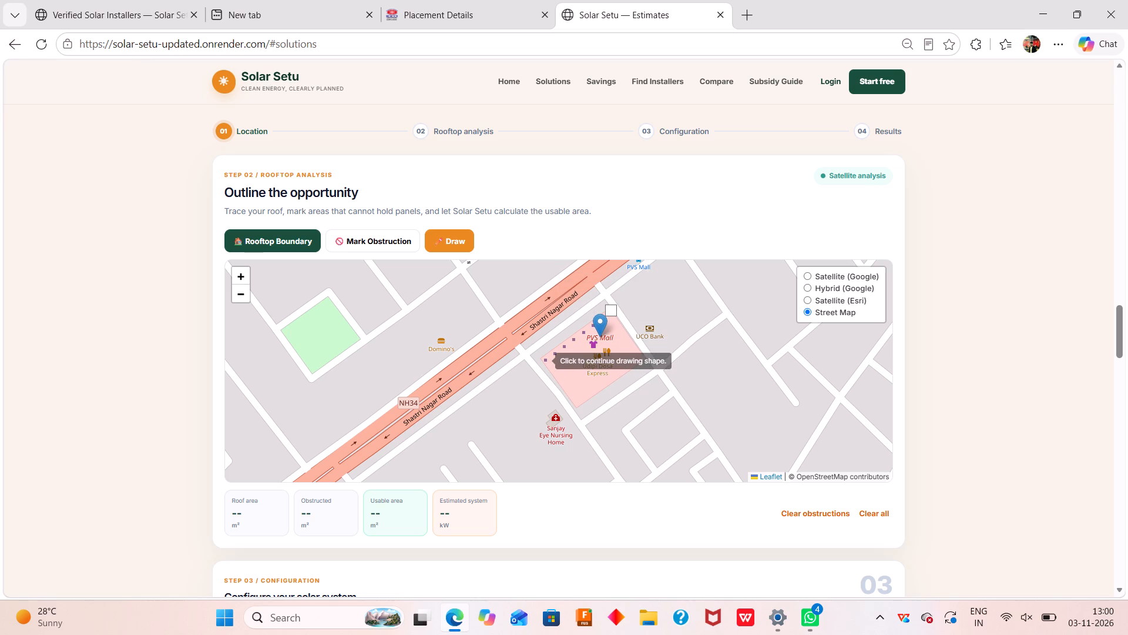
click(543, 360)
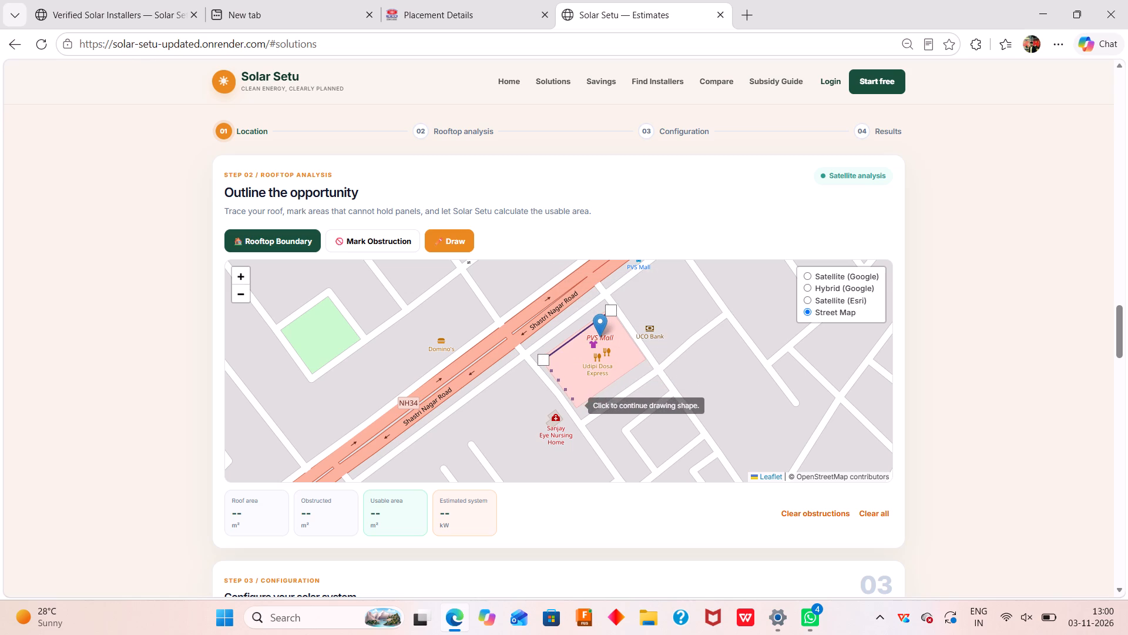
click(576, 405)
click(644, 359)
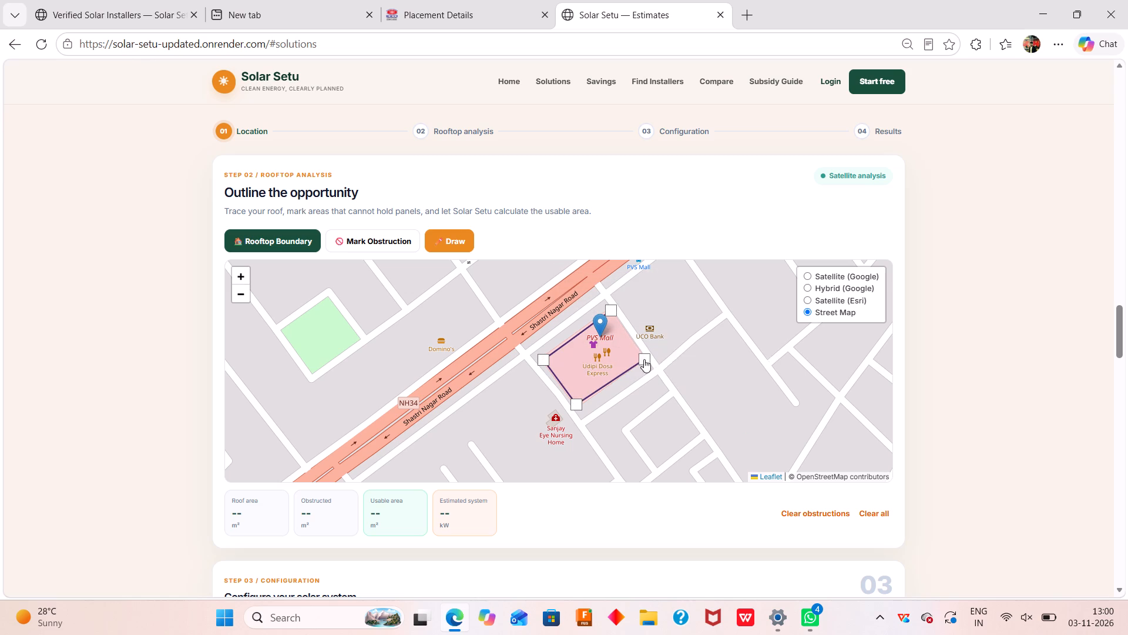
click(610, 308)
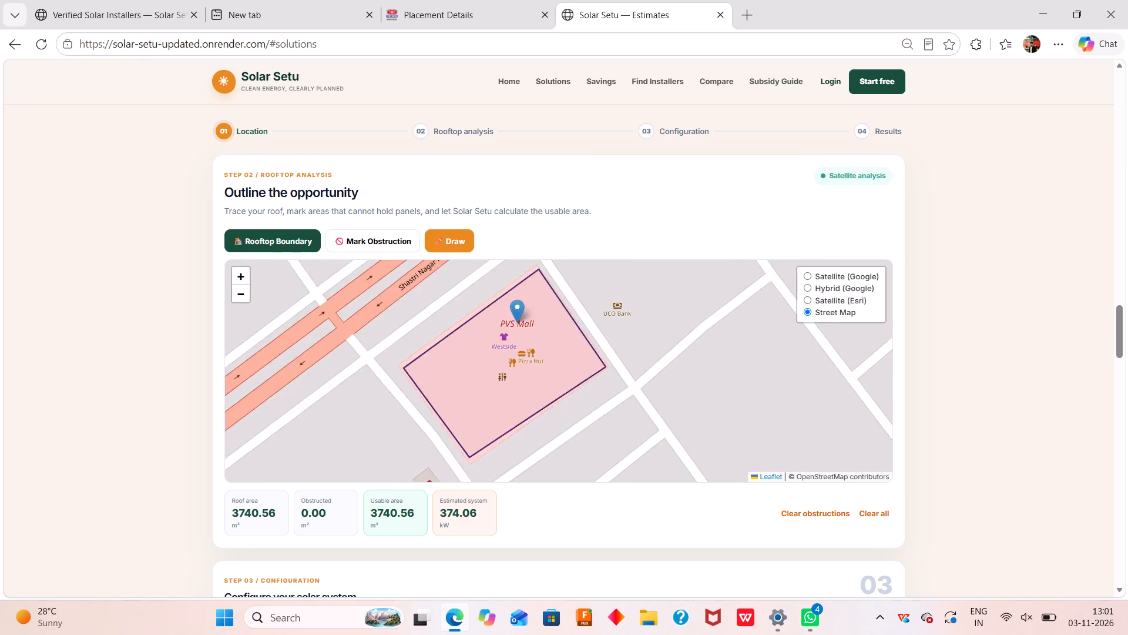
Set the average monthly electricity bill to ₹50000 in the solar system configuration.
scroll(408, 307, down, 1)
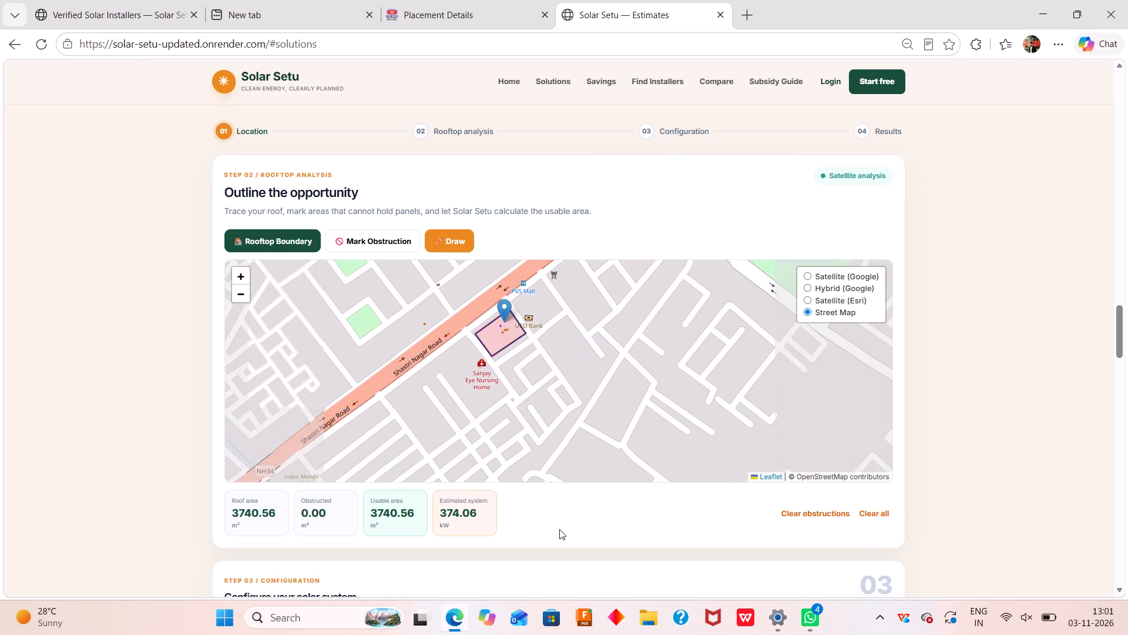
scroll(559, 529, down, 2)
scroll(590, 485, down, 1)
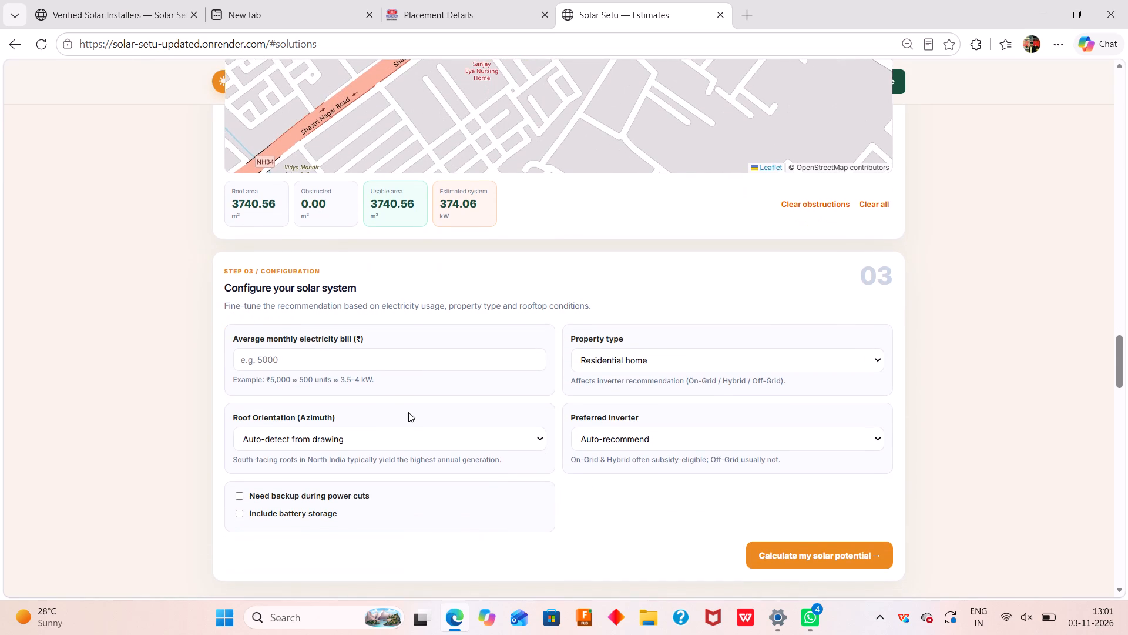
click(362, 364)
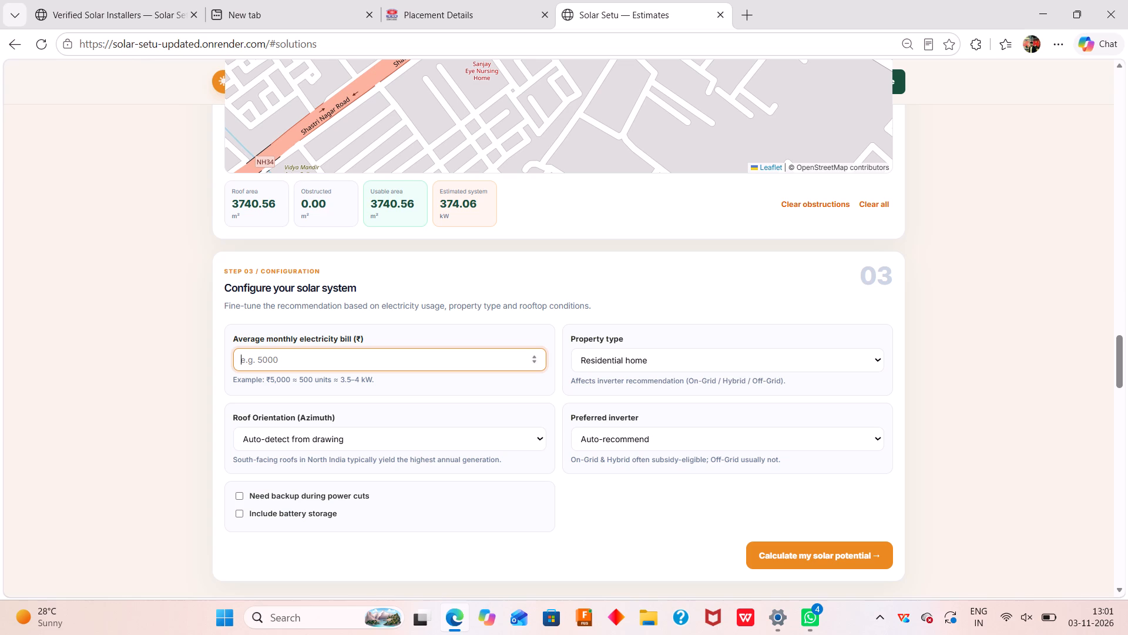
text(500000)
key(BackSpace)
Enable backup during power cuts with a 5 kW essential load and 20 hours' duration, and calculate the solar potential.
click(241, 494)
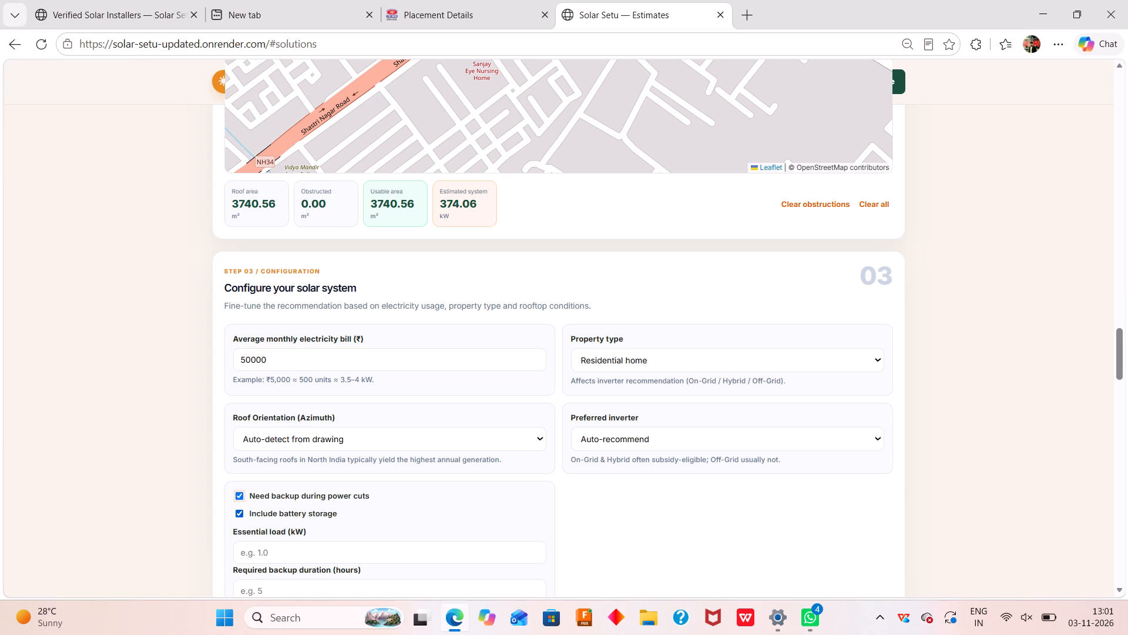
click(302, 549)
key(5)
scroll(302, 549, down, 2)
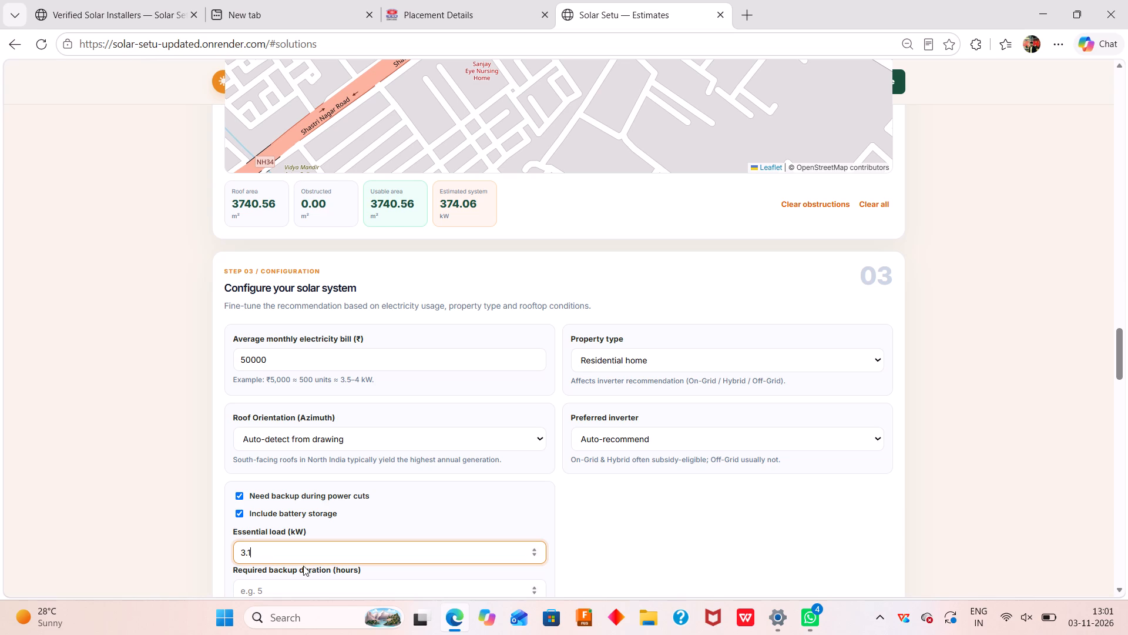
click(303, 566)
key(BackSpace)
key(BackSpace)
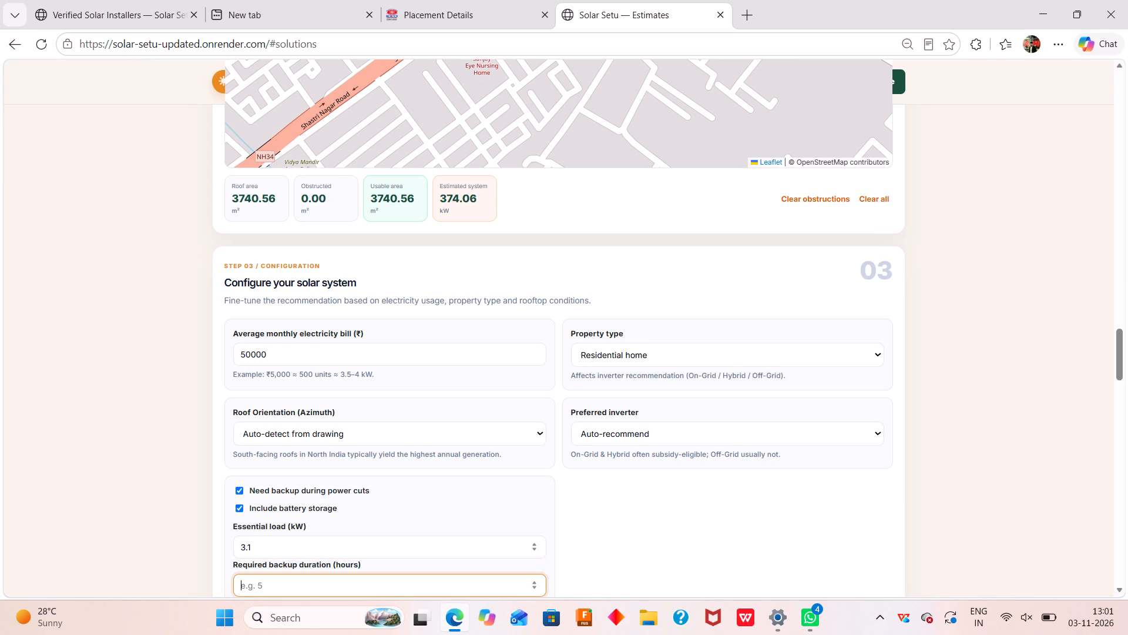
click(315, 549)
key(BackSpace)
key(BackSpace)
key(BackSpace)
key(5)
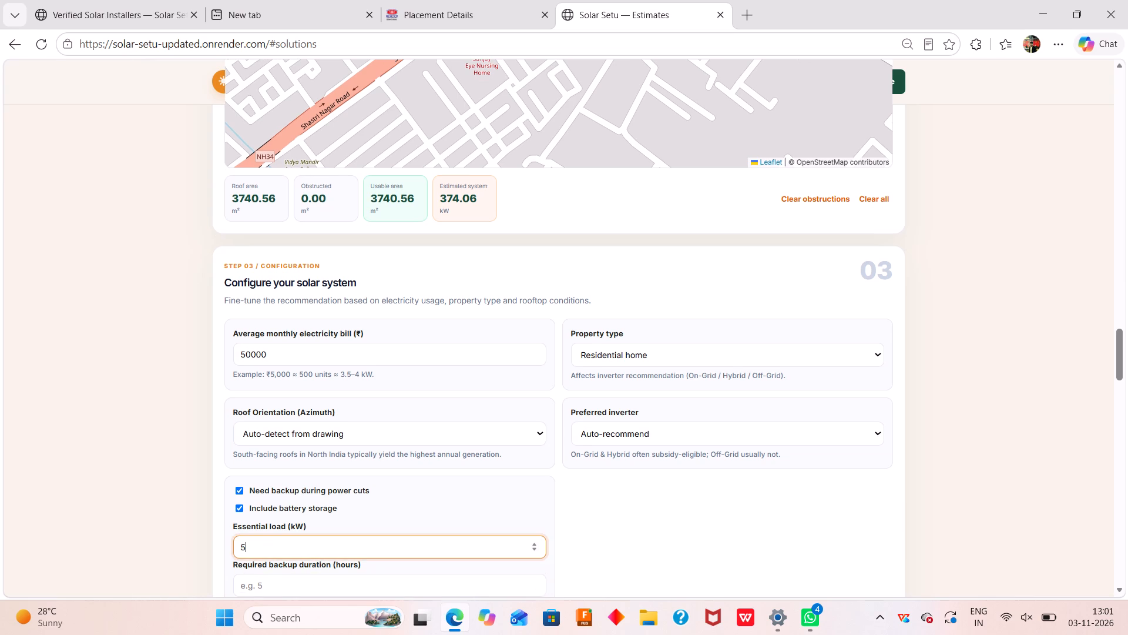
scroll(417, 495, down, 2)
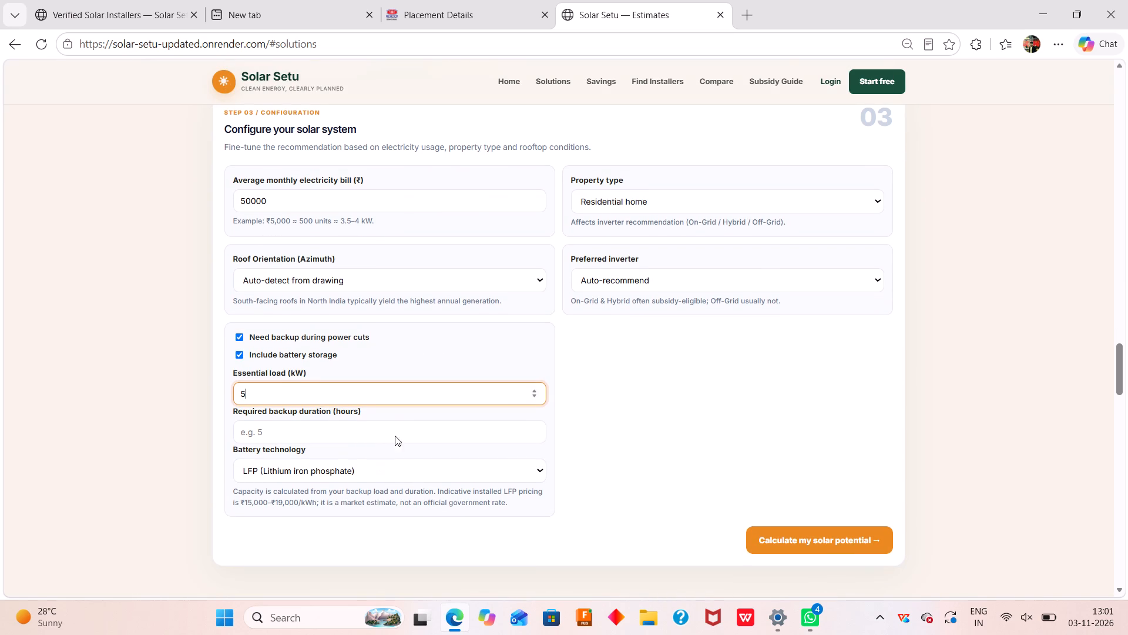
click(400, 429)
text(20)
click(762, 527)
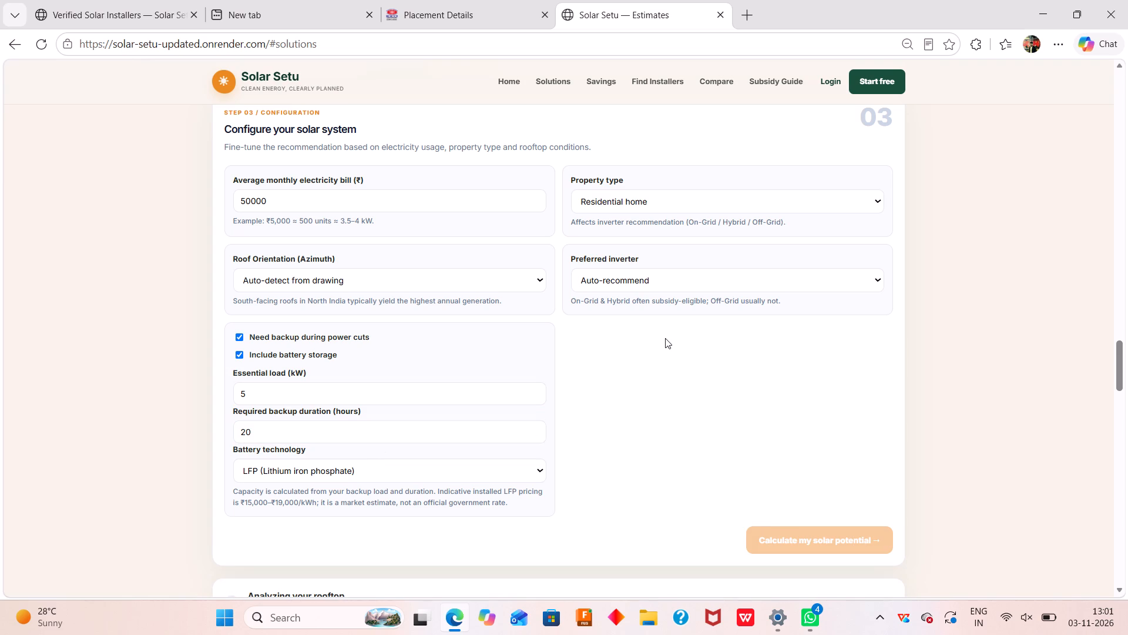
Review the new rooftop report's system sizing and the financial summary in its financing options.
scroll(665, 338, down, 2)
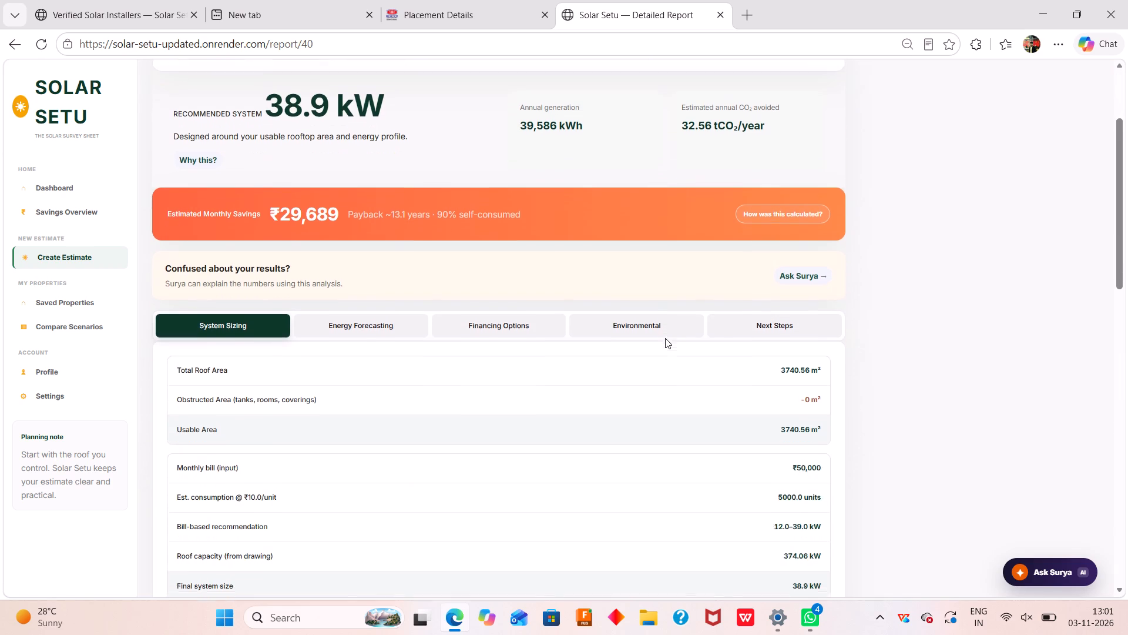
scroll(665, 338, down, 2)
click(548, 276)
scroll(548, 276, down, 1)
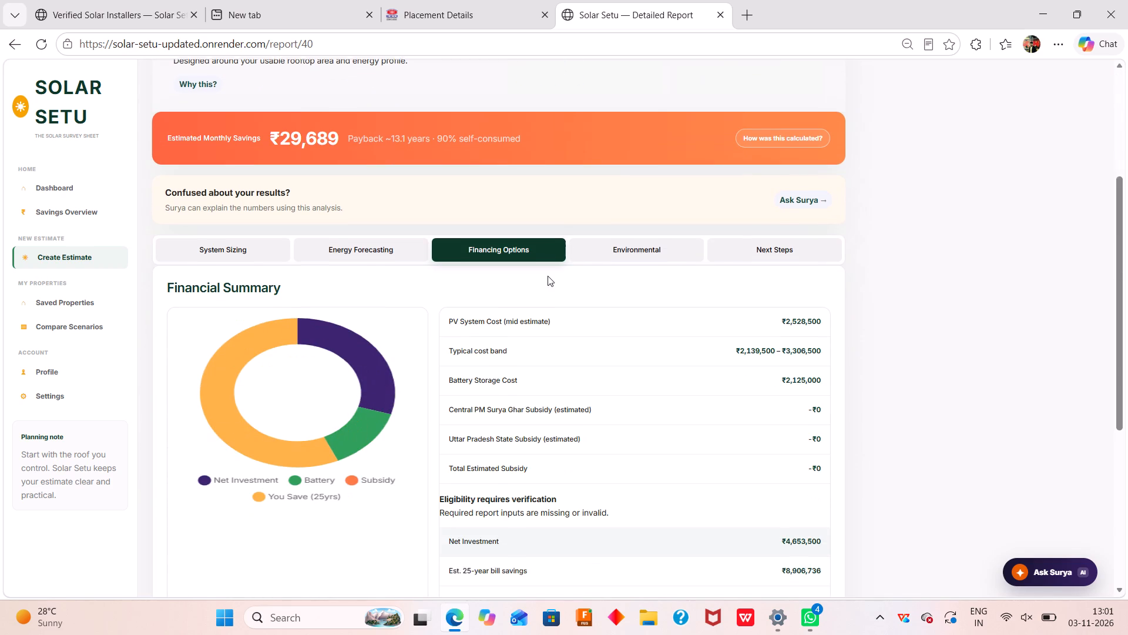
scroll(548, 276, down, 1)
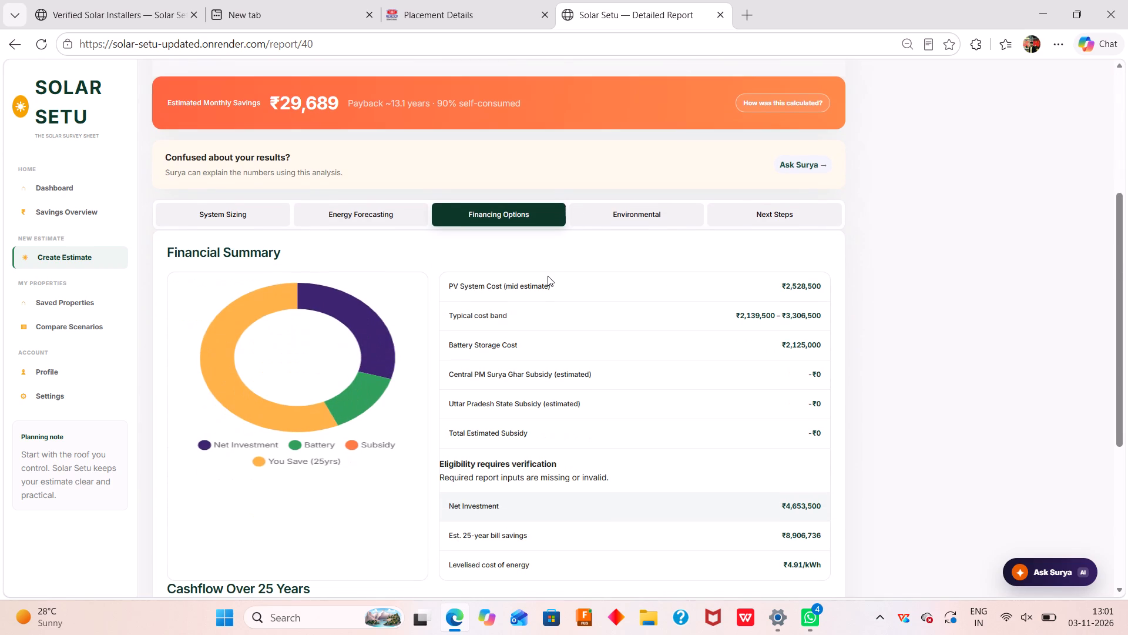
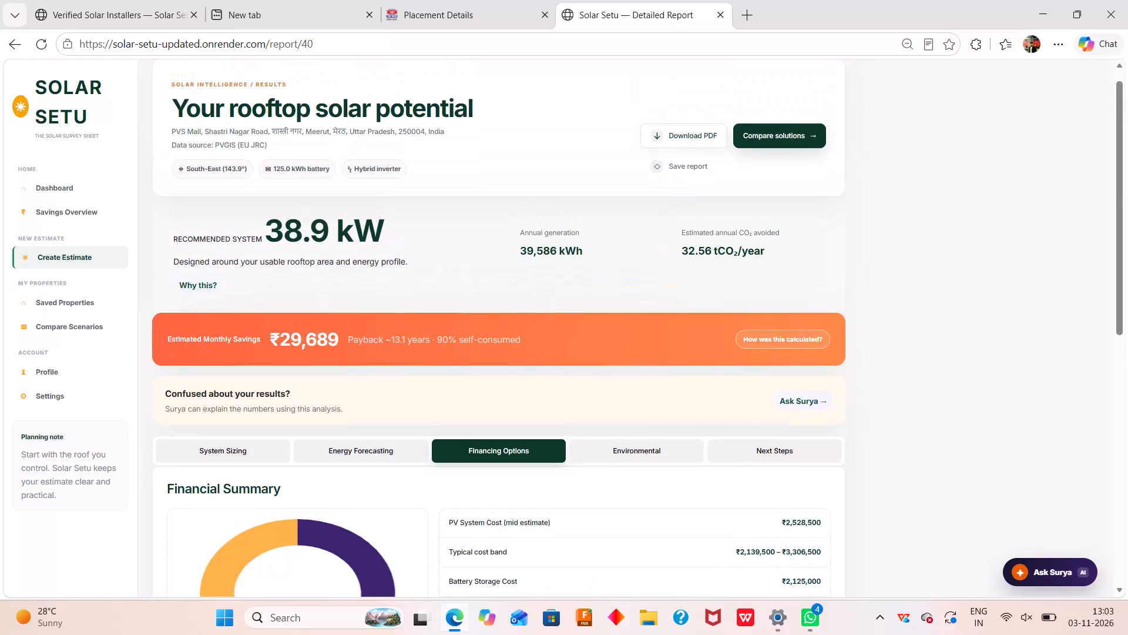
Leave the rooftop report and open the solar dashboard of recent assessments.
scroll(570, 229, up, 6)
click(83, 182)
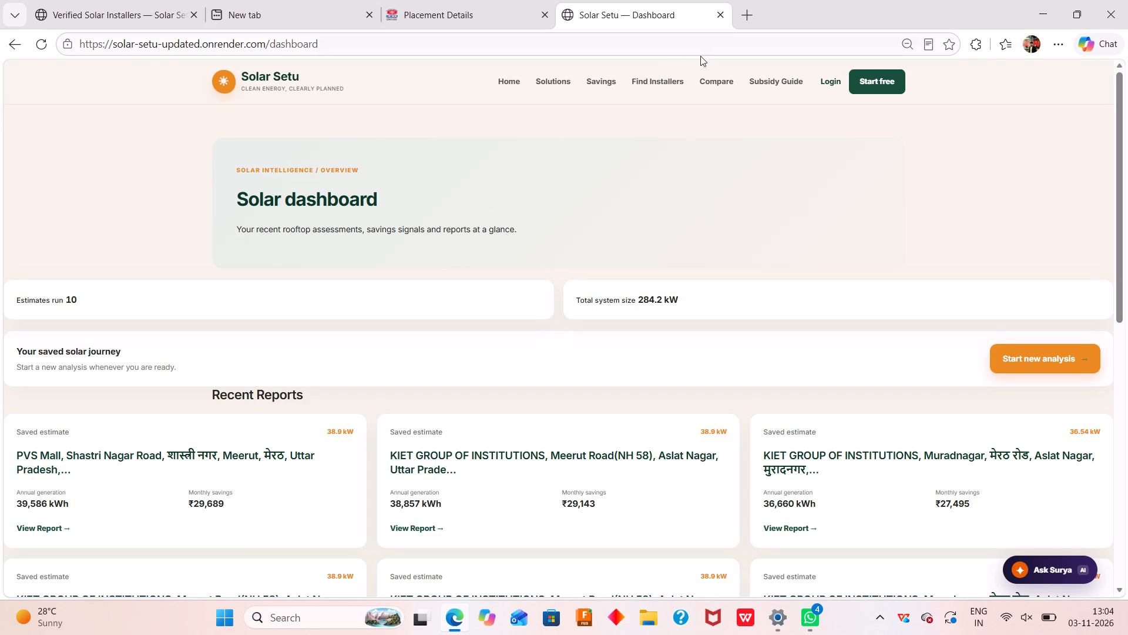
Open the subsidy guide and calculate the indicative subsidy for a 3 kW residential grid-connected, on-grid system in Uttar Pradesh.
click(762, 82)
scroll(443, 280, down, 2)
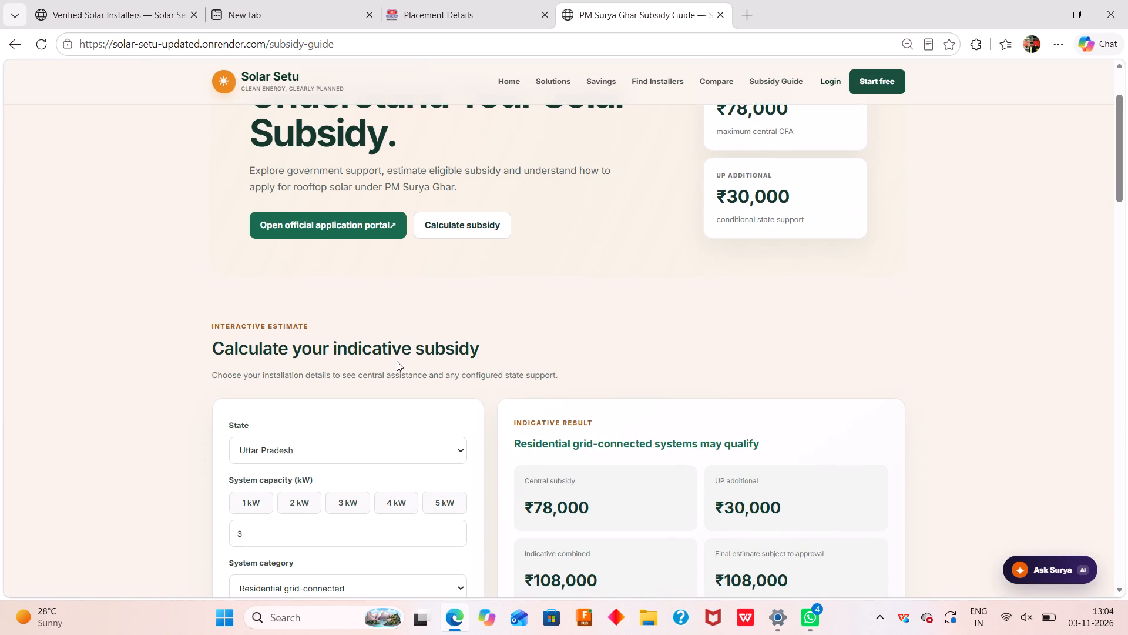
click(362, 450)
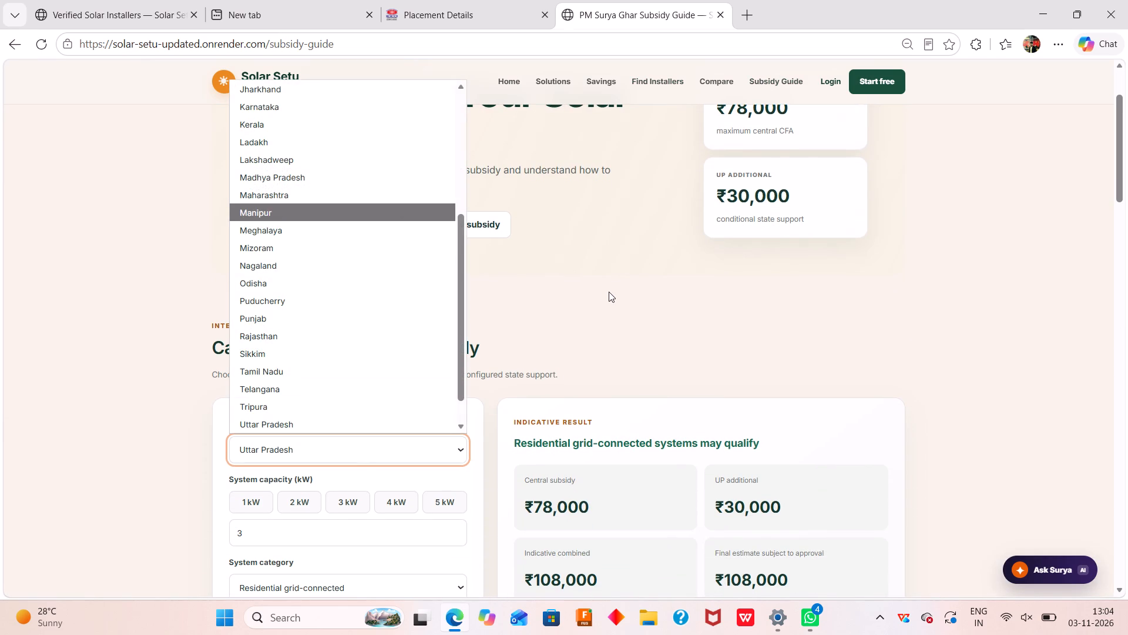
click(609, 293)
scroll(609, 293, down, 2)
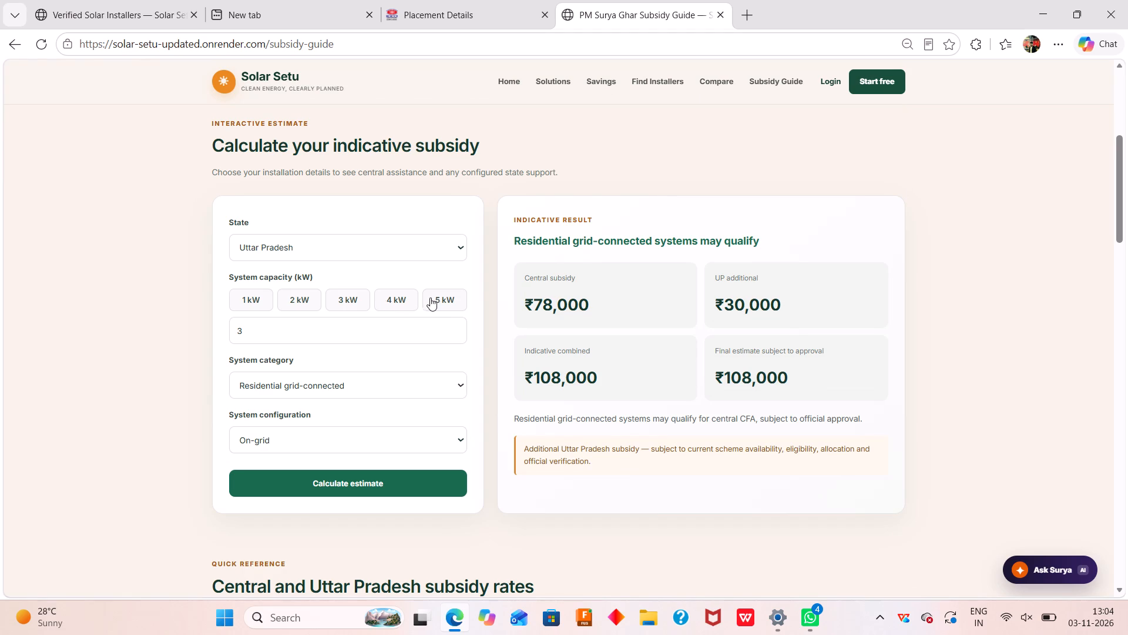
click(356, 292)
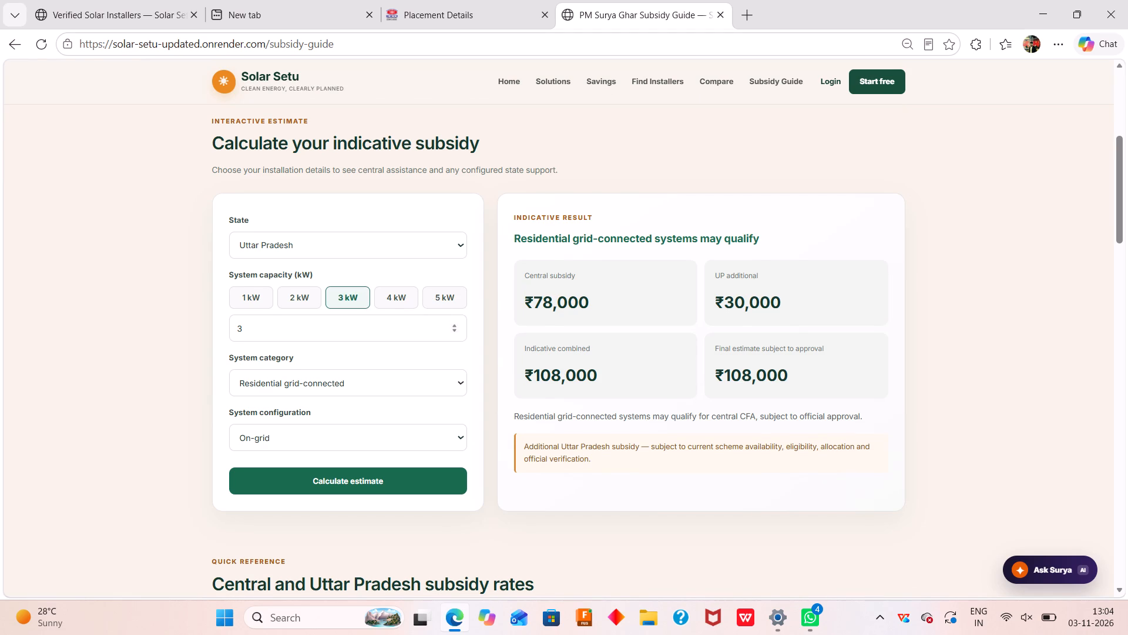
click(327, 326)
click(338, 387)
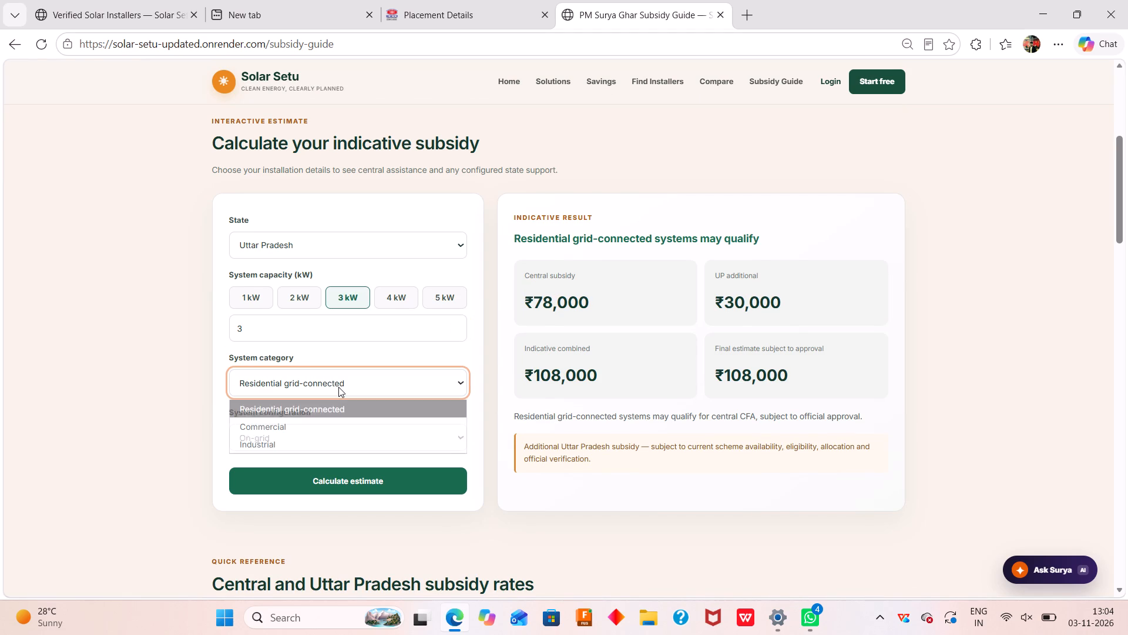
click(338, 387)
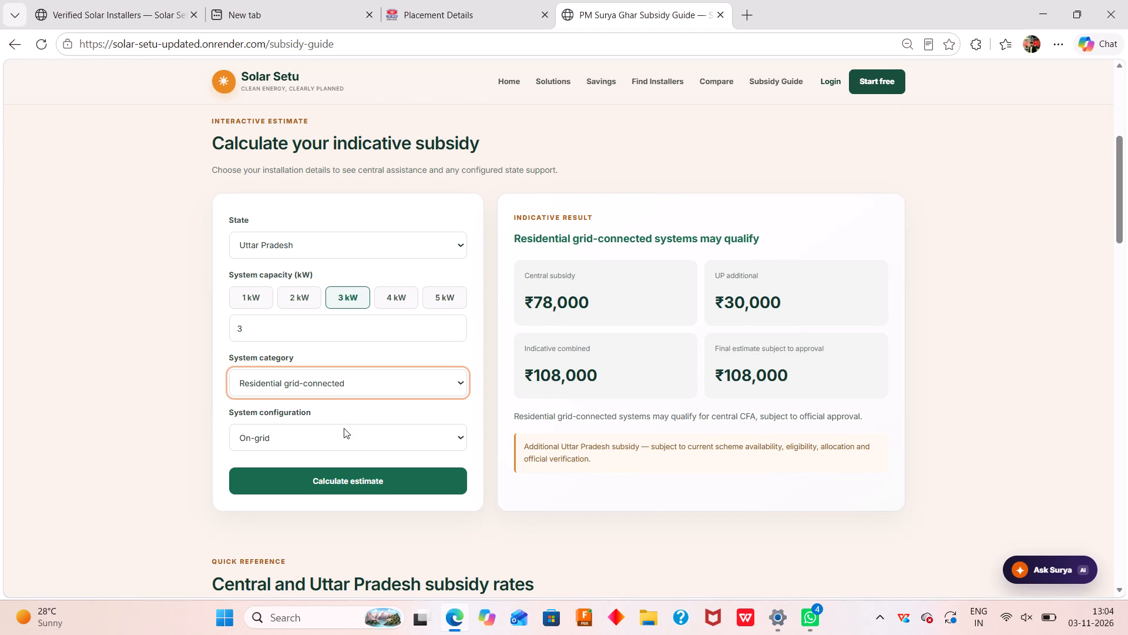
click(331, 477)
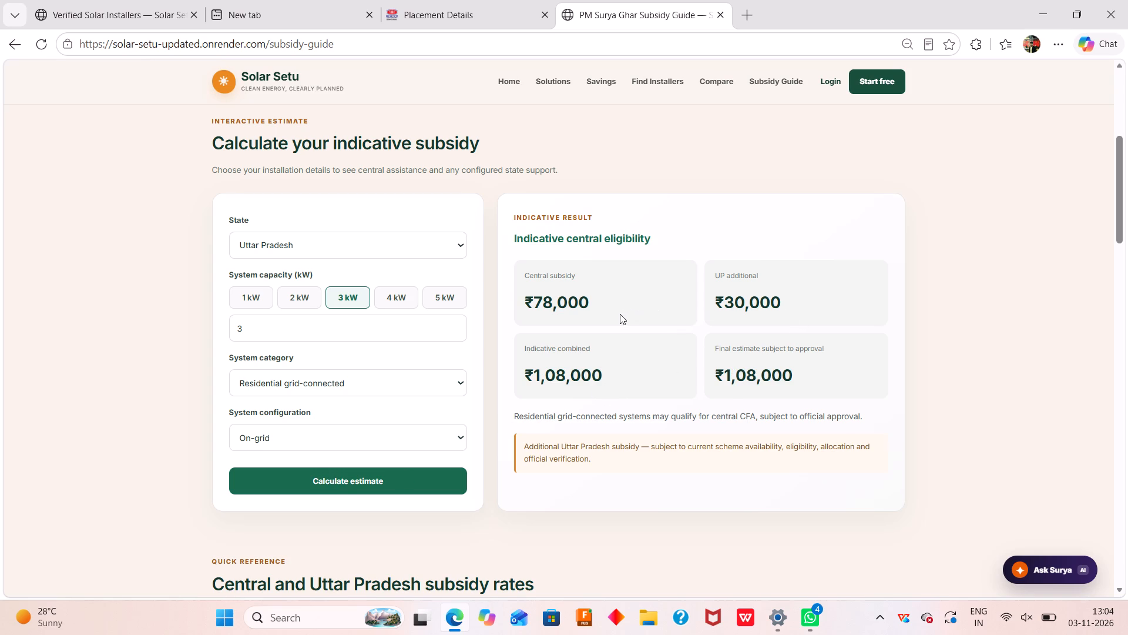
Change the state to Jharkhand and calculate the indicative subsidy for the 3 kW system.
click(405, 248)
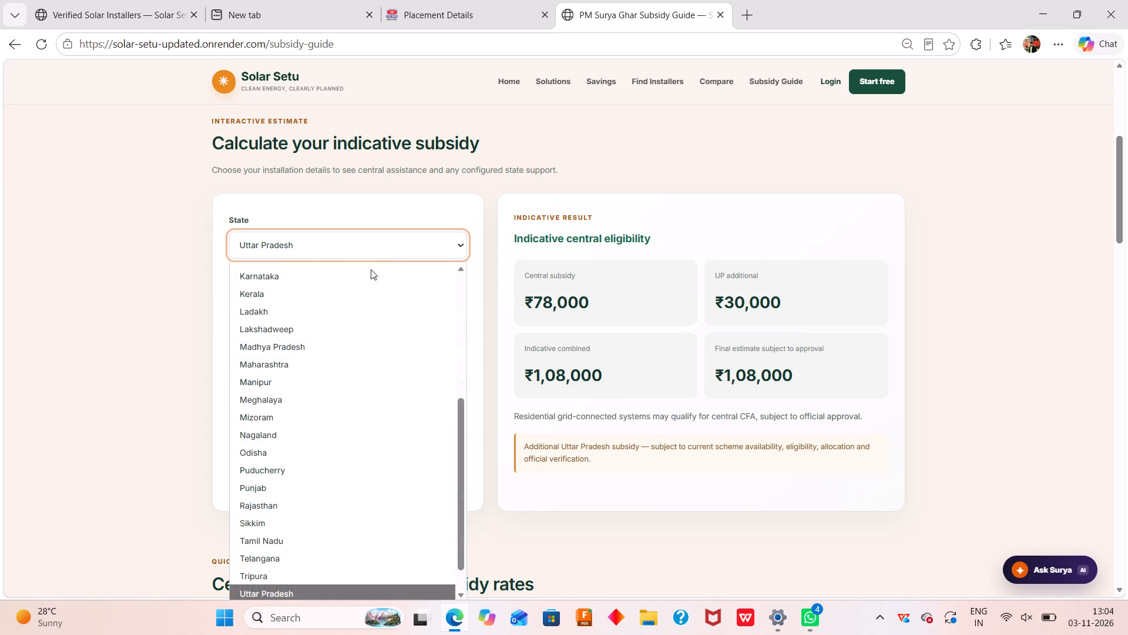
click(359, 276)
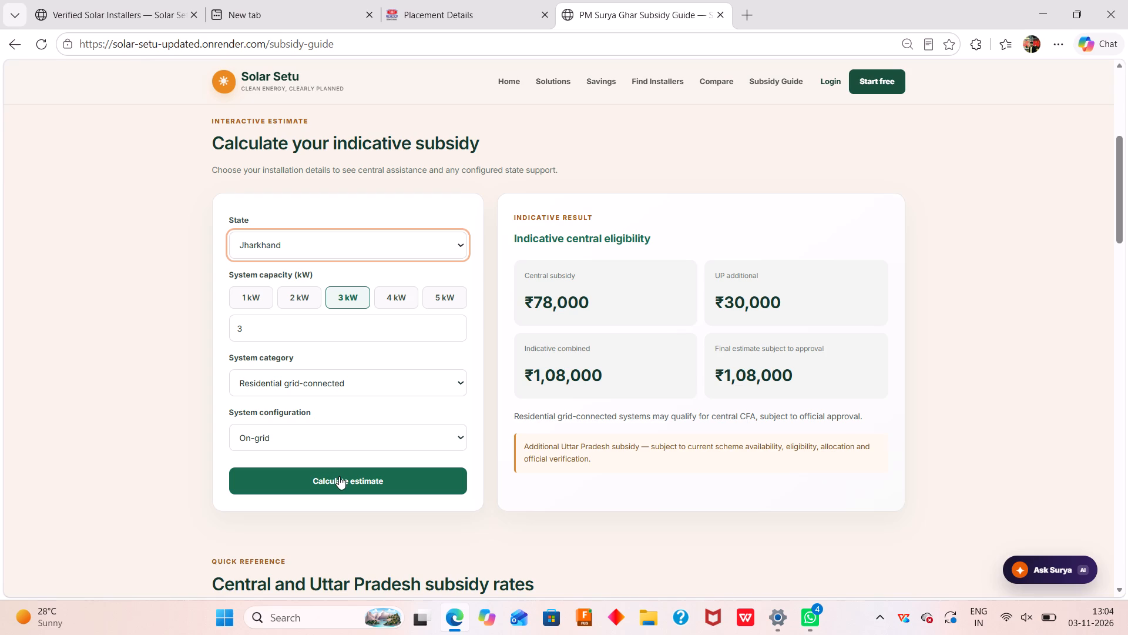
click(339, 476)
click(339, 476)
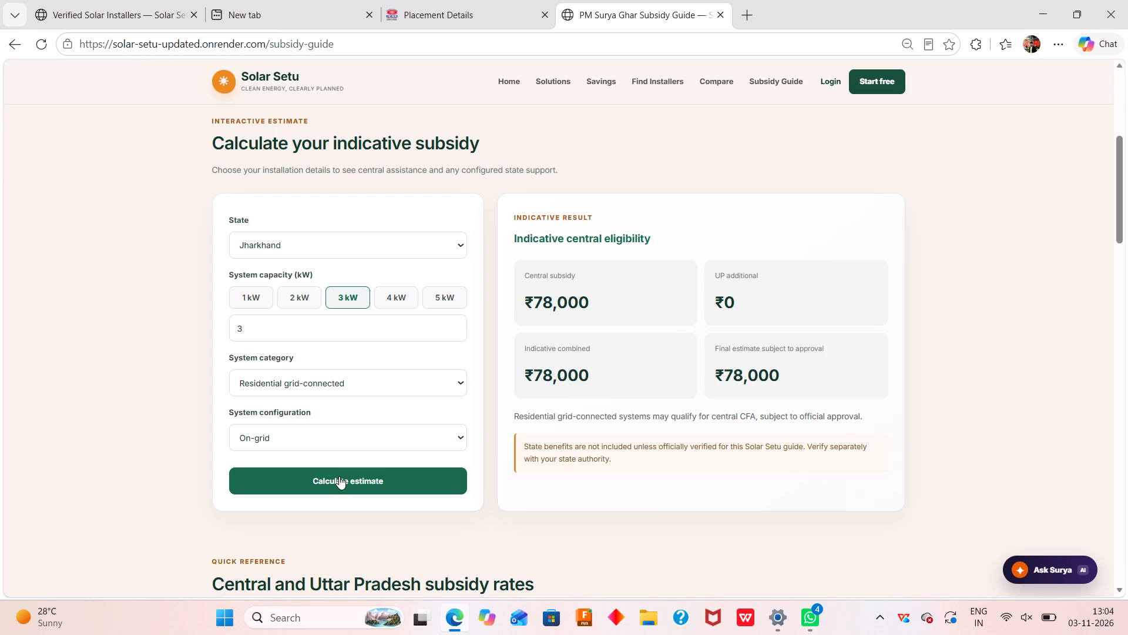
triple_click(339, 476)
click(339, 476)
Change the state to Delhi and recalculate the indicative subsidy for the 3 kW system.
click(345, 238)
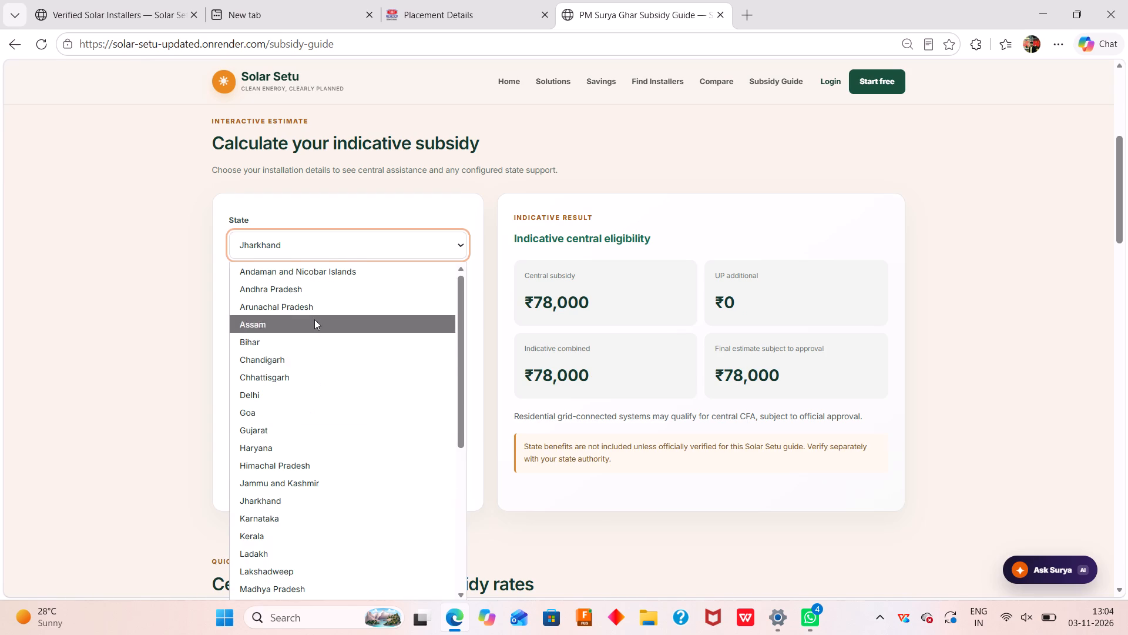
click(288, 400)
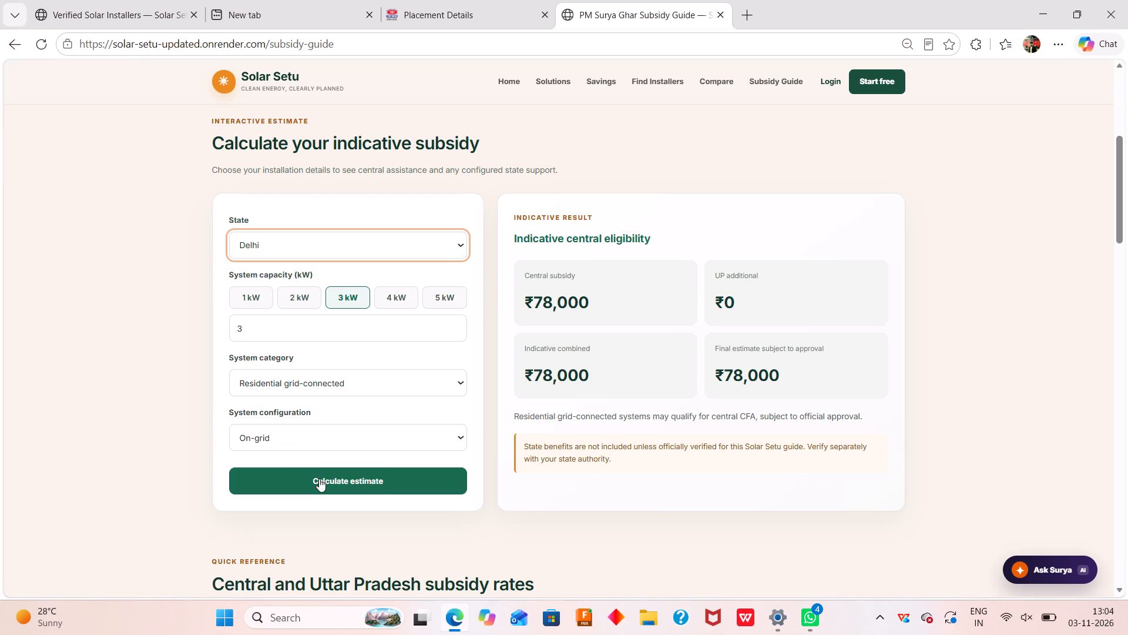
click(319, 479)
click(319, 479)
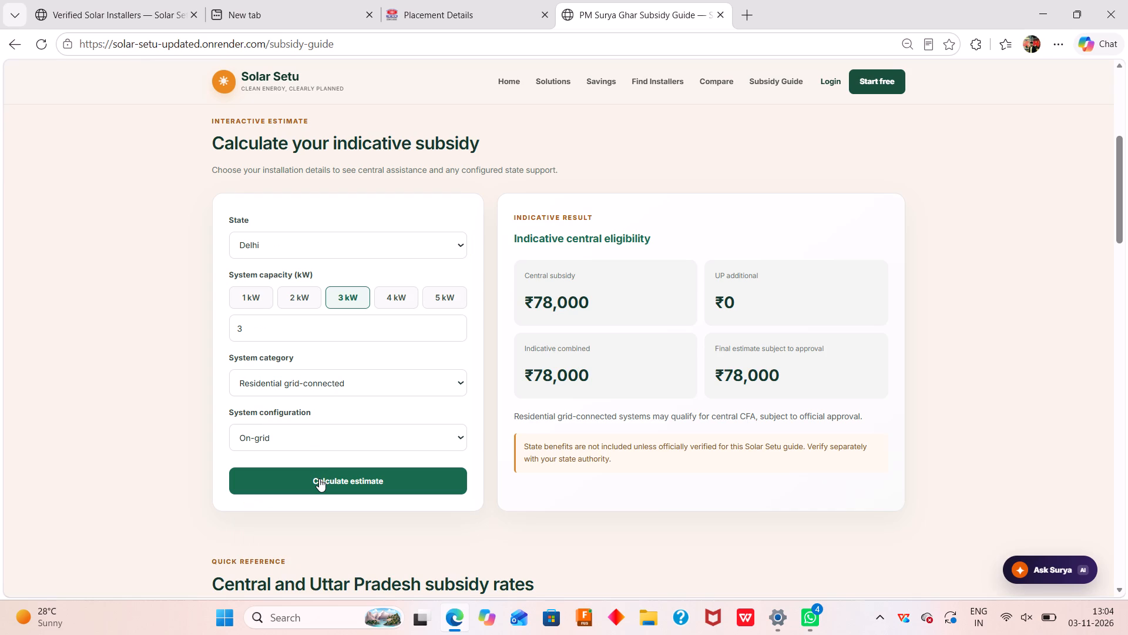
double_click(319, 479)
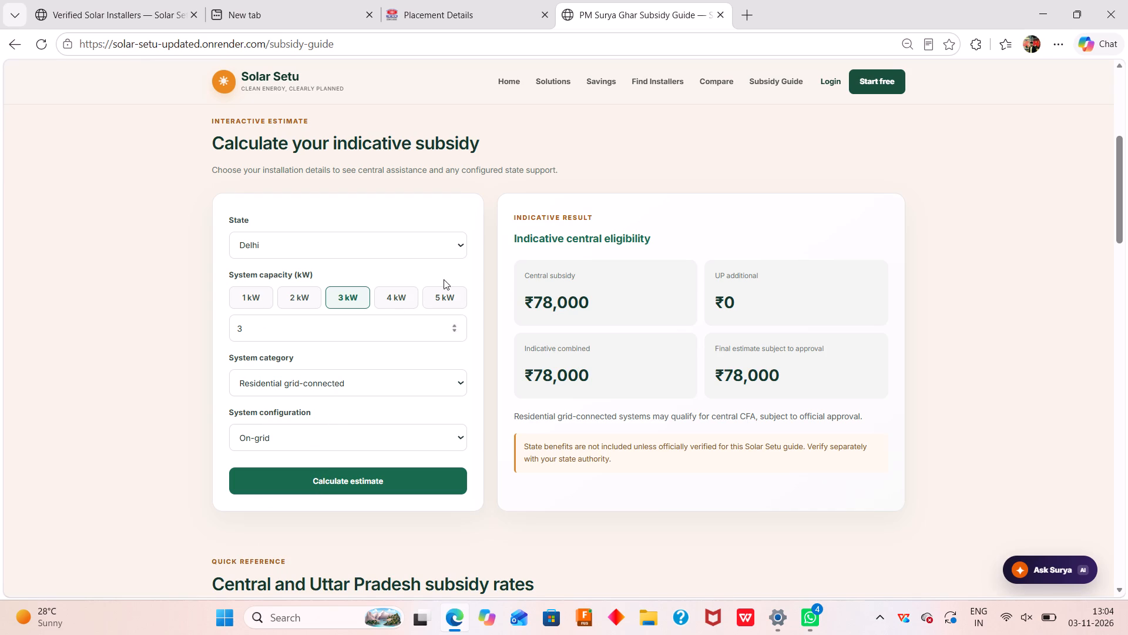
Set the system capacity to 5 kW and recalculate the indicative subsidy for Delhi.
click(438, 289)
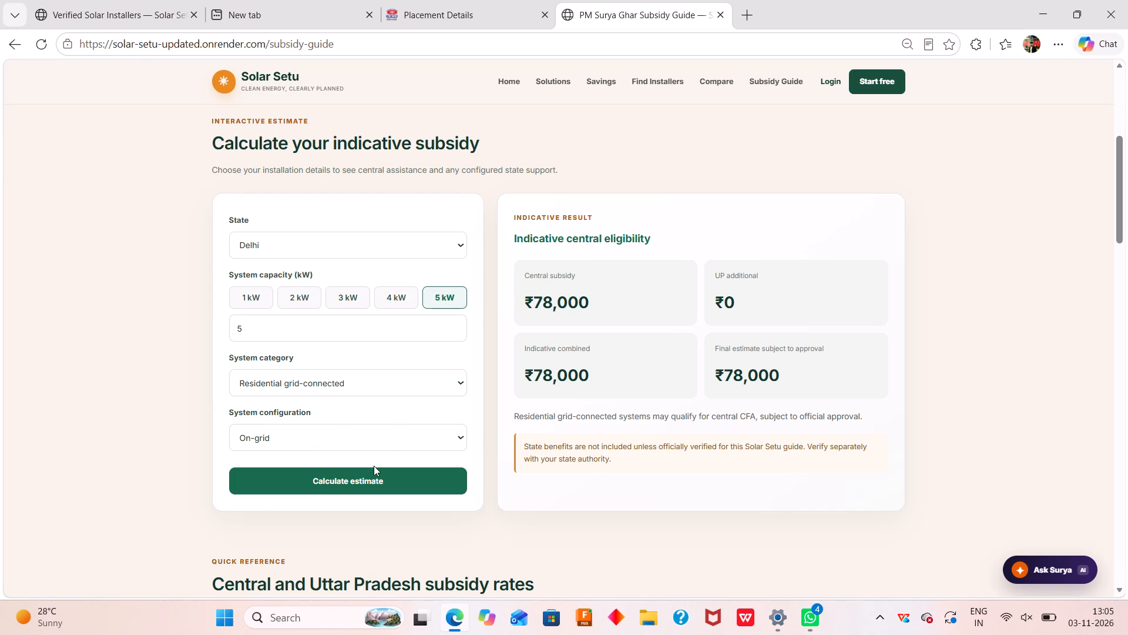
click(371, 474)
click(371, 474)
drag(371, 474, 391, 271)
Set the state back to Uttar Pradesh and recalculate the indicative subsidy for the 5 kW system.
drag(391, 271, 398, 236)
click(398, 236)
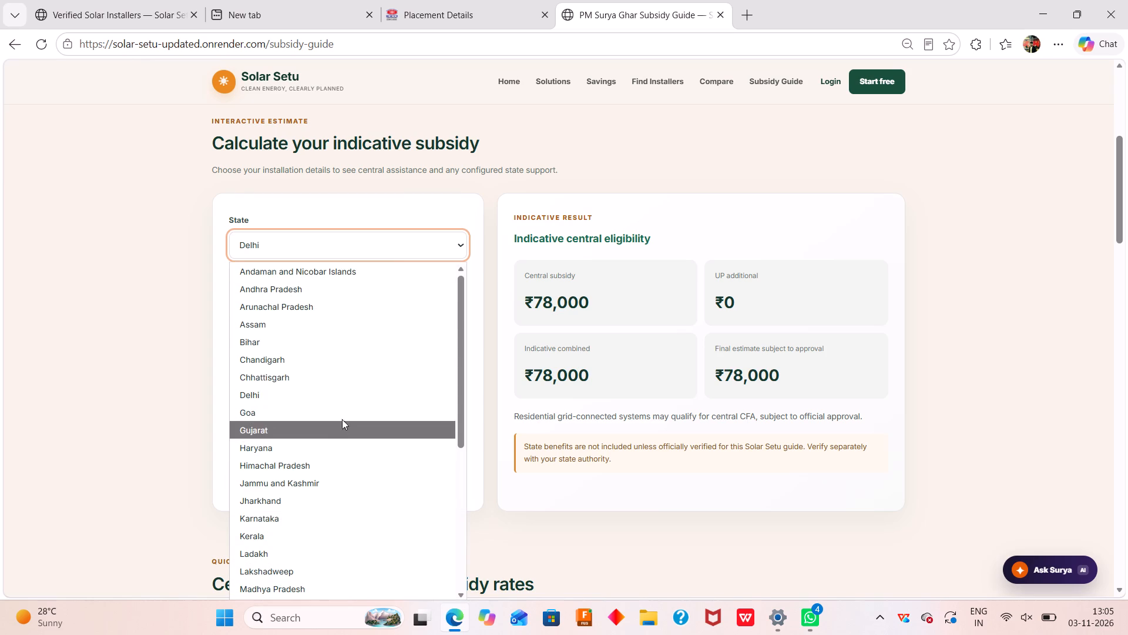
scroll(350, 495, up, 1)
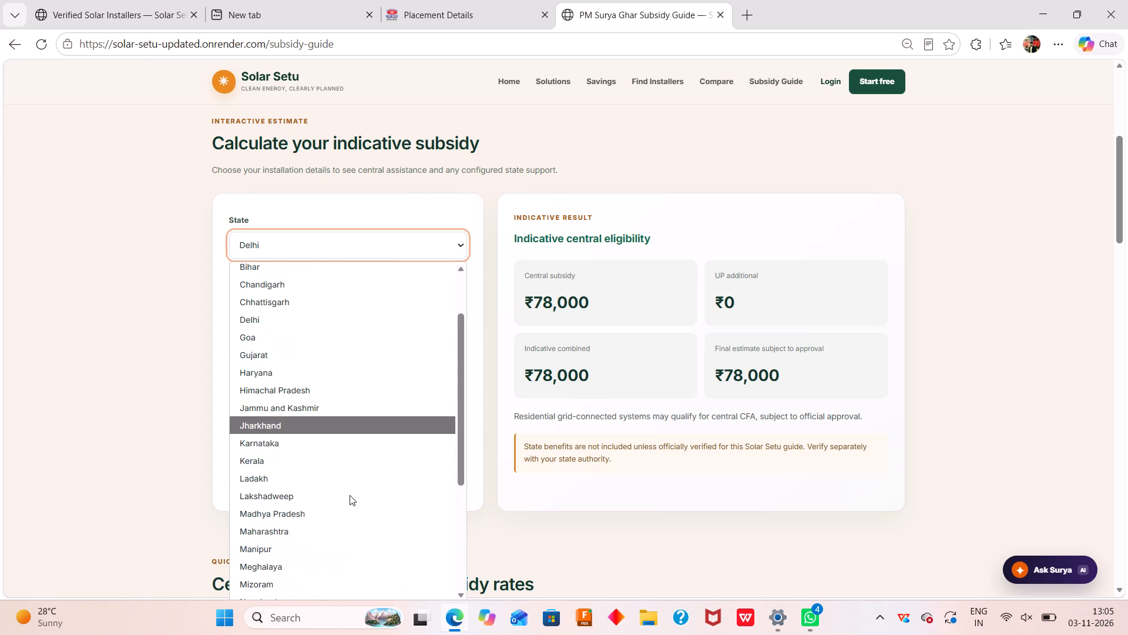
scroll(350, 495, up, 1)
scroll(354, 464, down, 4)
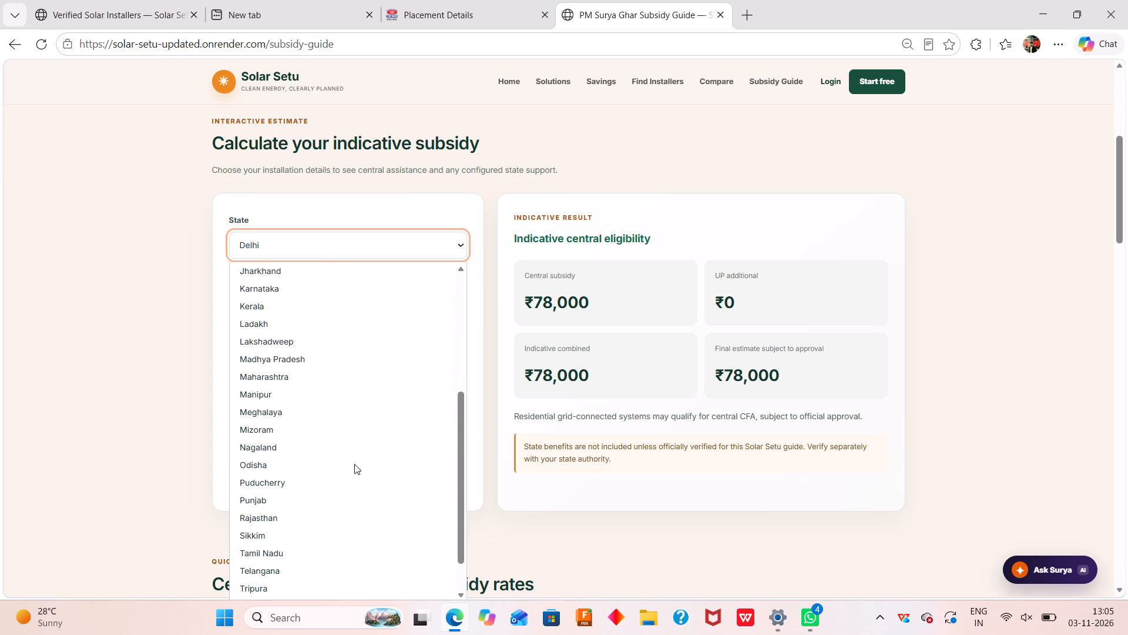
scroll(354, 464, down, 2)
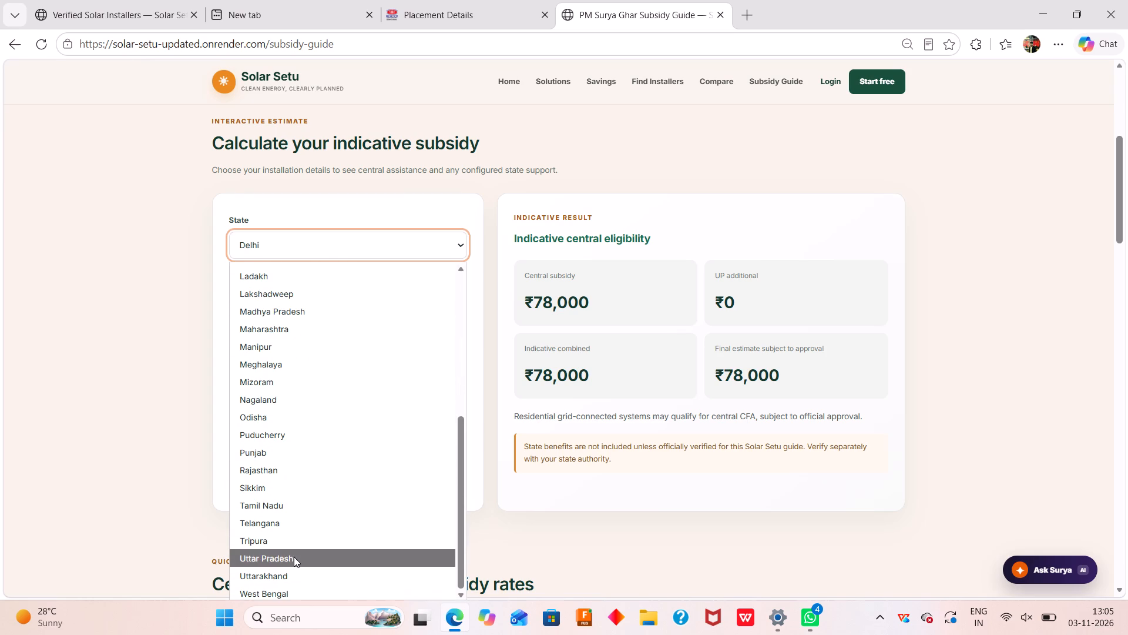
click(294, 554)
click(323, 479)
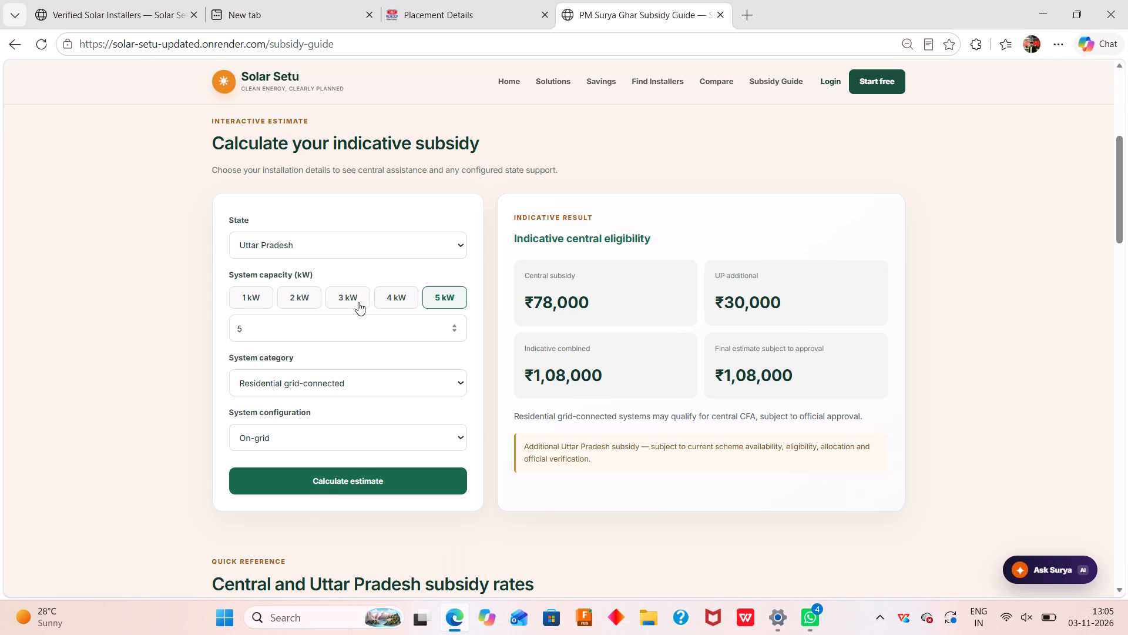
Set the system capacity to 1 kW and recalculate the indicative subsidy for Uttar Pradesh.
click(258, 290)
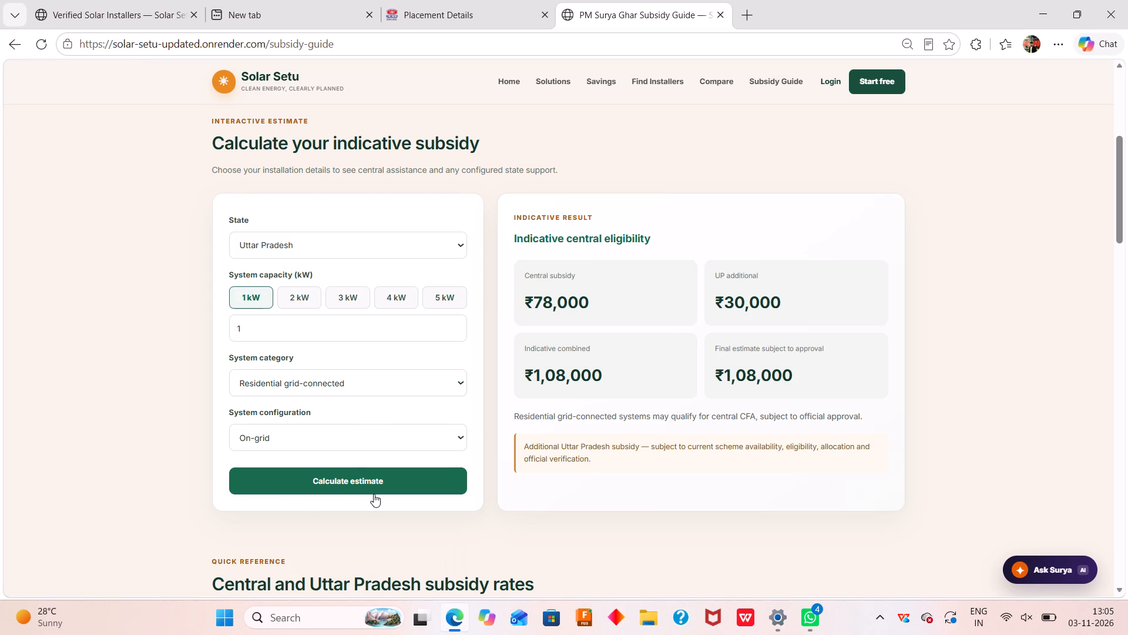
click(364, 483)
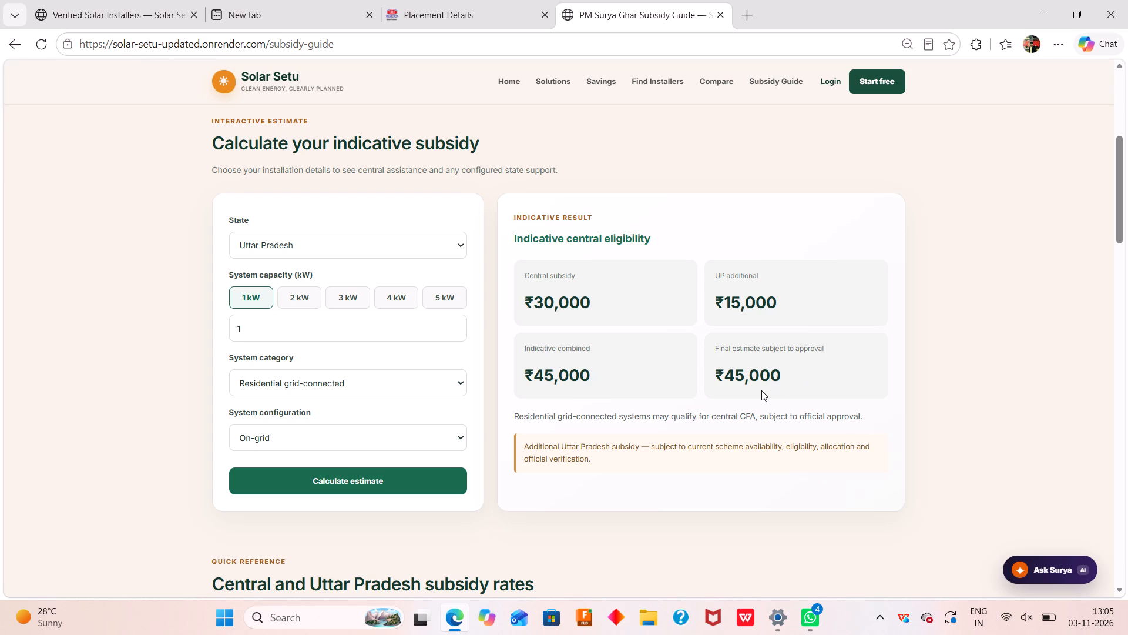
Open the Surya assistant and ask it to explain the results using the suggested question.
click(1045, 574)
click(926, 485)
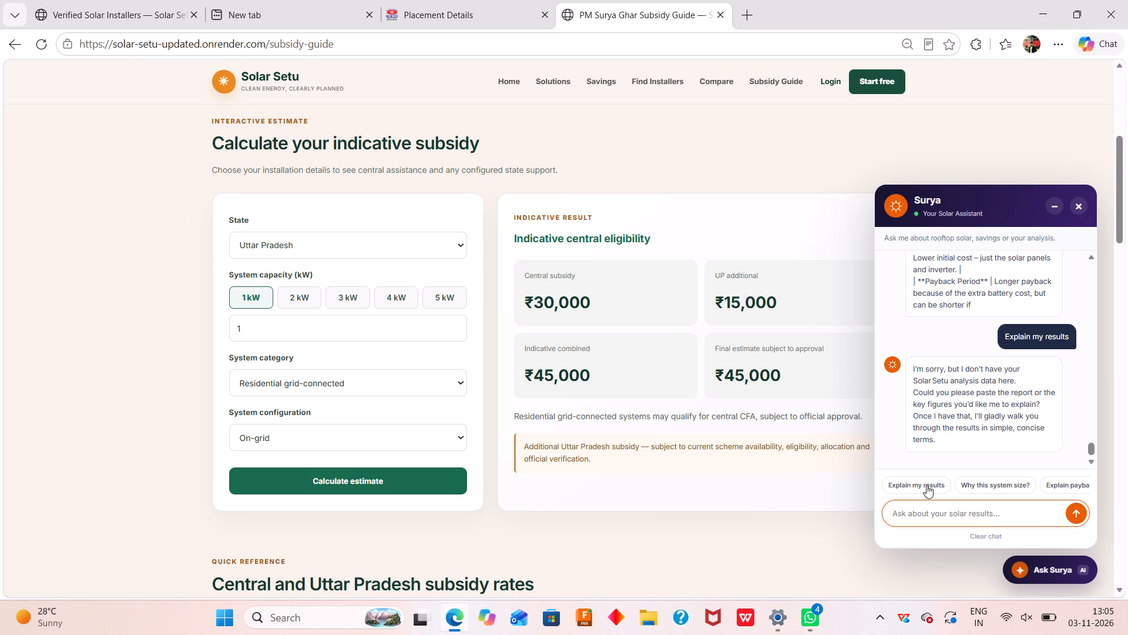
Ask Surya the suggested question "Why this system size?" and read its answer.
click(1016, 478)
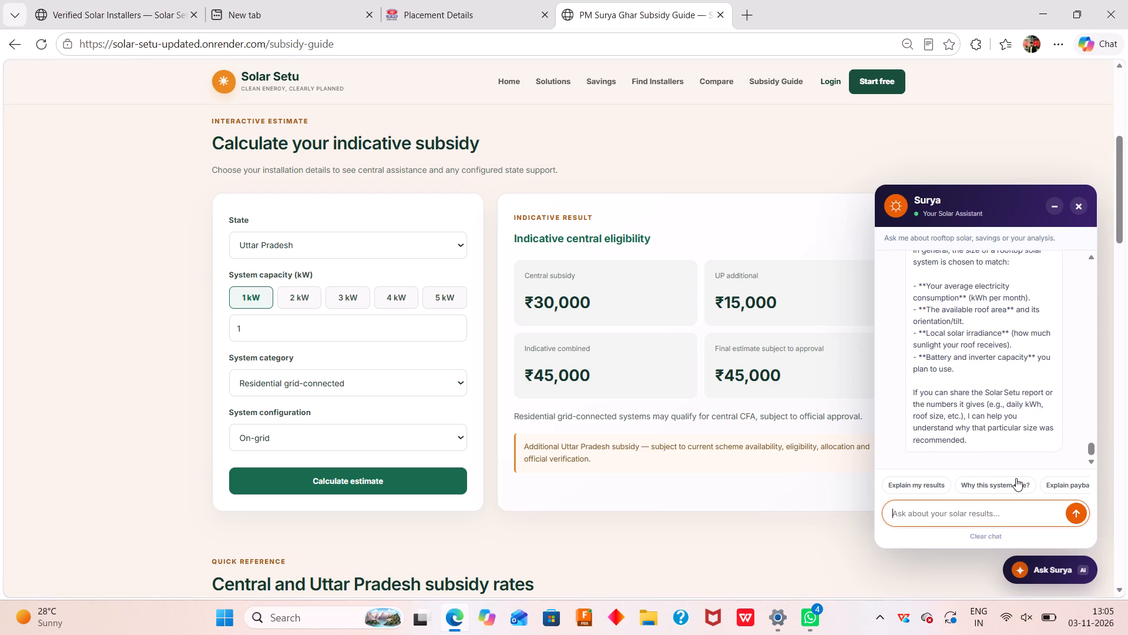
scroll(973, 368, up, 1)
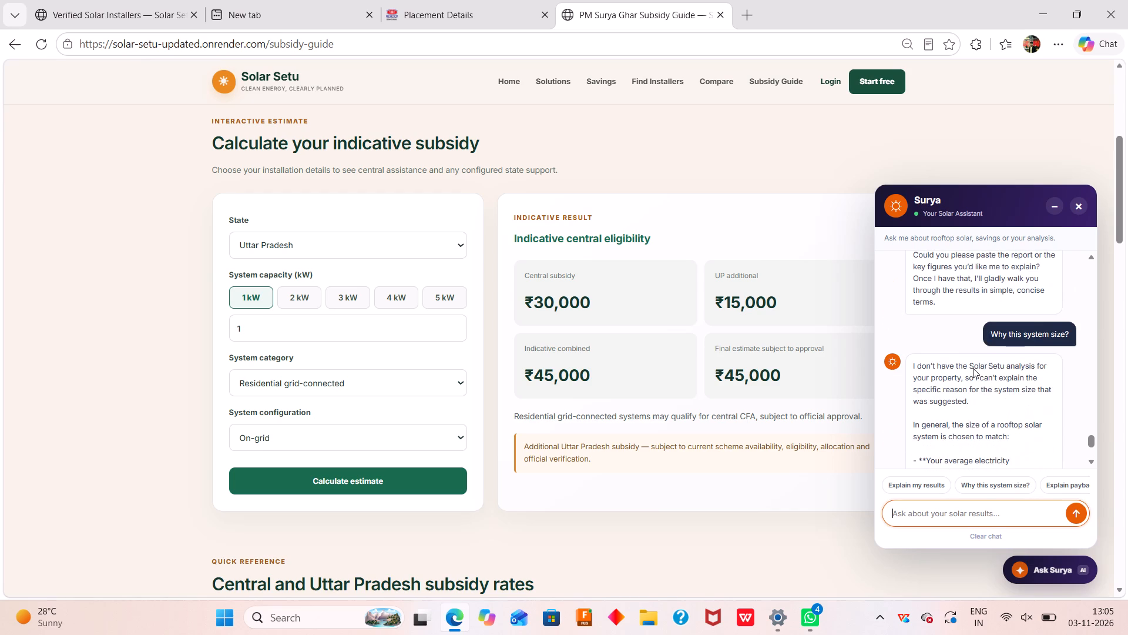
scroll(973, 368, up, 1)
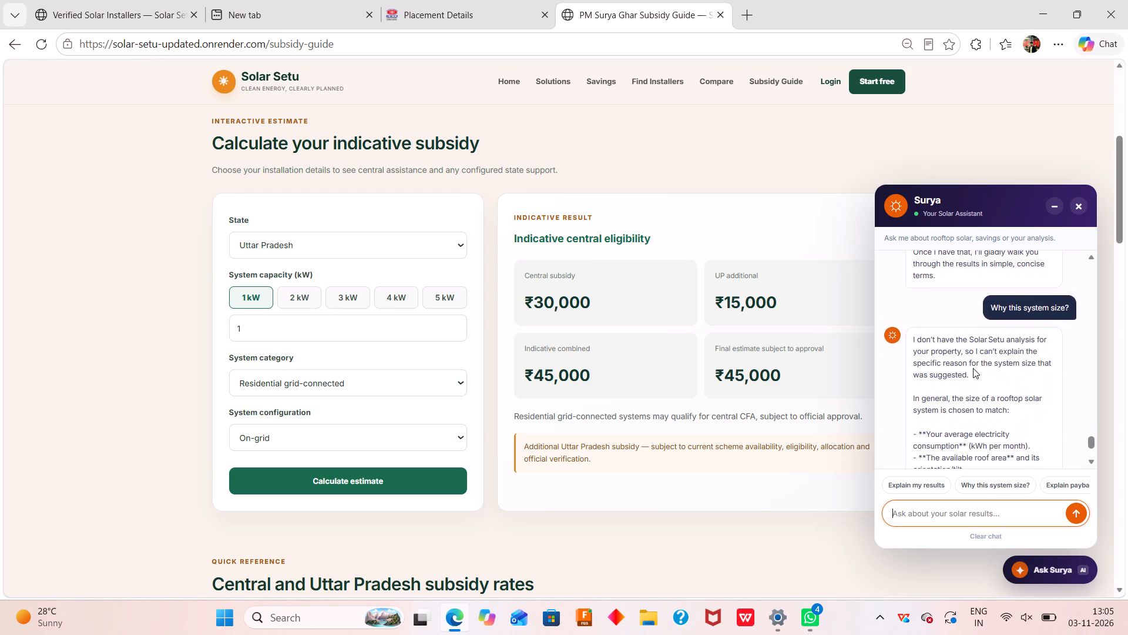
scroll(973, 368, up, 1)
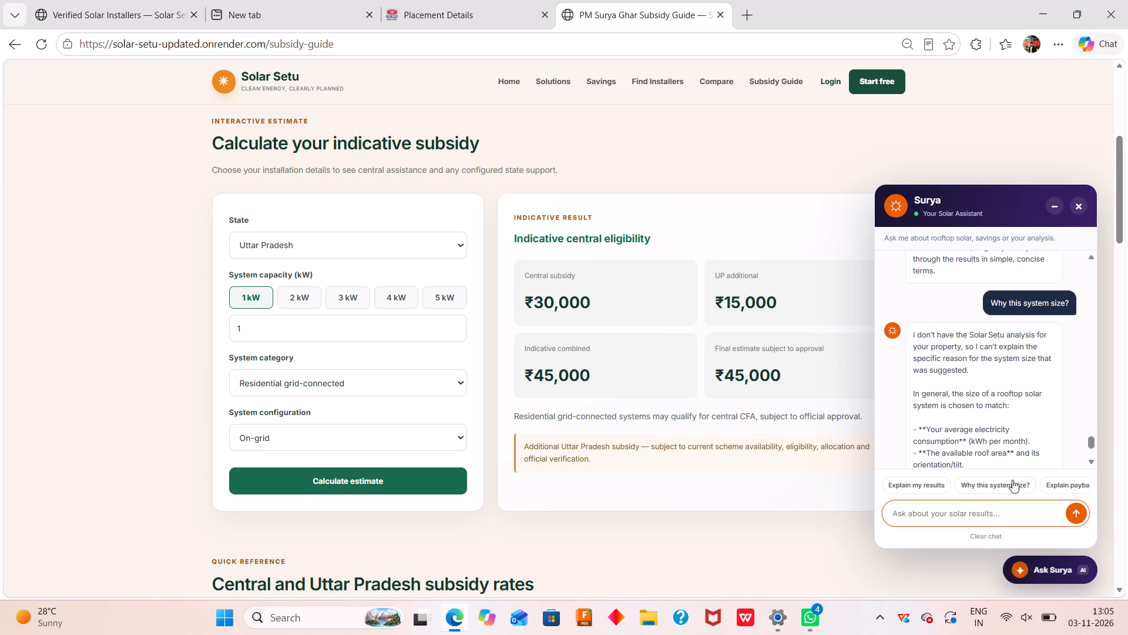
Ask Surya to explain payback using the suggested question and read its answer.
click(1055, 483)
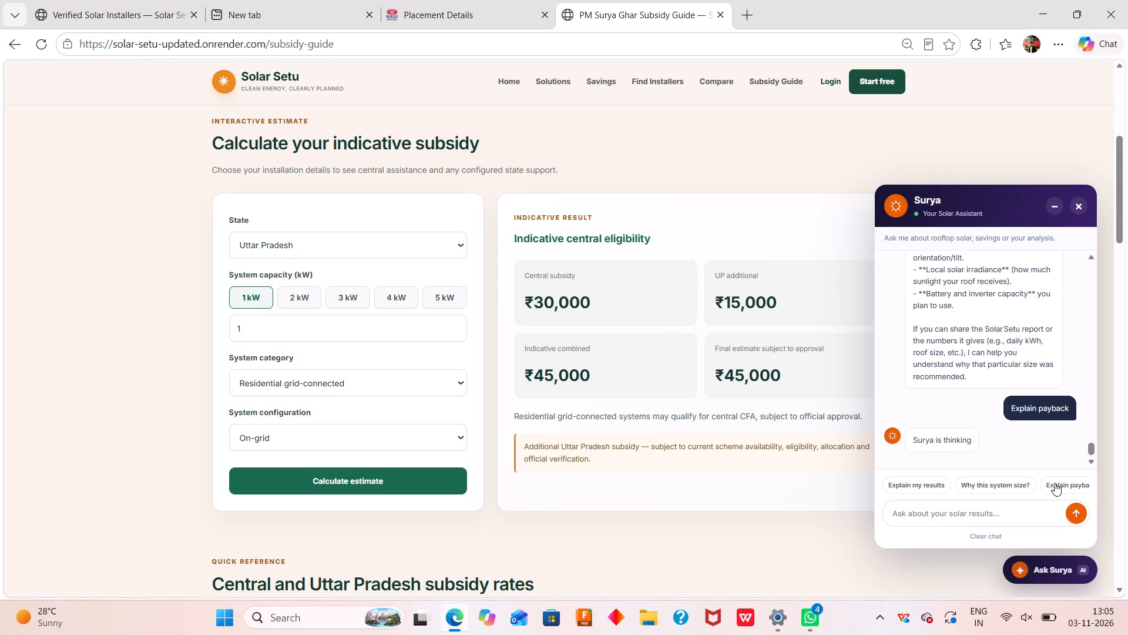
scroll(989, 388, up, 1)
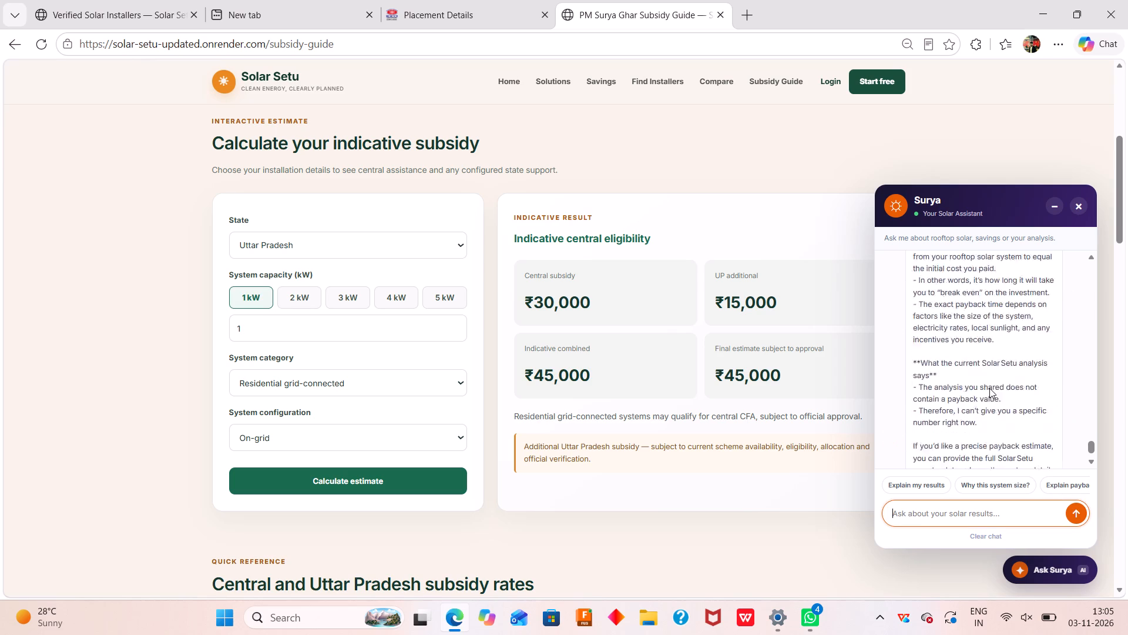
scroll(989, 388, up, 4)
scroll(590, 422, up, 1)
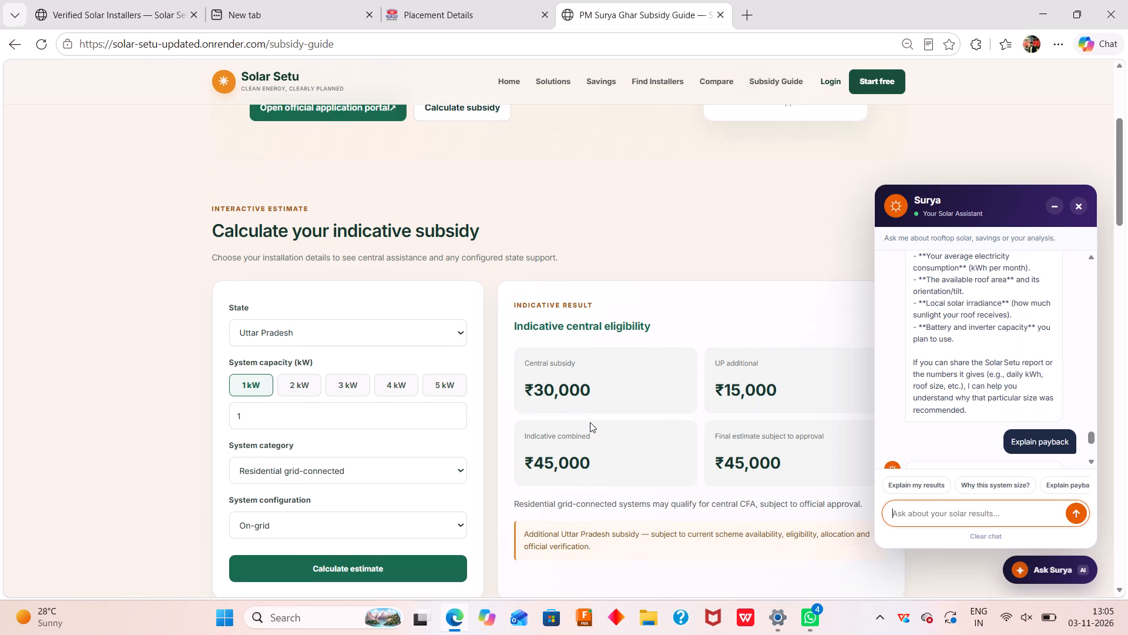
Close the Surya assistant chat on the subsidy guide page.
scroll(590, 422, up, 1)
scroll(590, 422, down, 3)
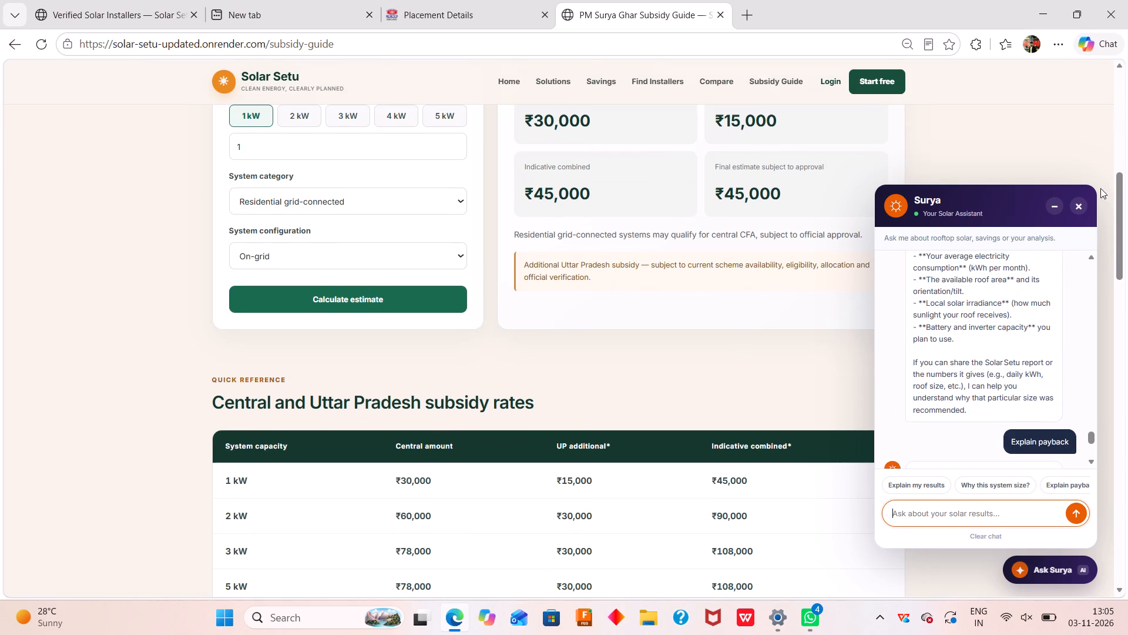
click(1075, 200)
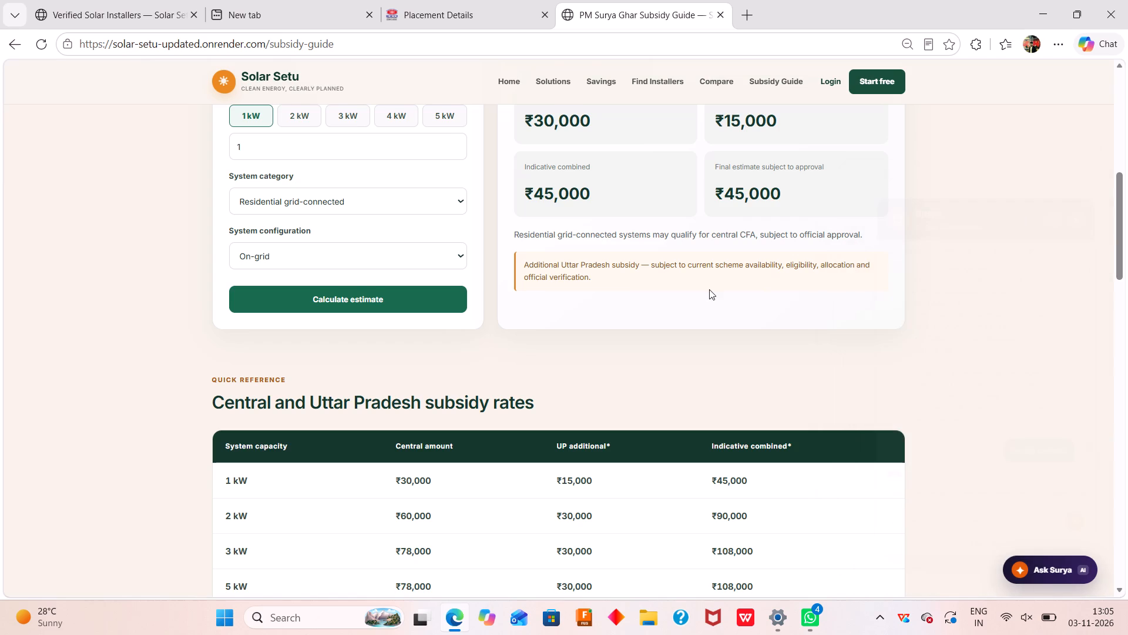
Go to the subsidy calculator section and read the Central and Uttar Pradesh subsidy rates and the scheme's eligibility criteria.
scroll(709, 289, up, 7)
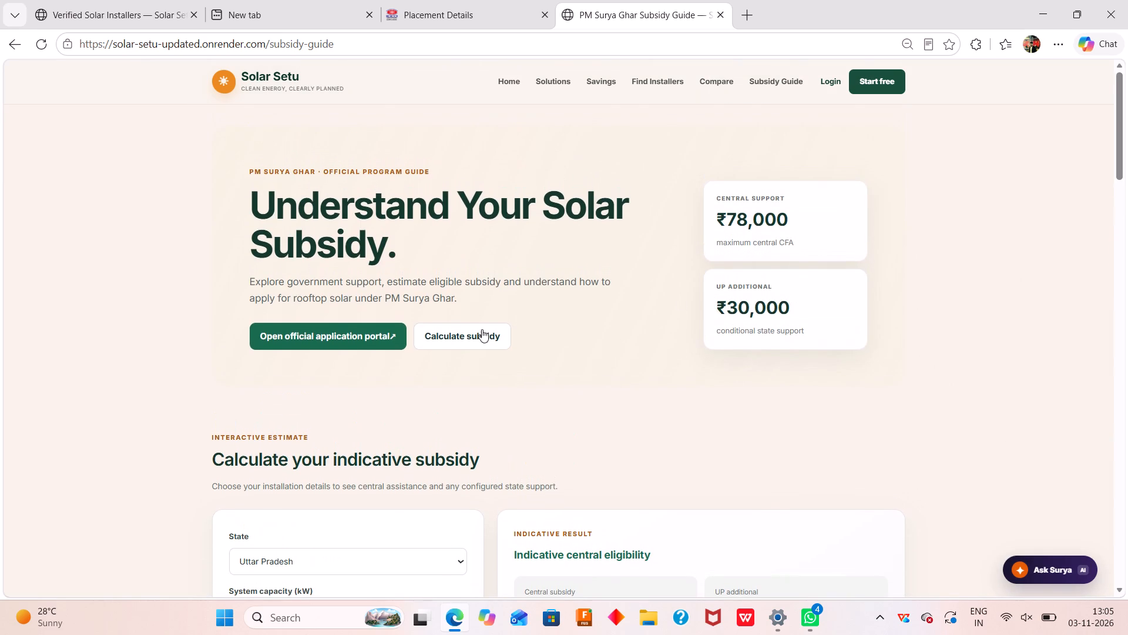
click(467, 335)
scroll(467, 335, down, 3)
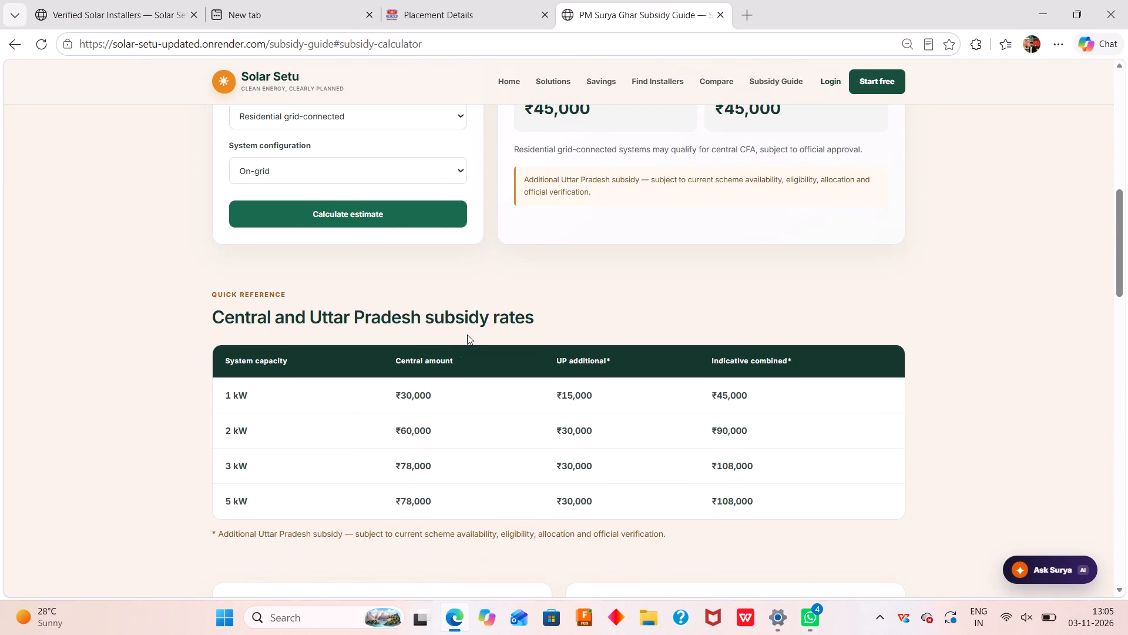
scroll(456, 350, down, 3)
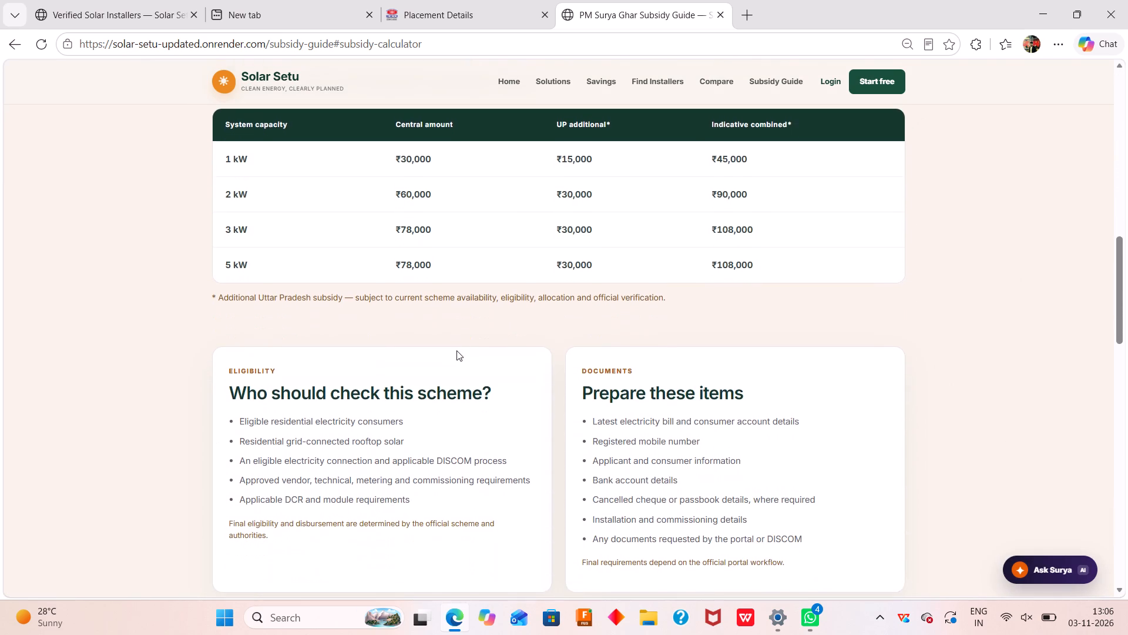
scroll(456, 350, down, 3)
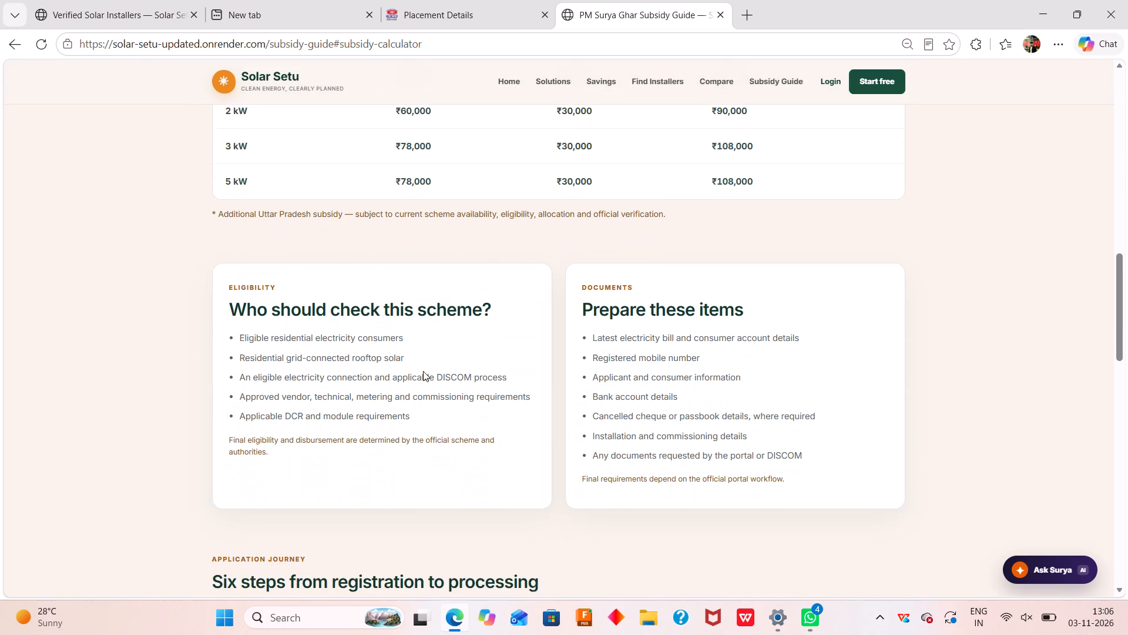
scroll(423, 371, down, 1)
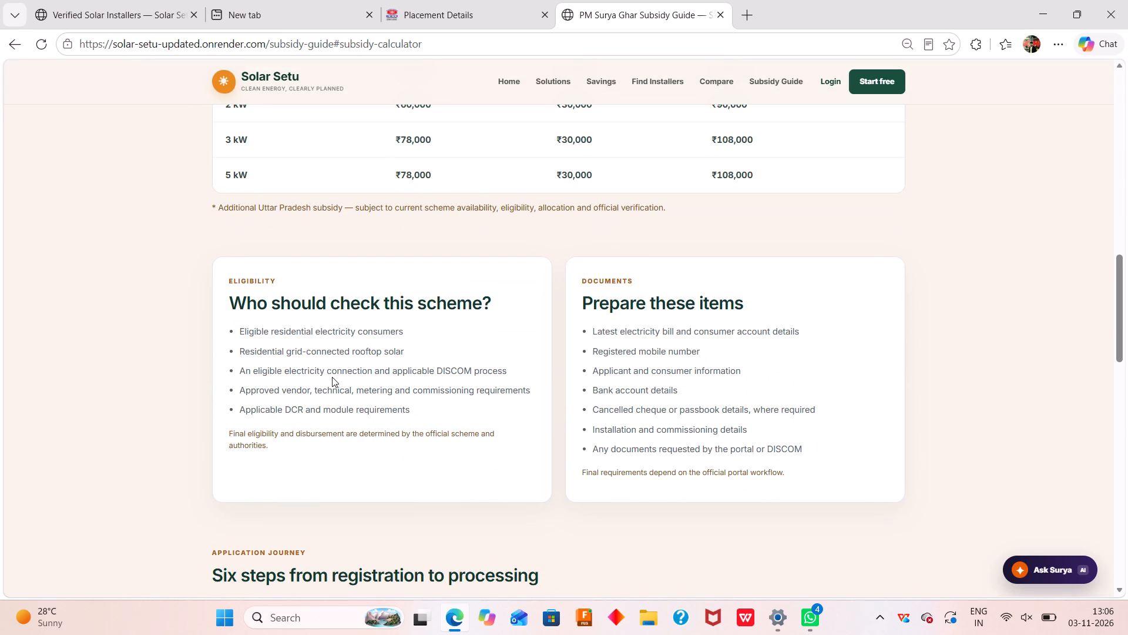
Review the required documents, the six application steps, the official resources and the common subsidy questions.
scroll(591, 386, down, 1)
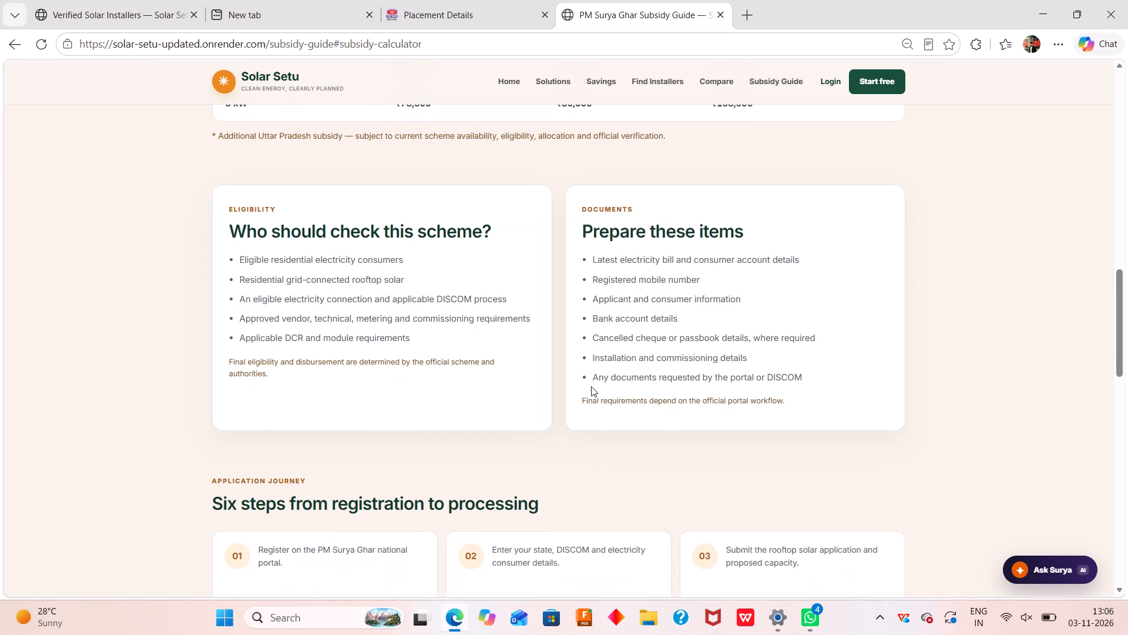
scroll(585, 390, down, 1)
scroll(475, 389, down, 1)
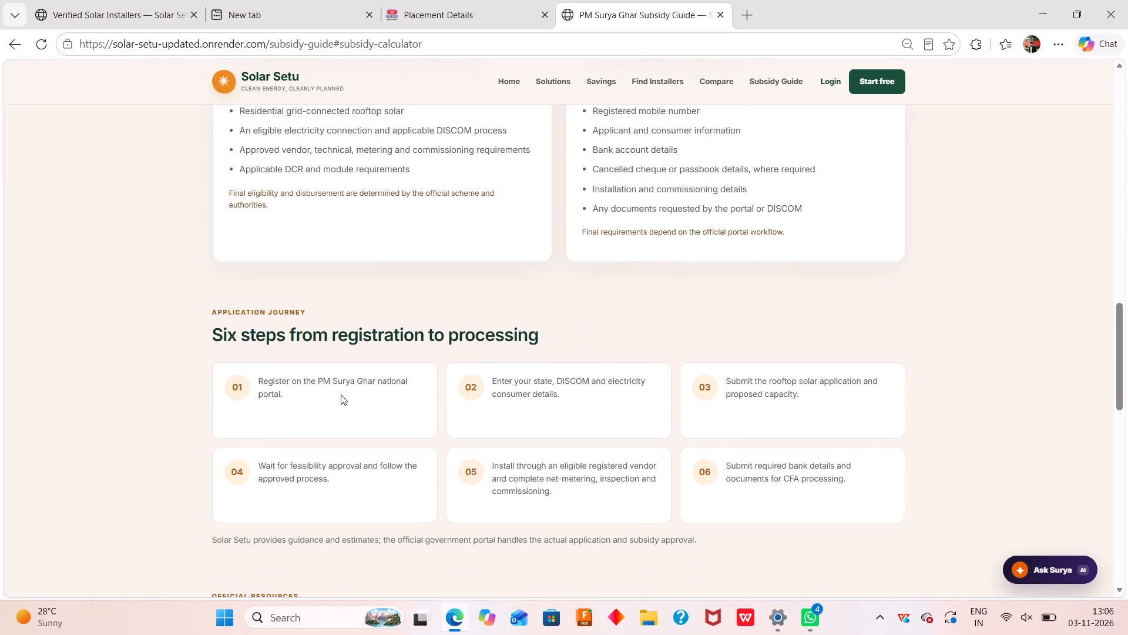
scroll(493, 403, down, 5)
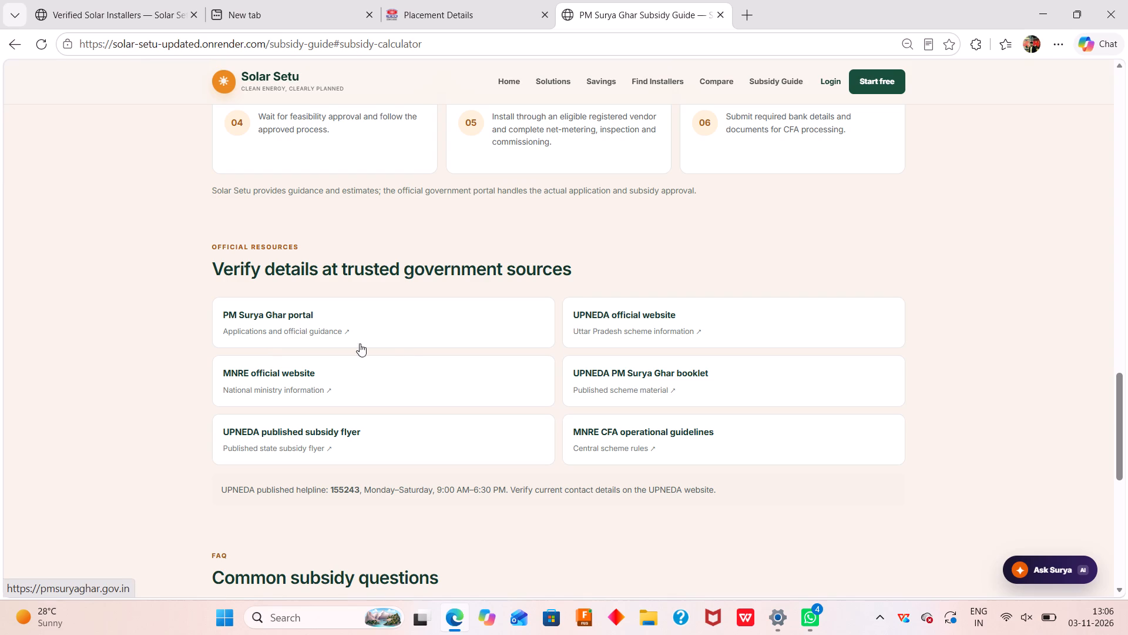
scroll(412, 357, down, 3)
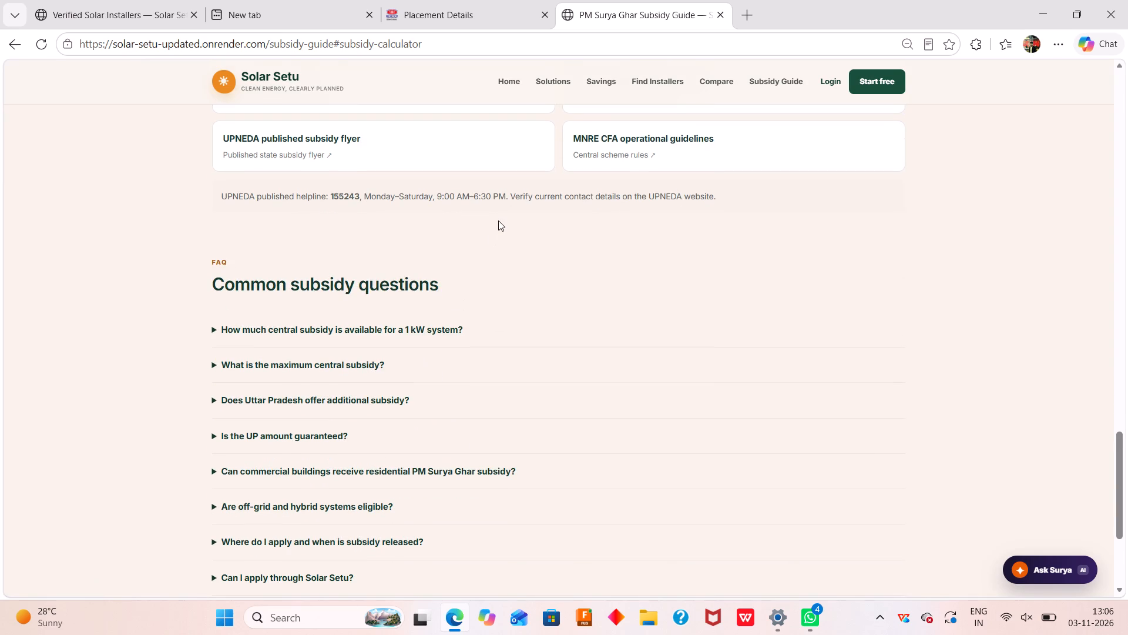
scroll(498, 220, up, 11)
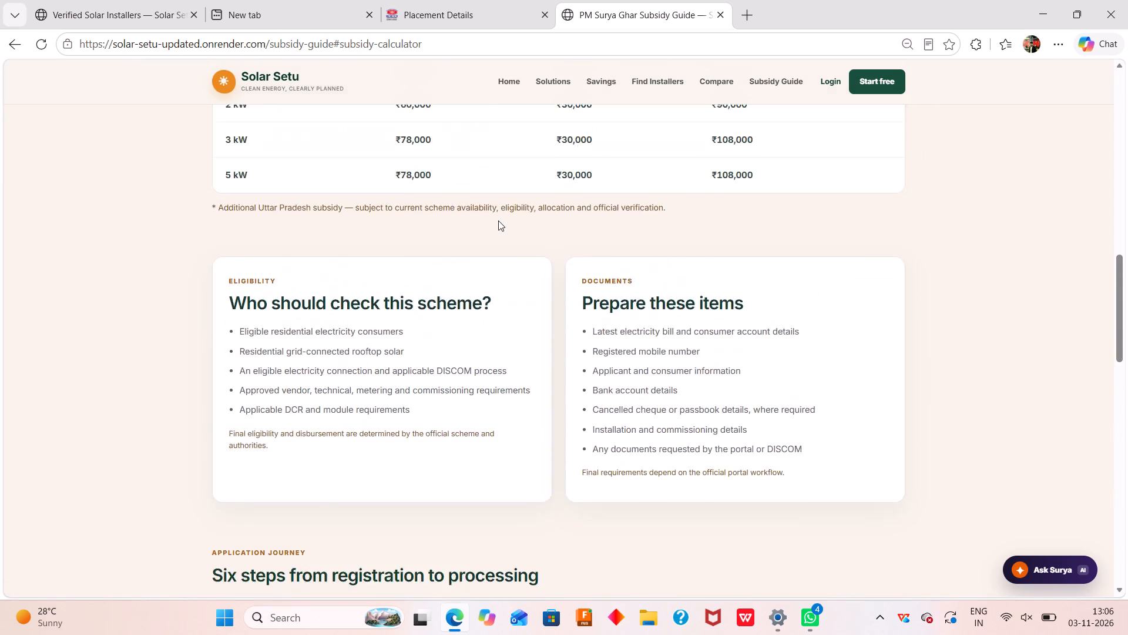
scroll(498, 220, up, 6)
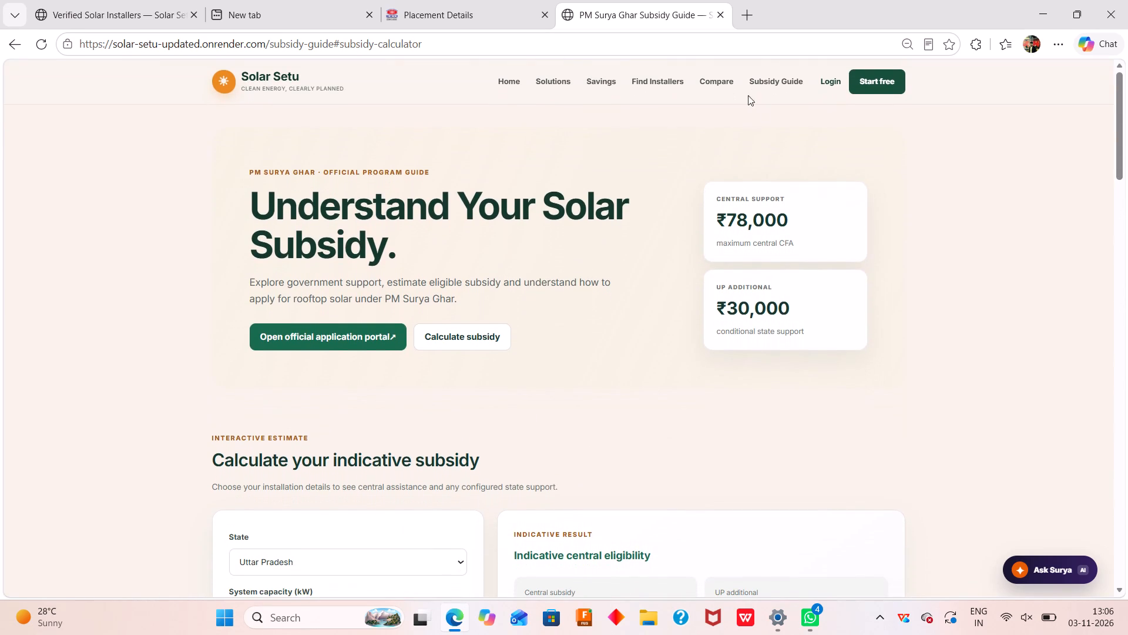
Open the Compare Solar Solutions page and look through the ranked provider options with their planning estimates and trade-offs.
click(721, 82)
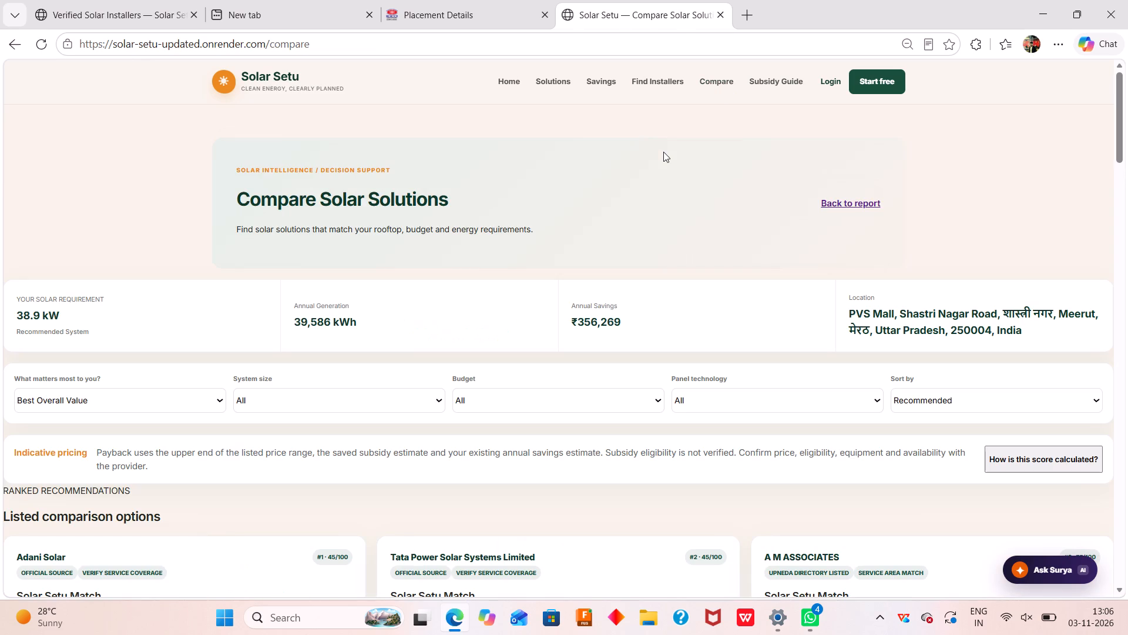
scroll(574, 235, down, 4)
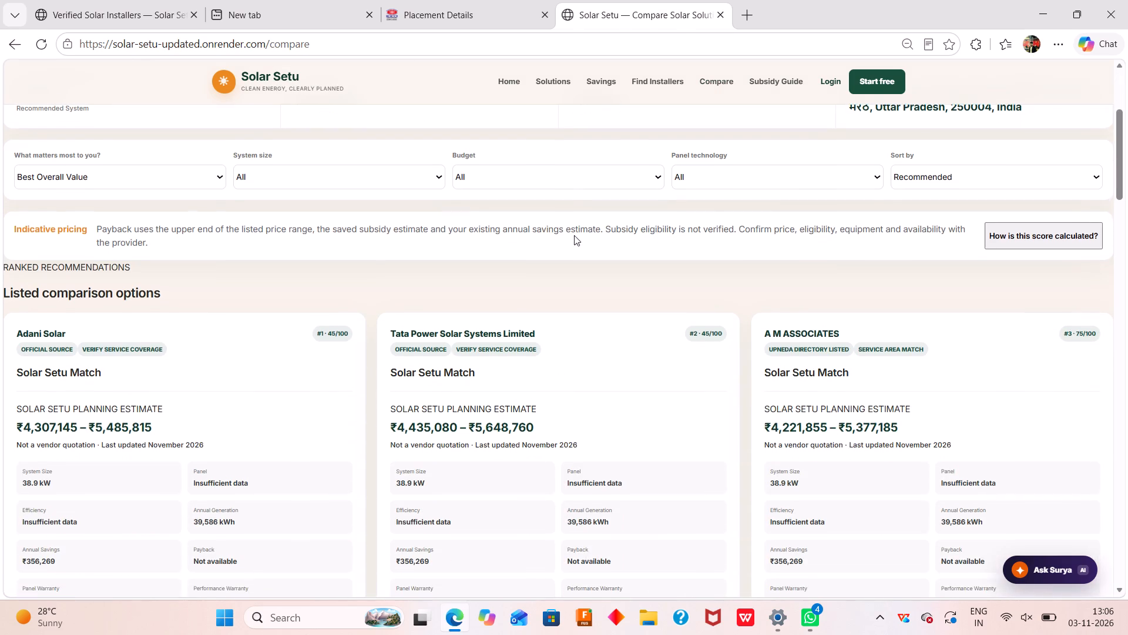
scroll(574, 235, down, 3)
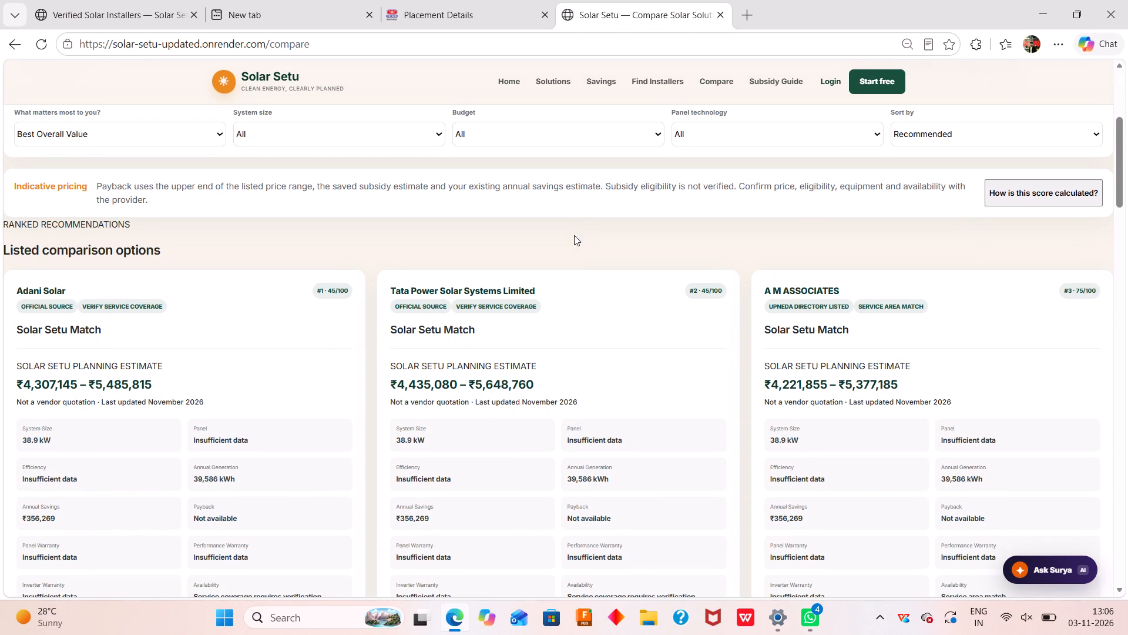
scroll(574, 235, down, 2)
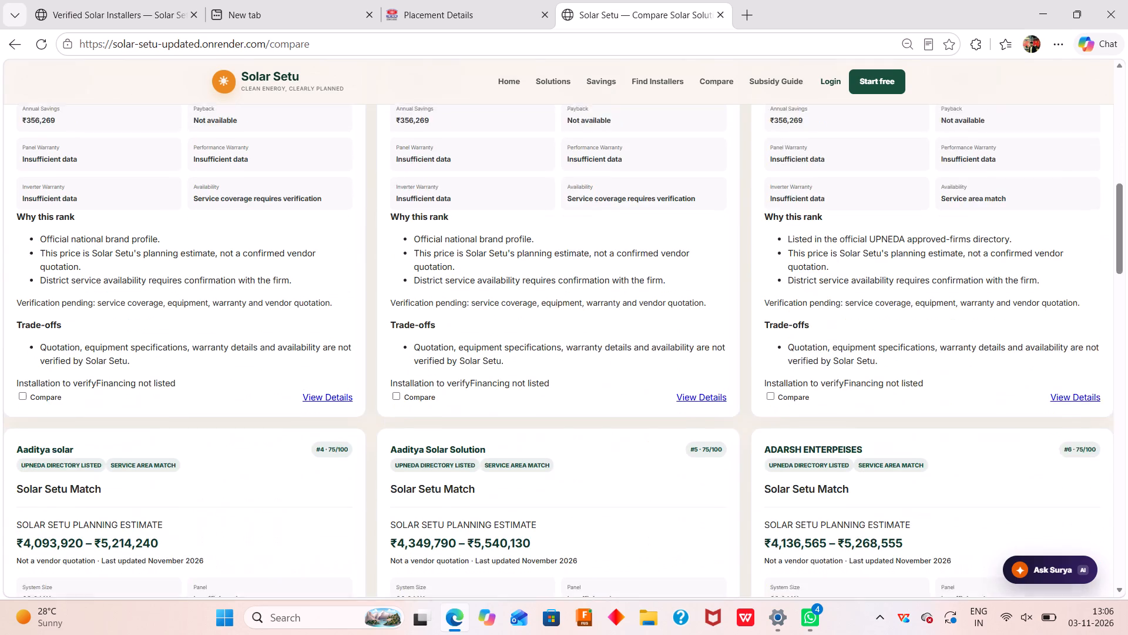
scroll(574, 235, down, 20)
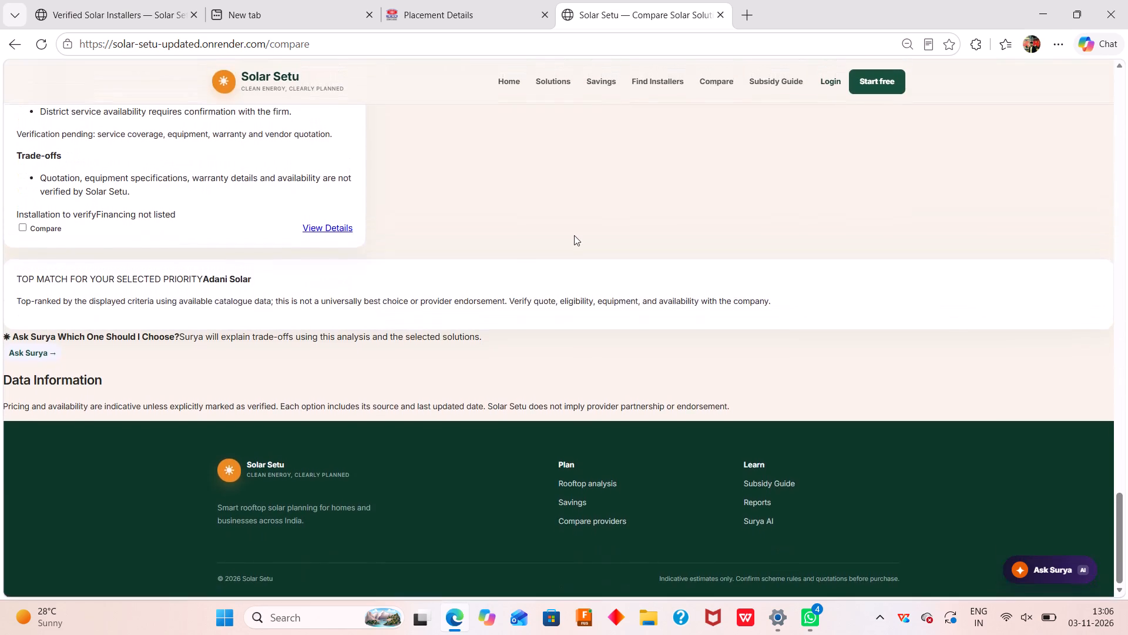
scroll(574, 235, up, 2)
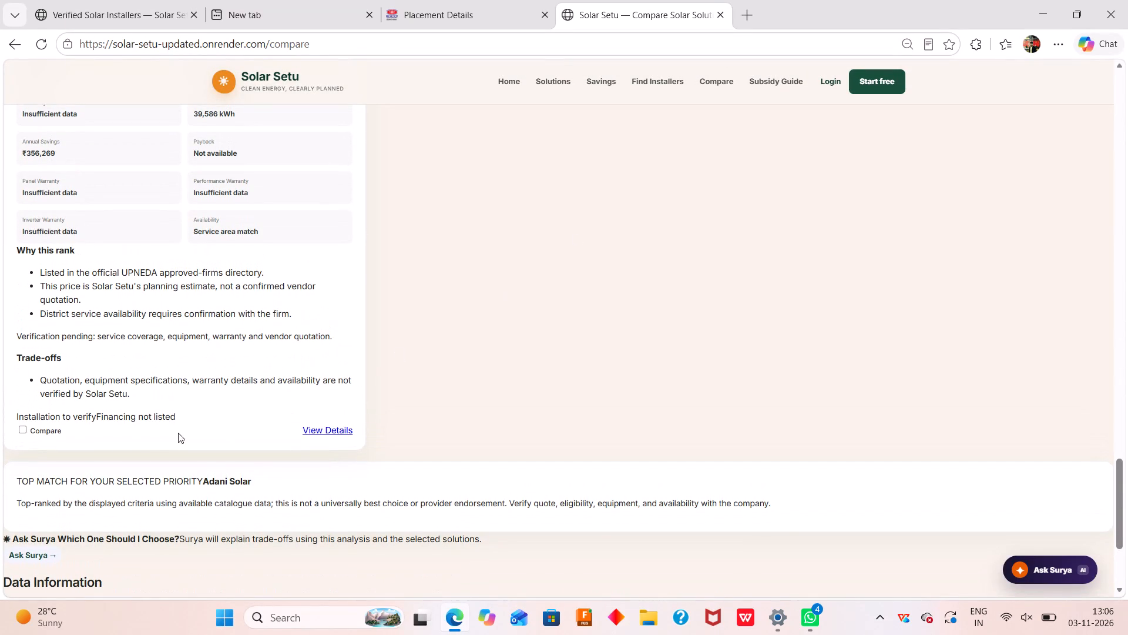
scroll(495, 273, up, 8)
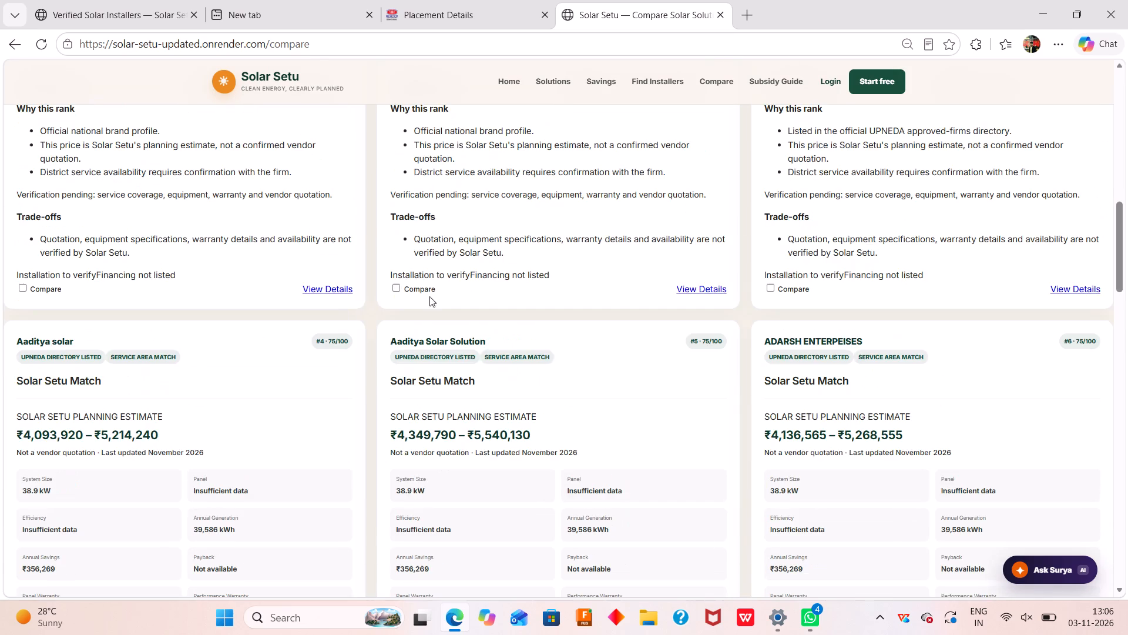
scroll(348, 317, up, 7)
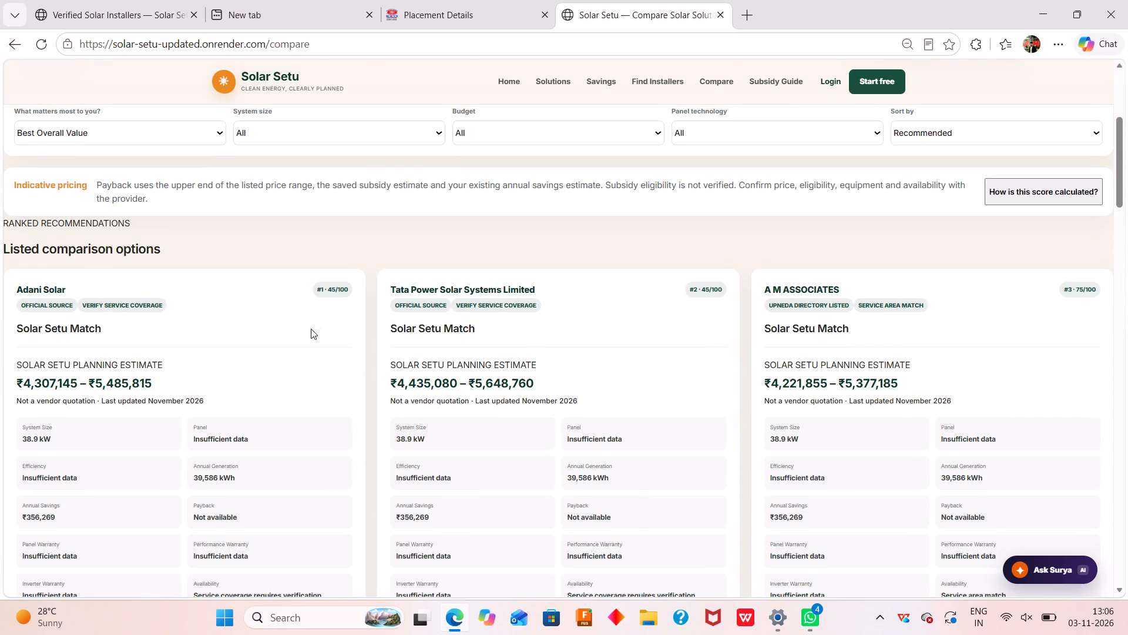
Mark Adani Solar and Tata Power Solar Systems Limited for comparison.
scroll(311, 329, down, 2)
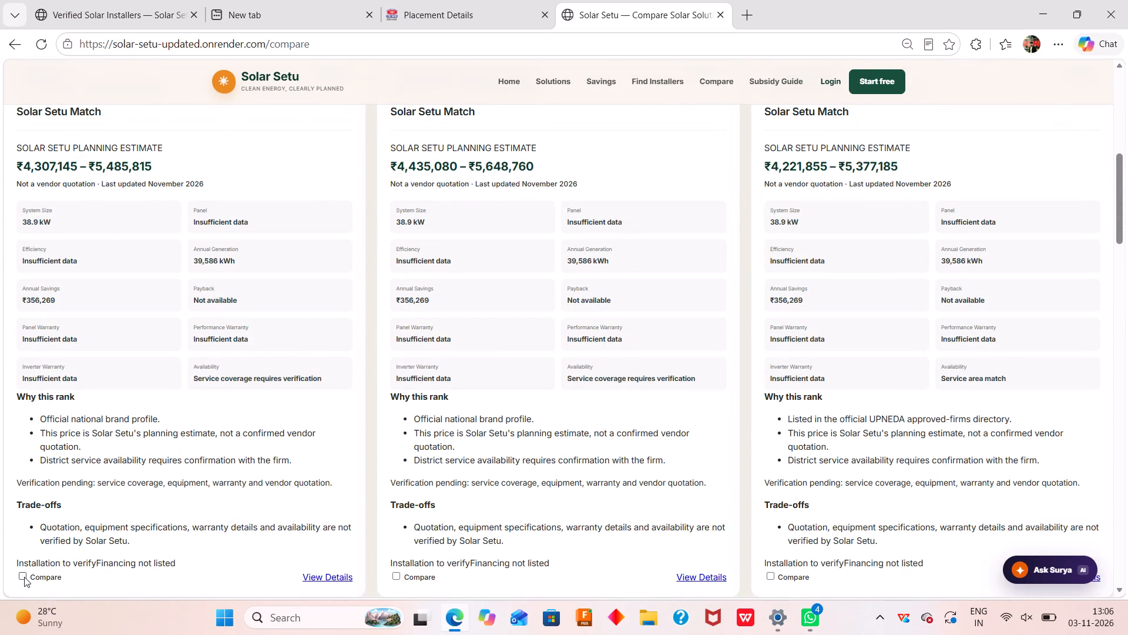
click(24, 577)
click(398, 575)
Look through the remaining provider cards and the top-match section of the comparison page.
scroll(518, 441, down, 2)
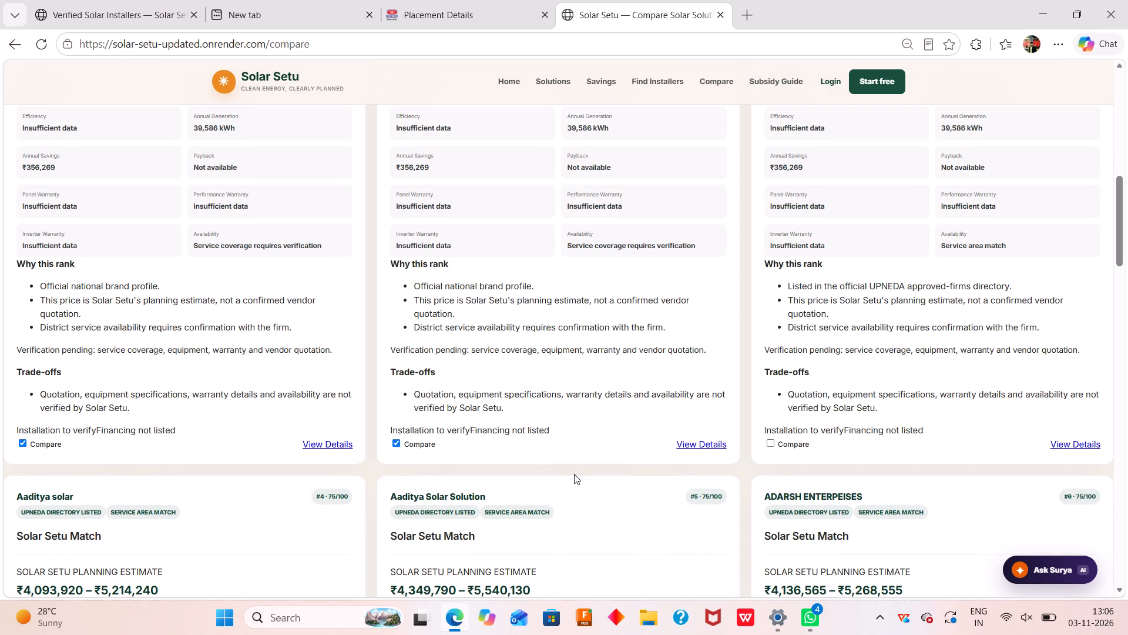
scroll(574, 474, down, 7)
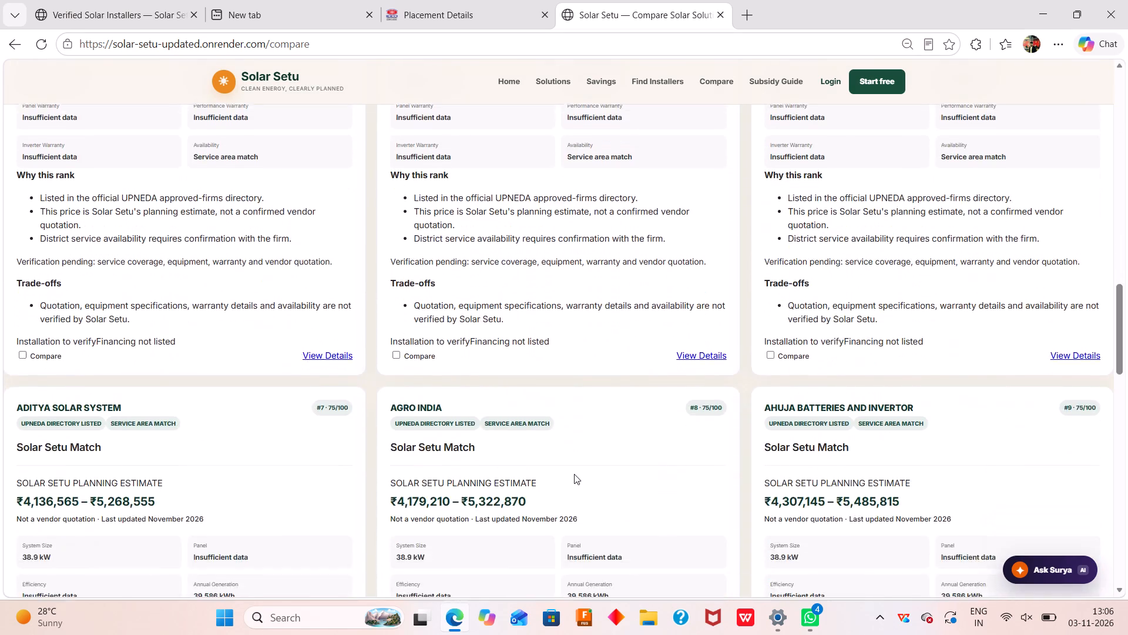
scroll(574, 474, down, 9)
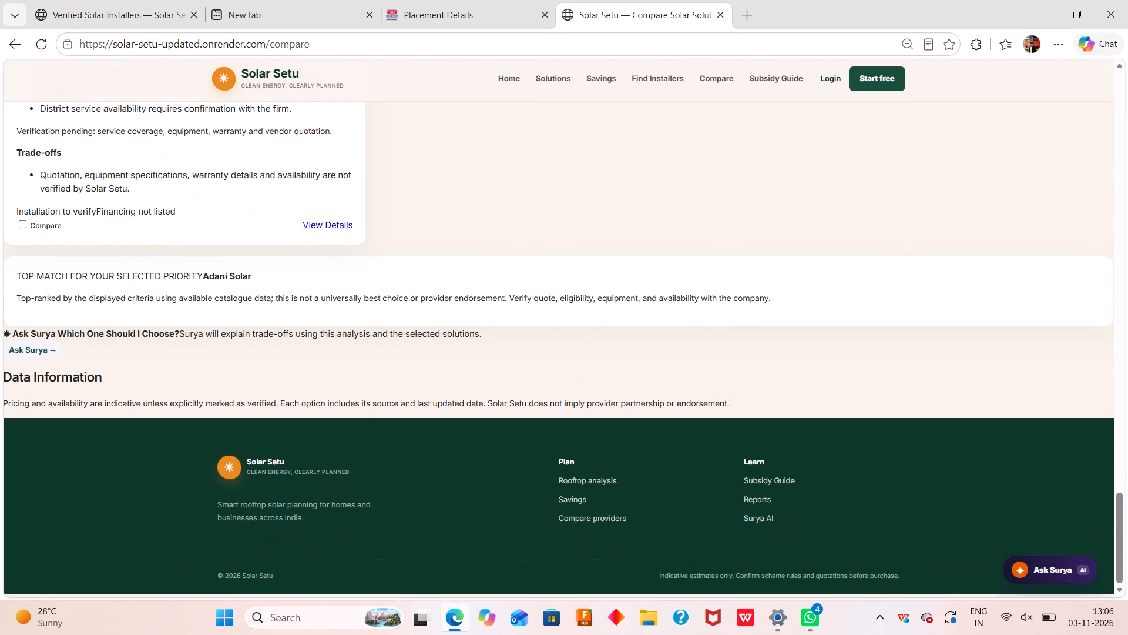
scroll(388, 335, up, 11)
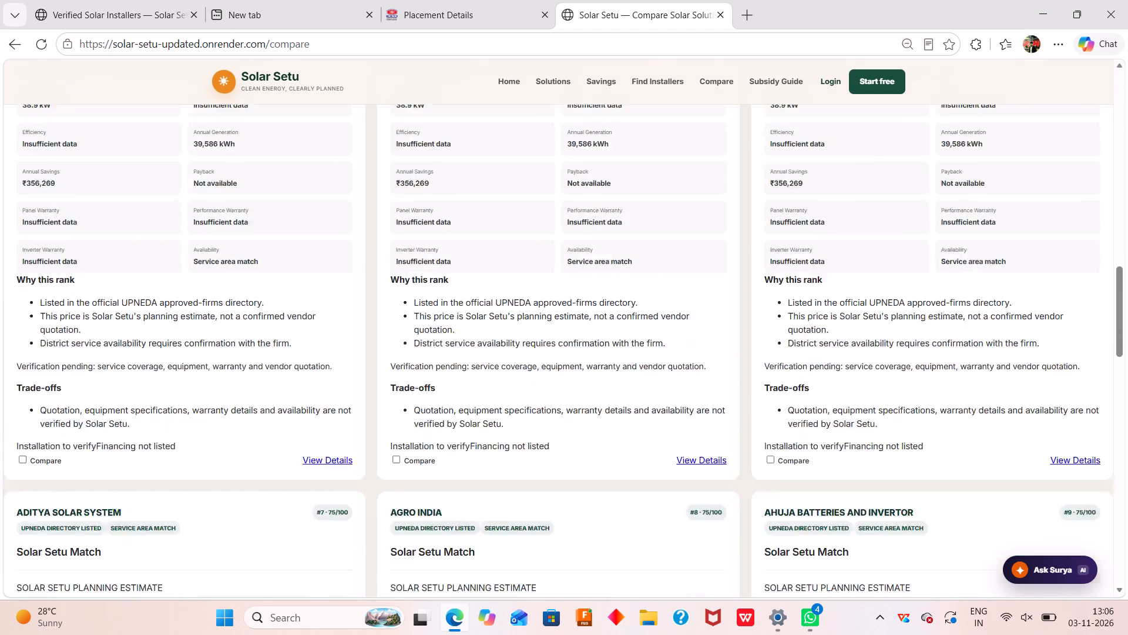
scroll(388, 335, up, 9)
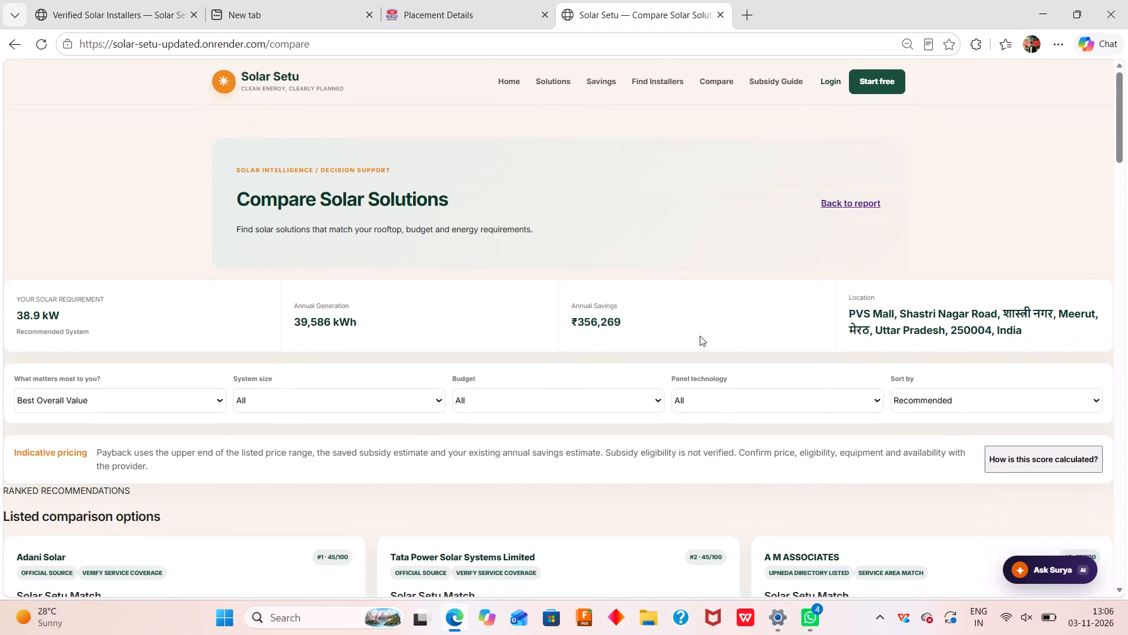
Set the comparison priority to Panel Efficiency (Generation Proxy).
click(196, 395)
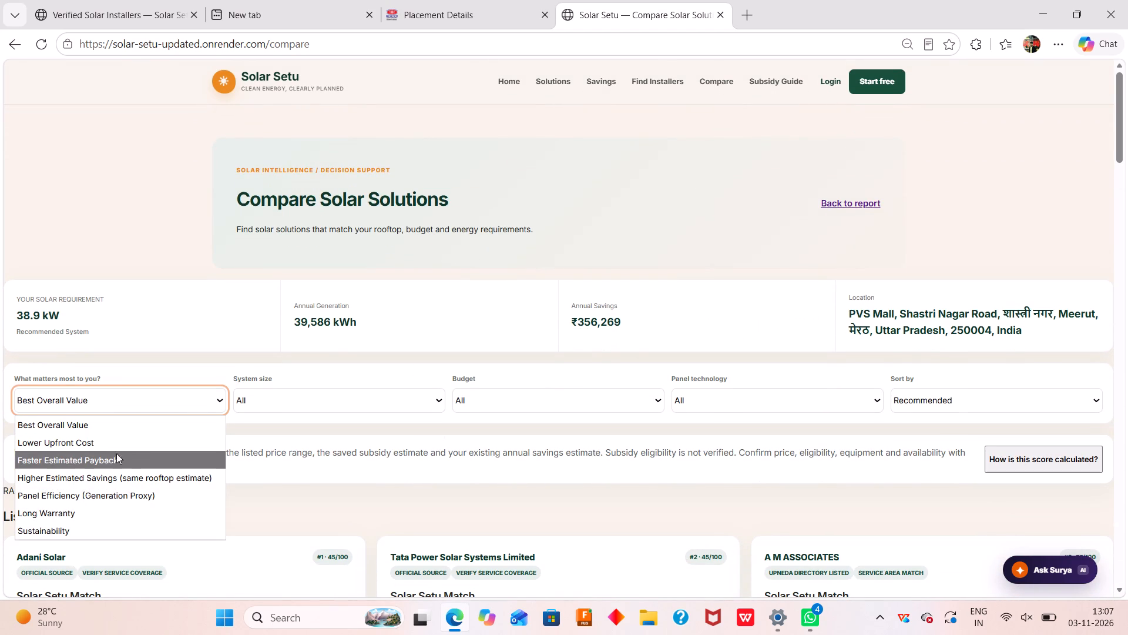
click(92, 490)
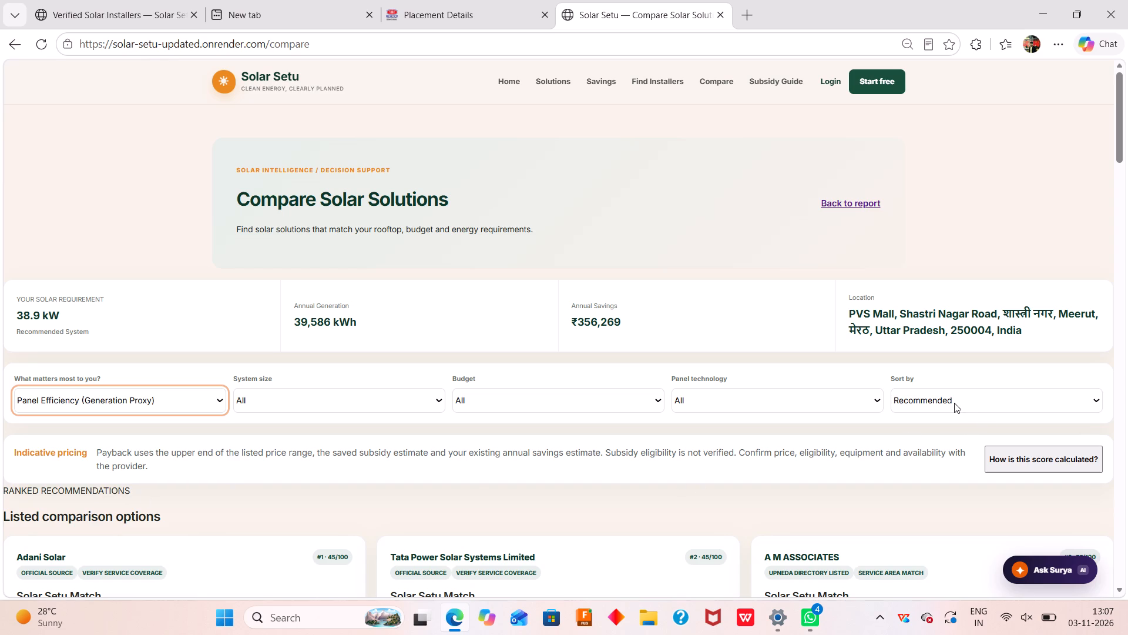
Set the comparison priority to Long Warranty and check the ranked options and top match for it.
scroll(954, 403, down, 2)
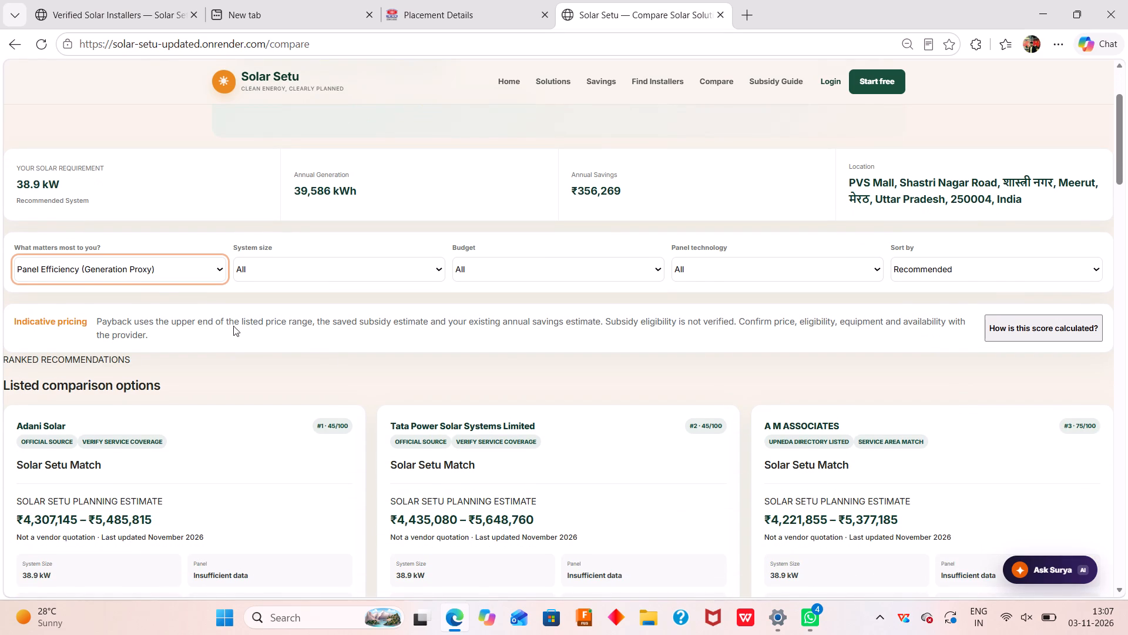
click(172, 274)
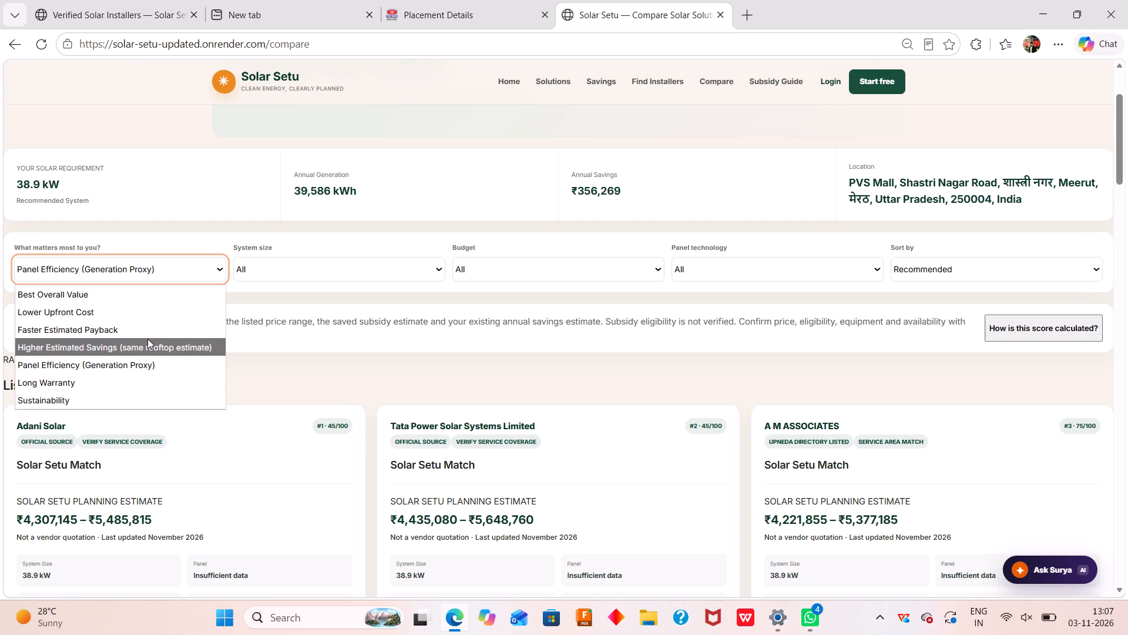
click(119, 388)
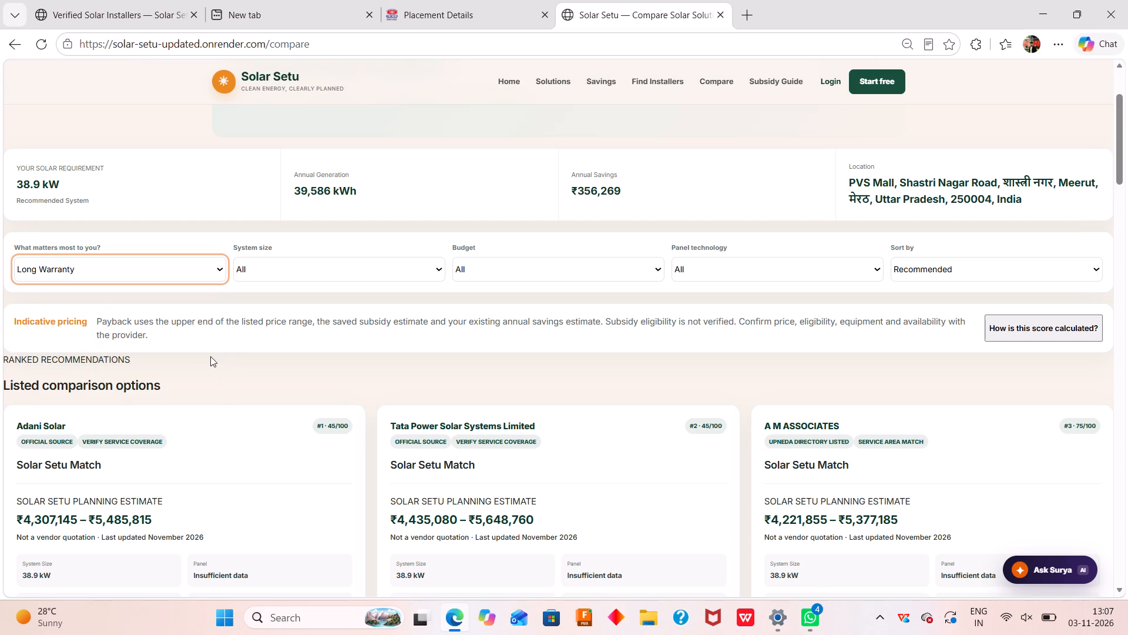
scroll(210, 356, down, 19)
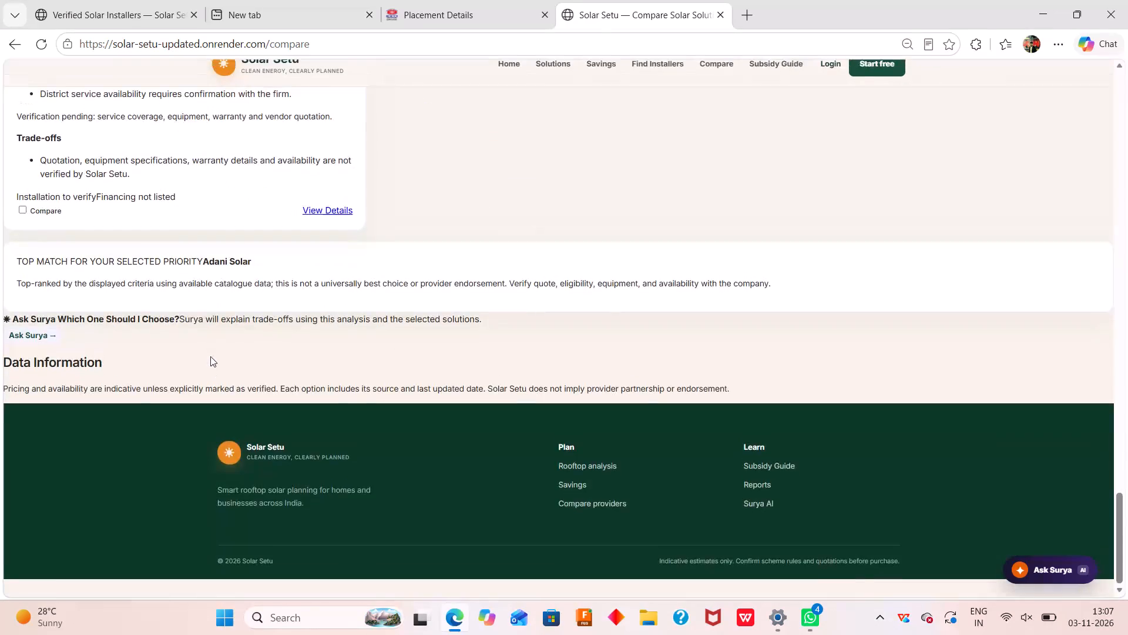
scroll(210, 356, up, 14)
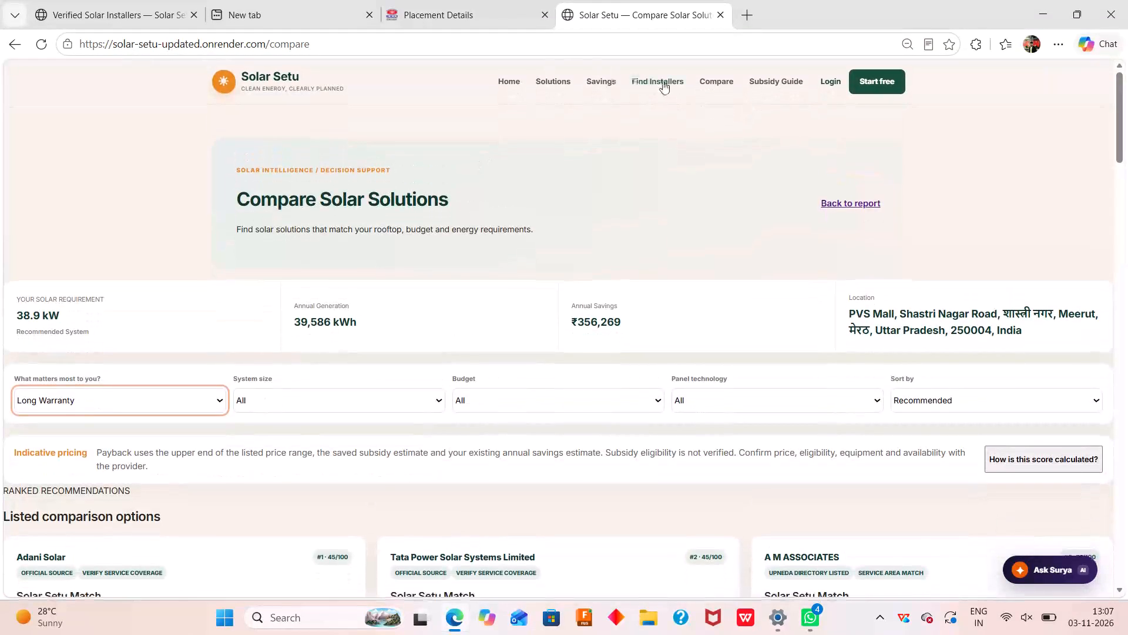
Open the installer directory and filter it to the Meerut district, keeping all verification statuses.
click(663, 82)
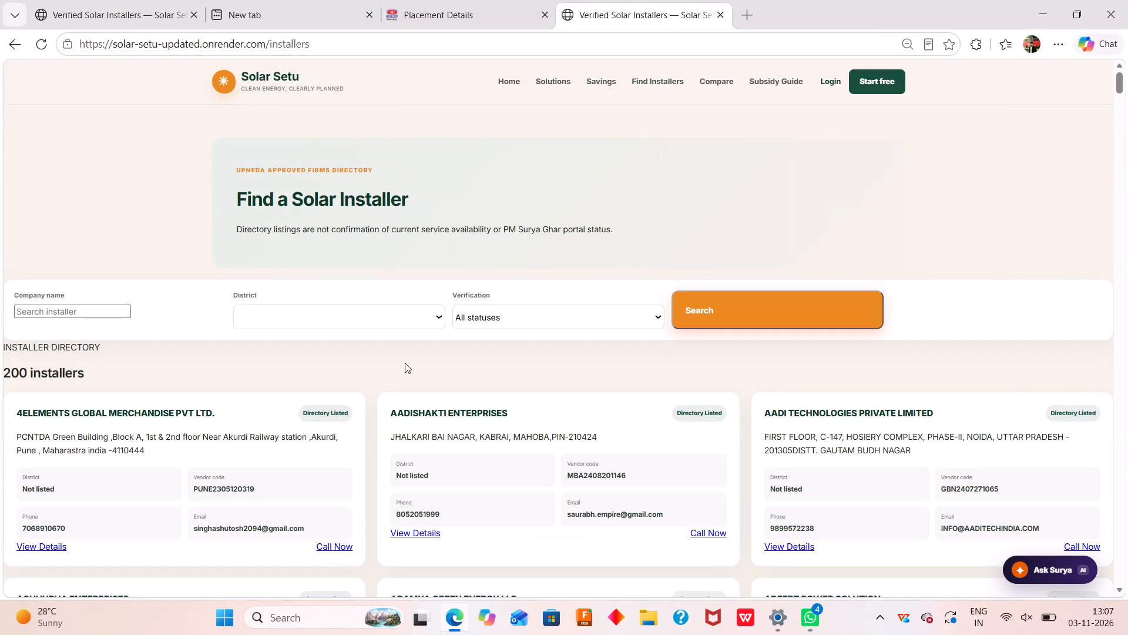
click(265, 319)
click(461, 319)
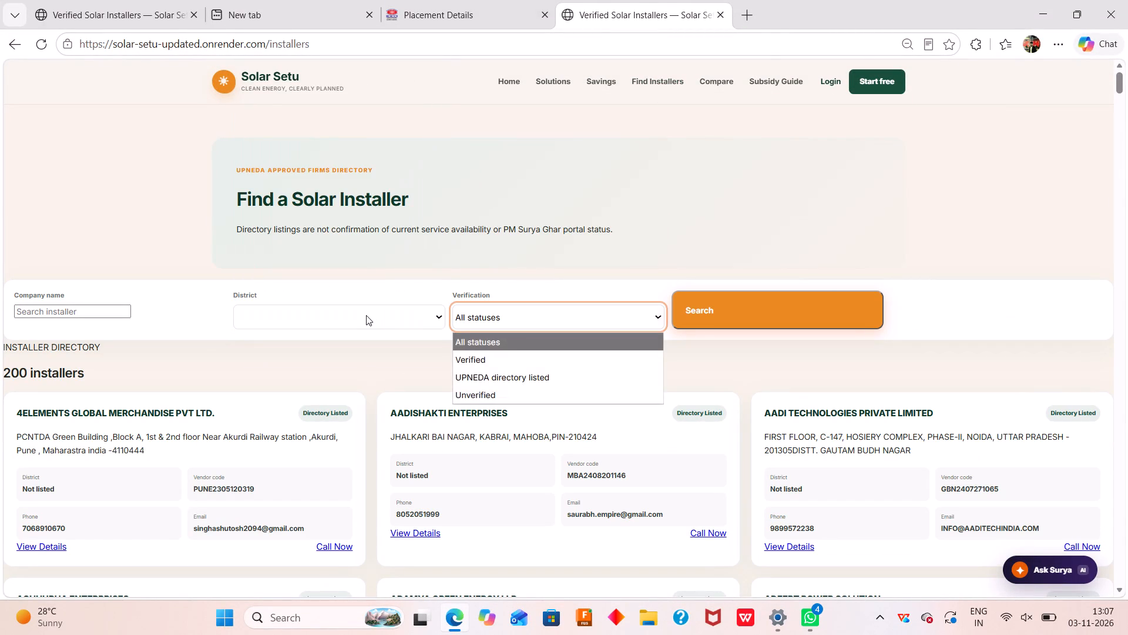
click(366, 315)
text(MEE)
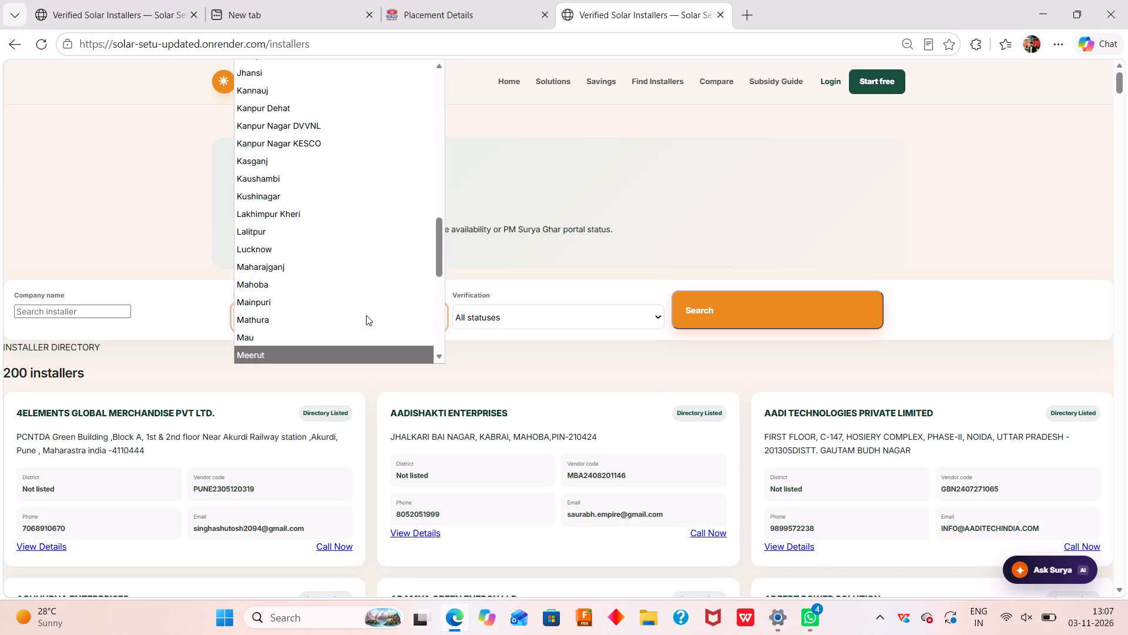
click(282, 352)
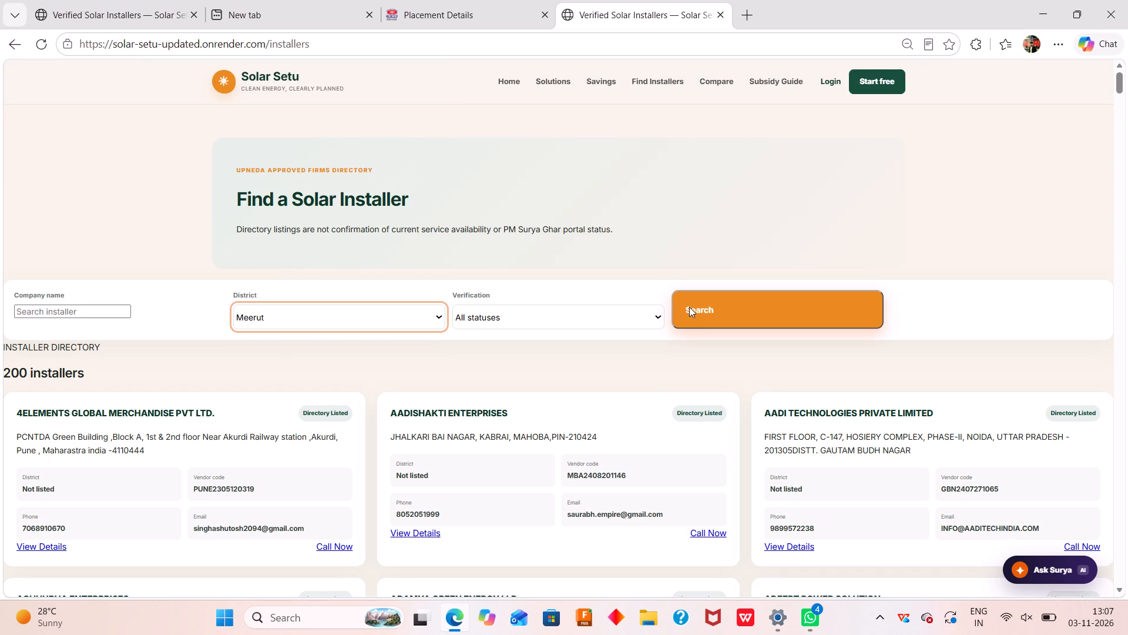
Run the installer search for the Meerut district with all statuses and look through the listed installer cards.
click(696, 307)
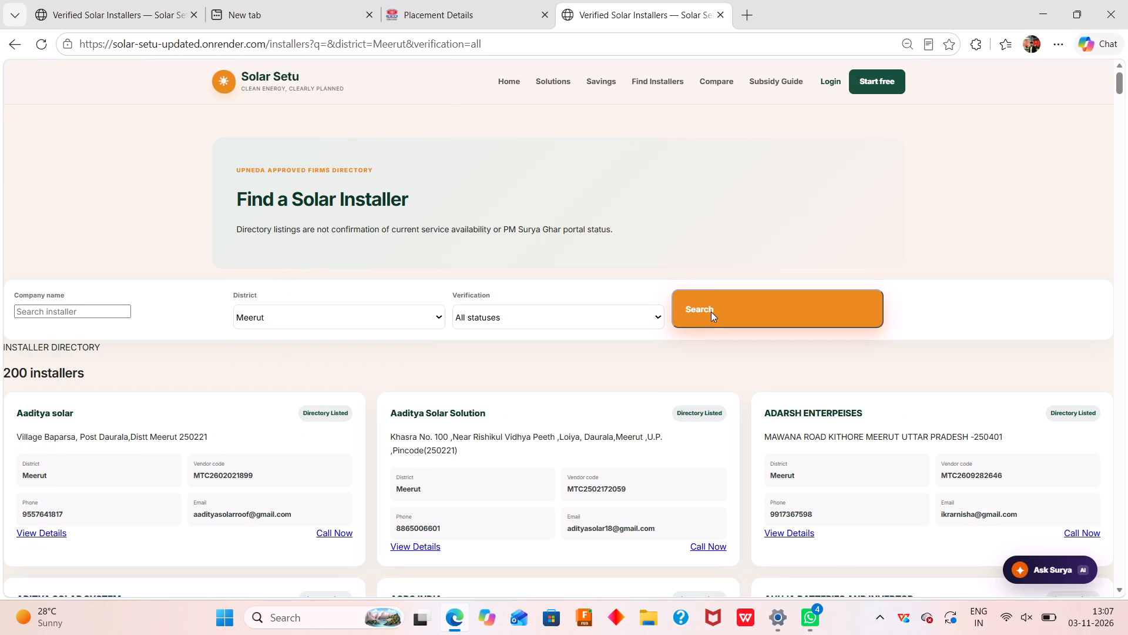
scroll(471, 382, down, 5)
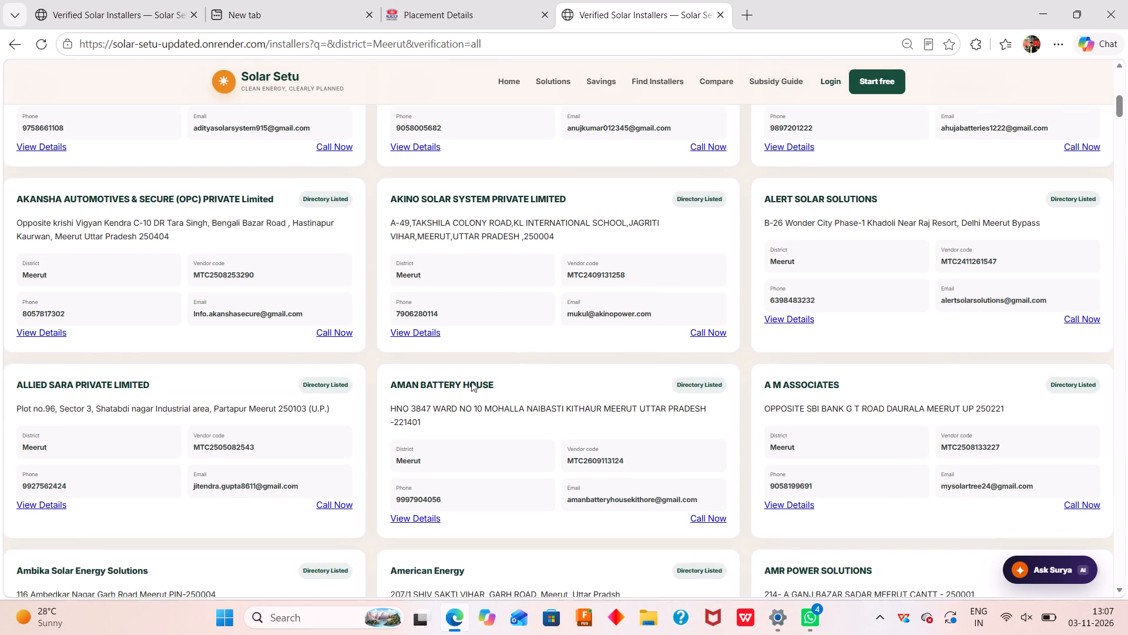
scroll(471, 382, down, 2)
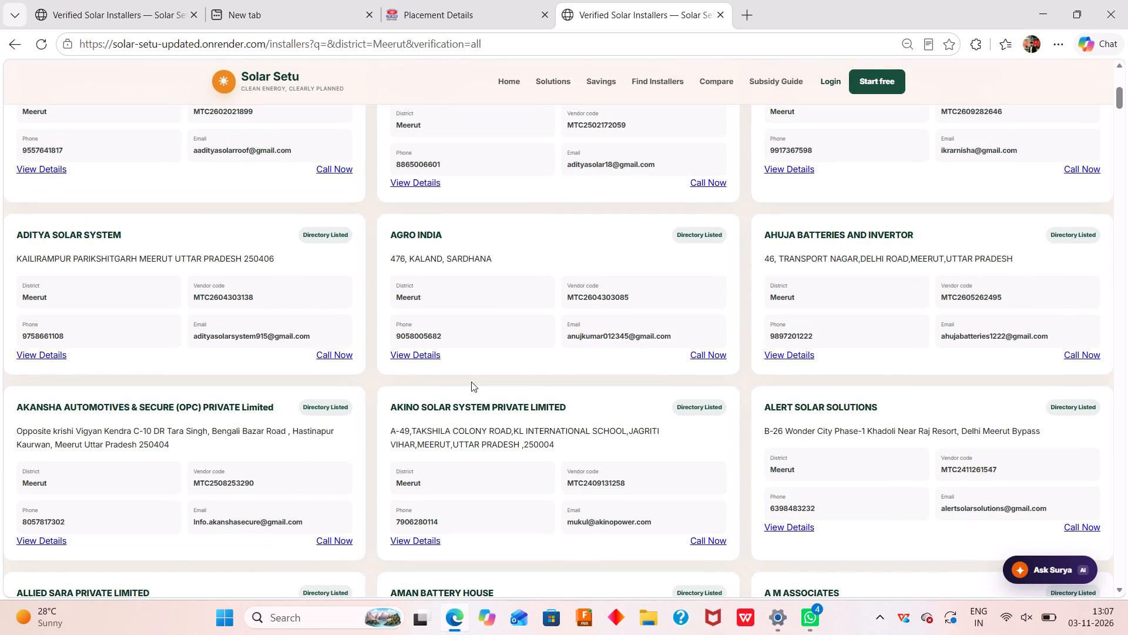
scroll(471, 382, down, 11)
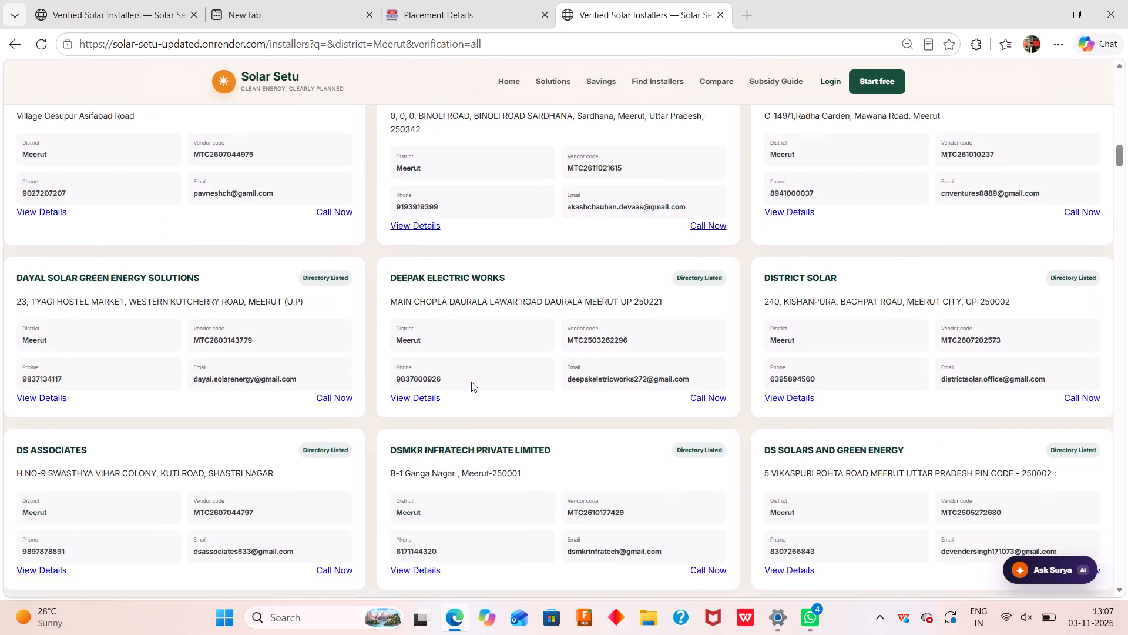
scroll(471, 382, down, 20)
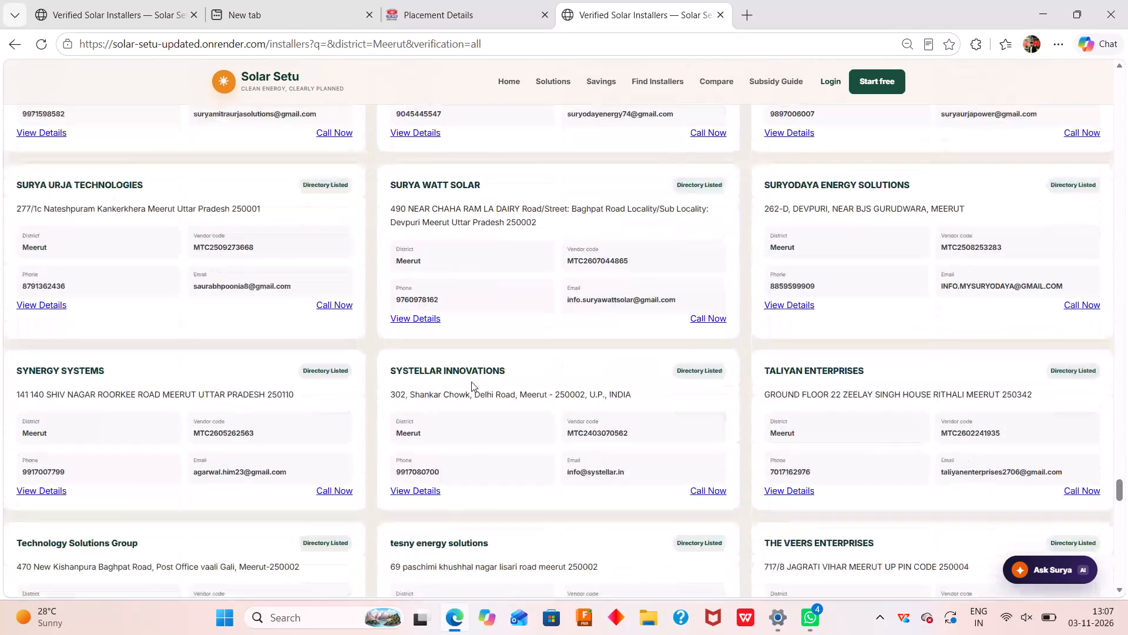
scroll(471, 382, down, 8)
scroll(471, 382, up, 5)
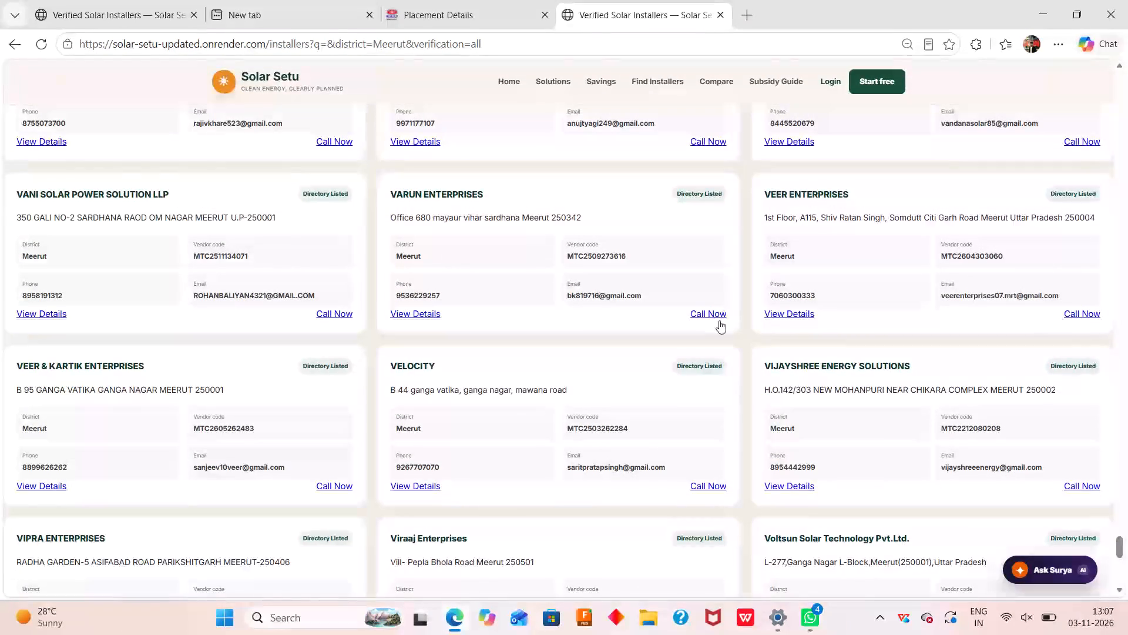
Start a call to Varun Enterprises, always using Google Chrome for tel links, and return to the installer directory.
click(709, 310)
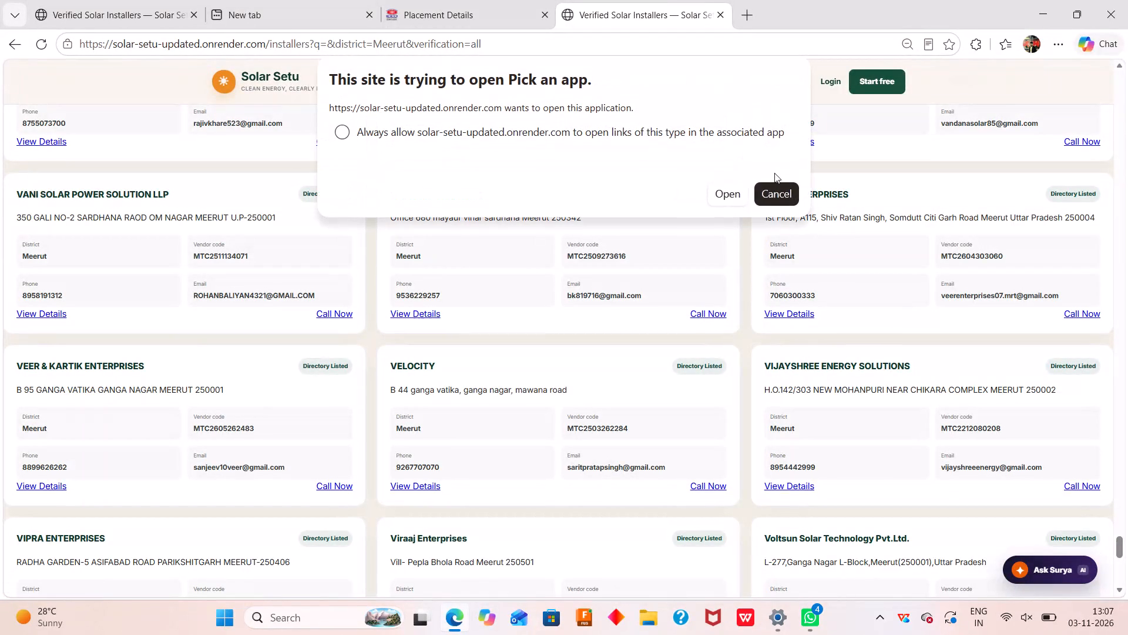
click(725, 189)
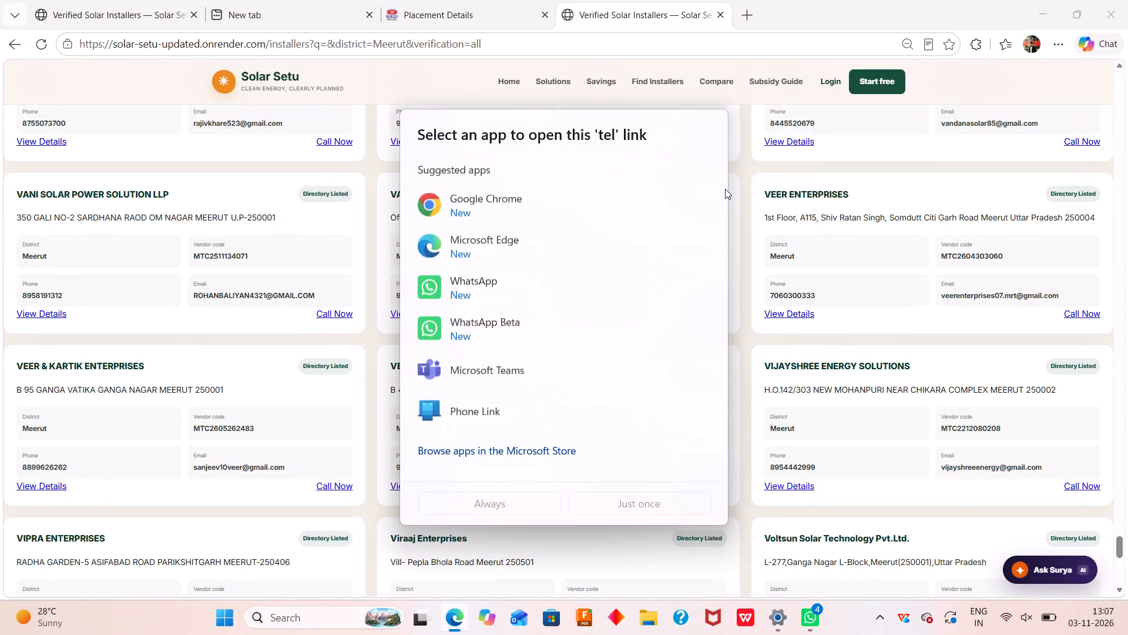
click(581, 193)
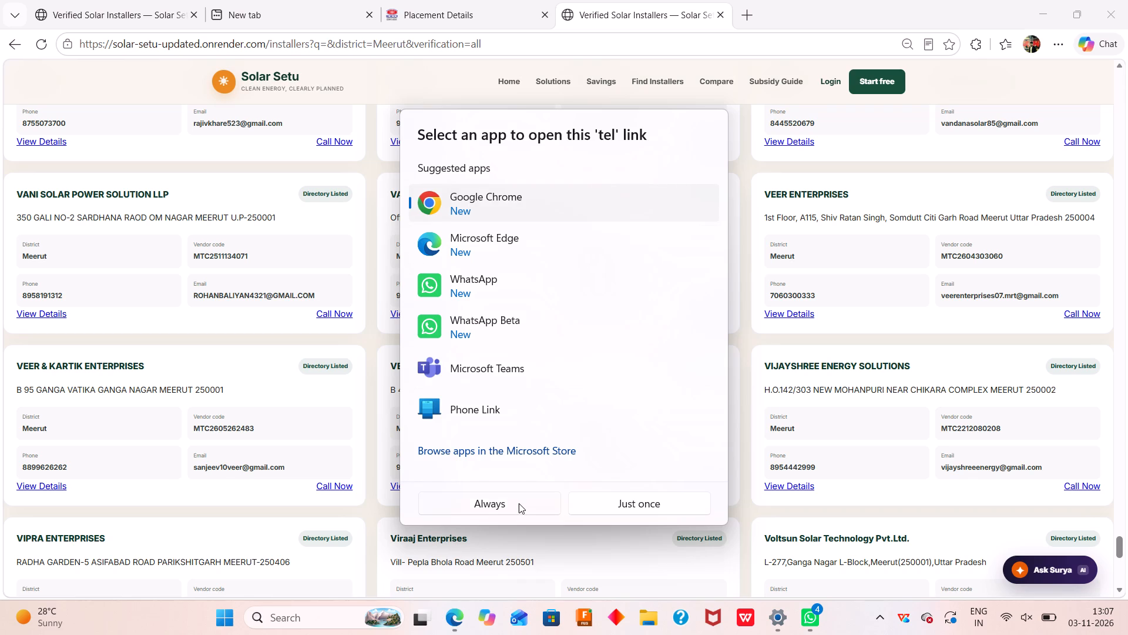
click(518, 504)
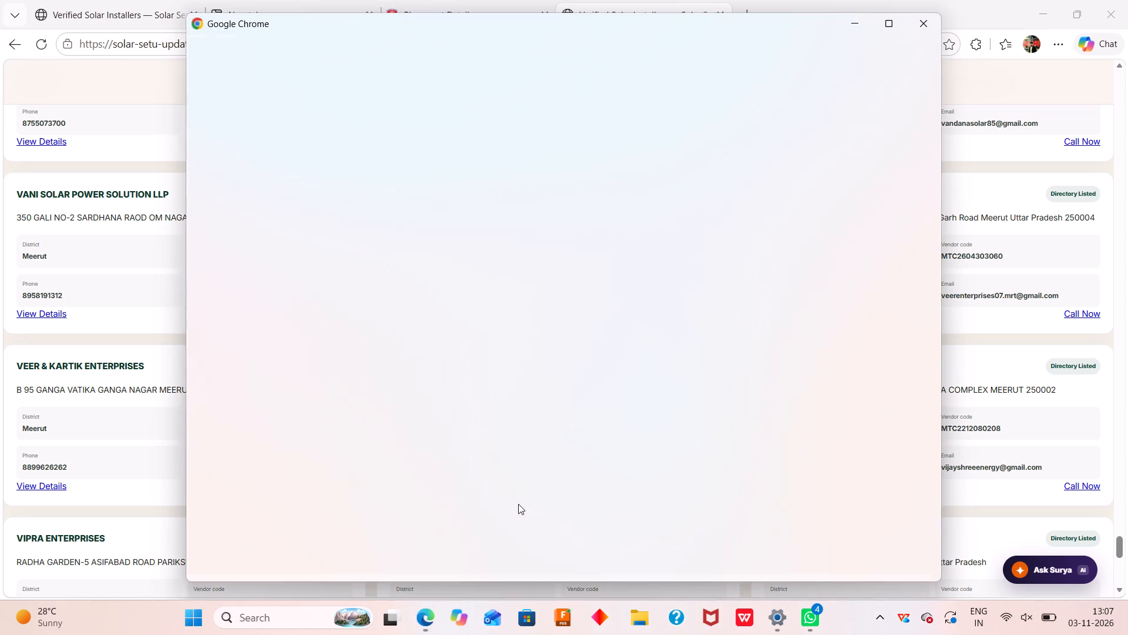
click(565, 382)
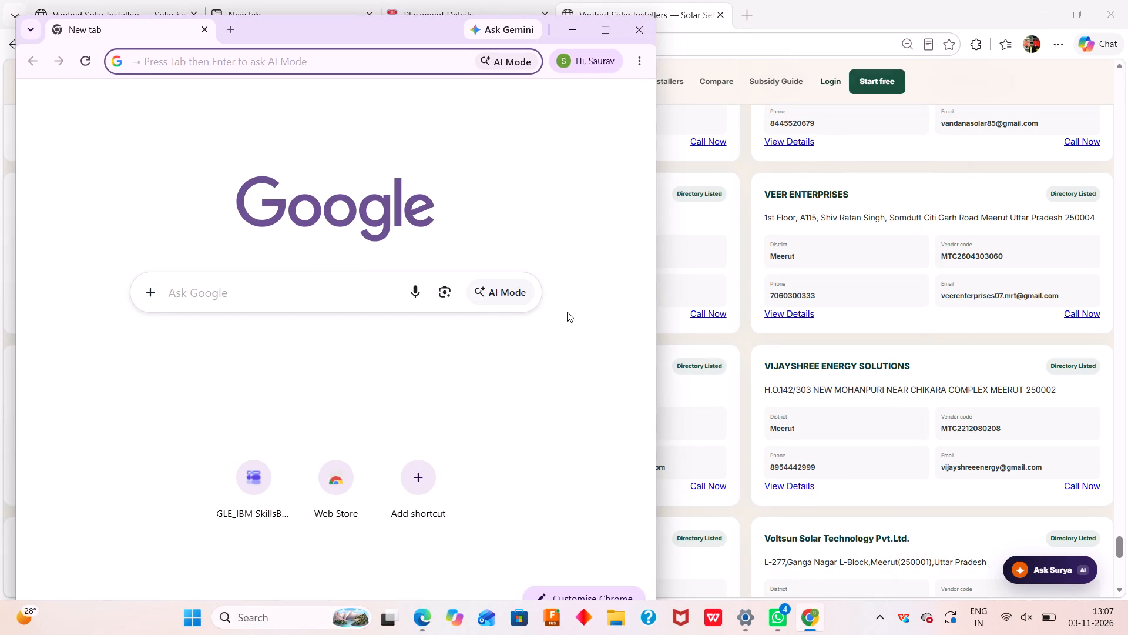
click(573, 26)
Start the call to Varun Enterprises again from its directory card.
click(698, 313)
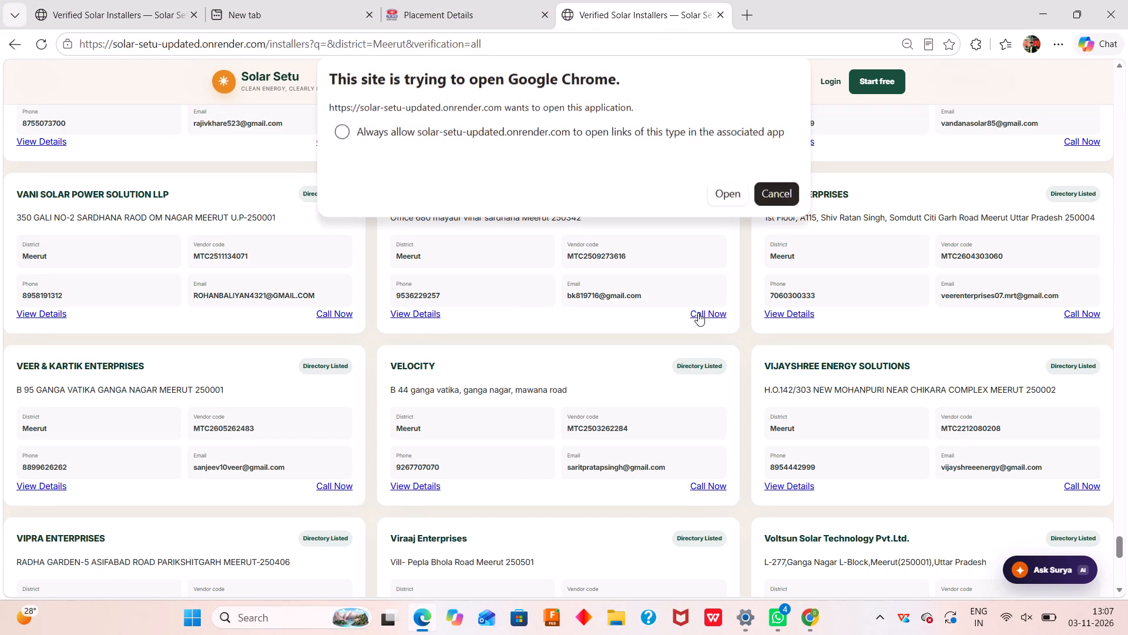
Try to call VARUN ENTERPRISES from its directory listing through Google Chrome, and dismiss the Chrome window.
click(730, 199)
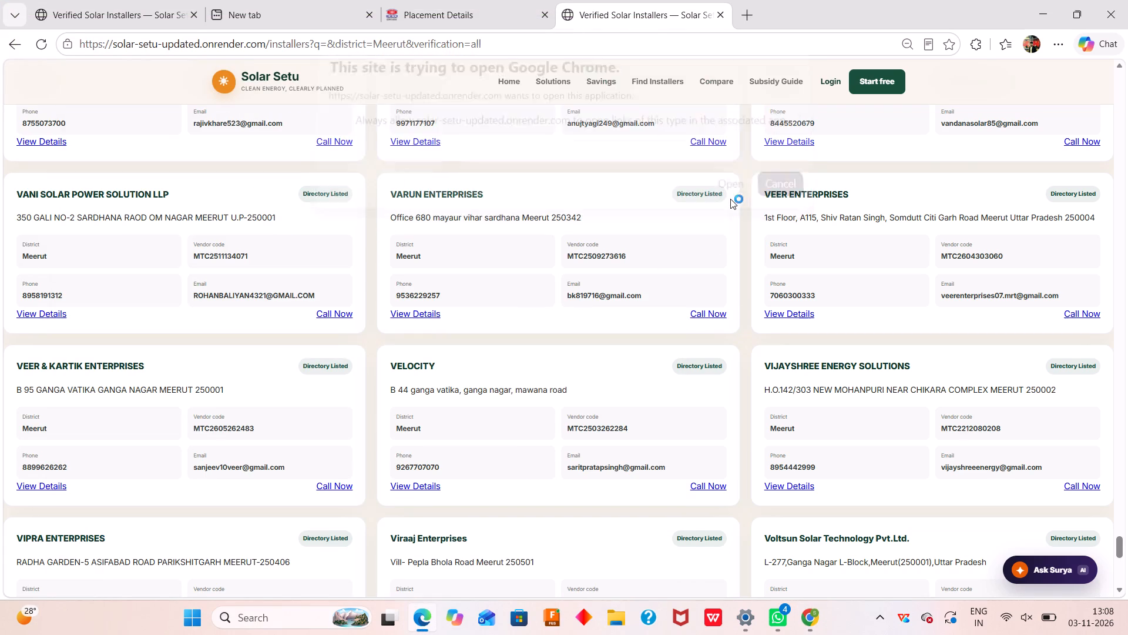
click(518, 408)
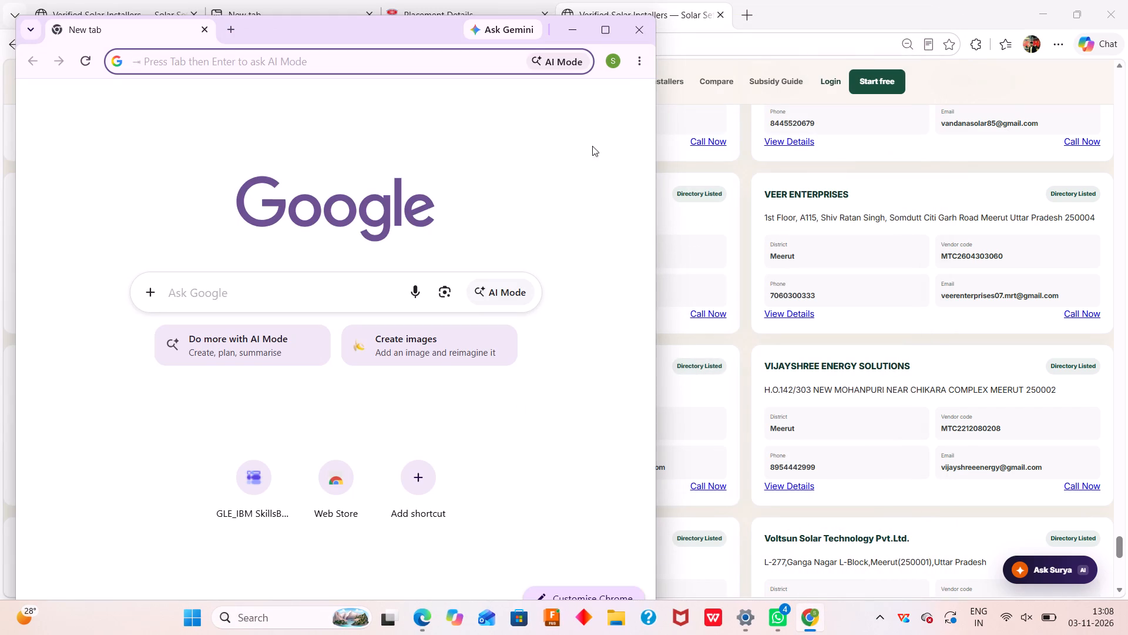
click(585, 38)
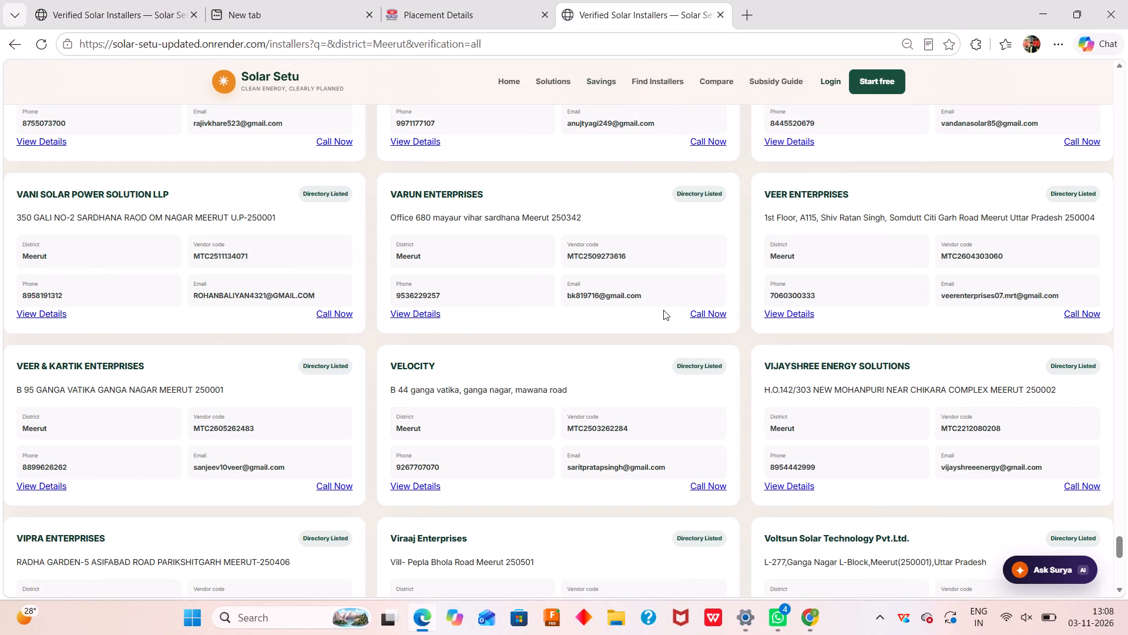
Try to call Vaishno enterprises through Google Chrome, always allowing the site to open such links, and close the Chrome window.
scroll(663, 310, up, 1)
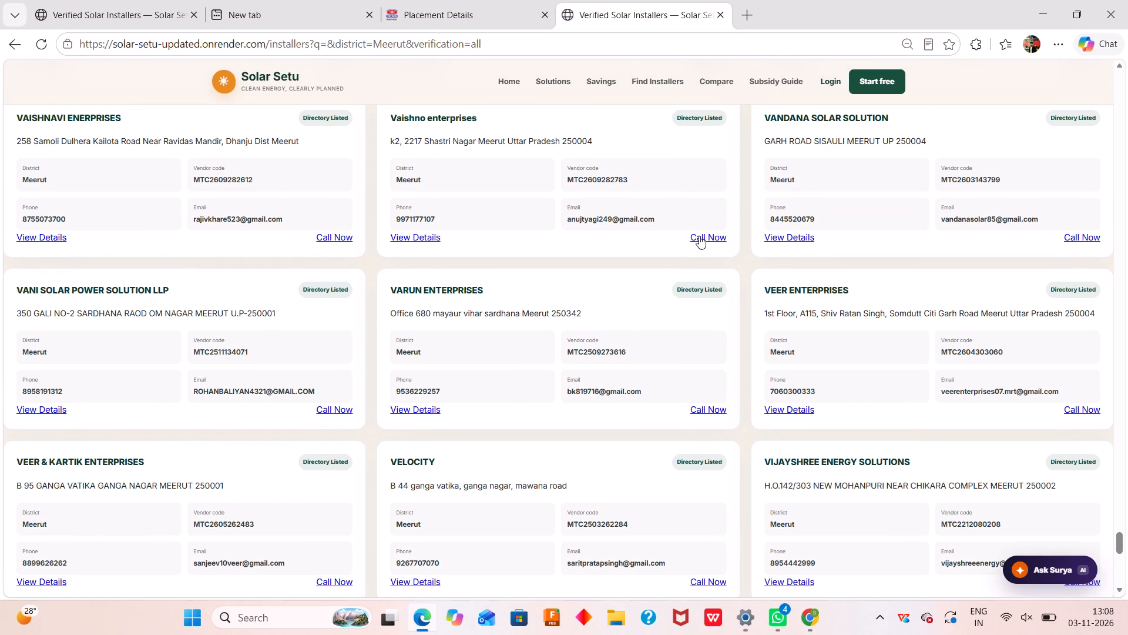
click(699, 236)
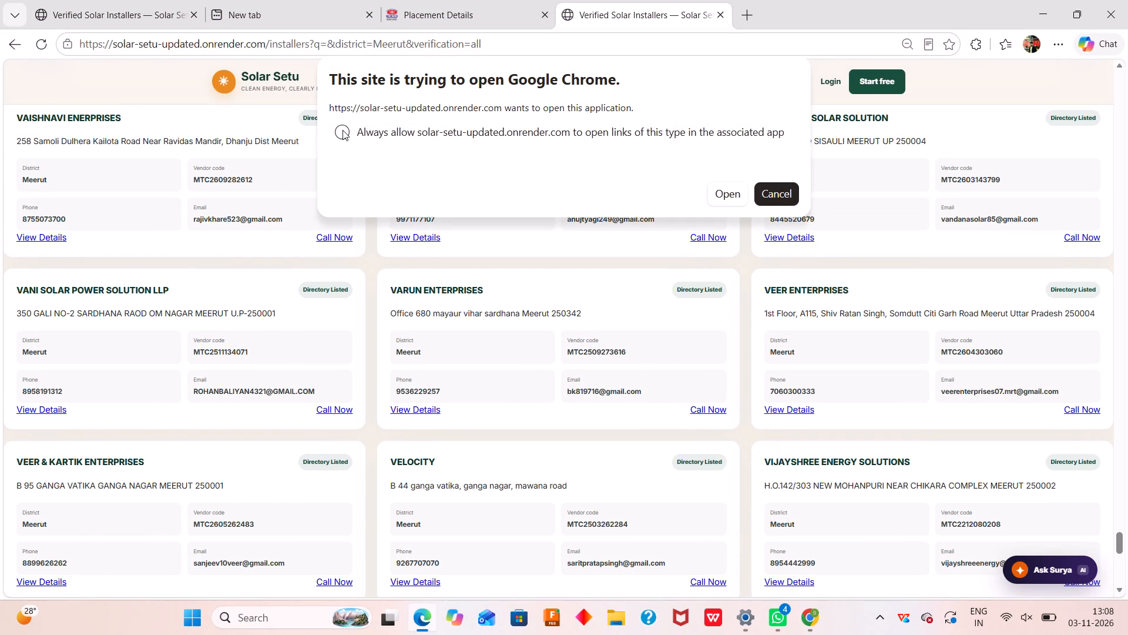
click(343, 130)
click(727, 203)
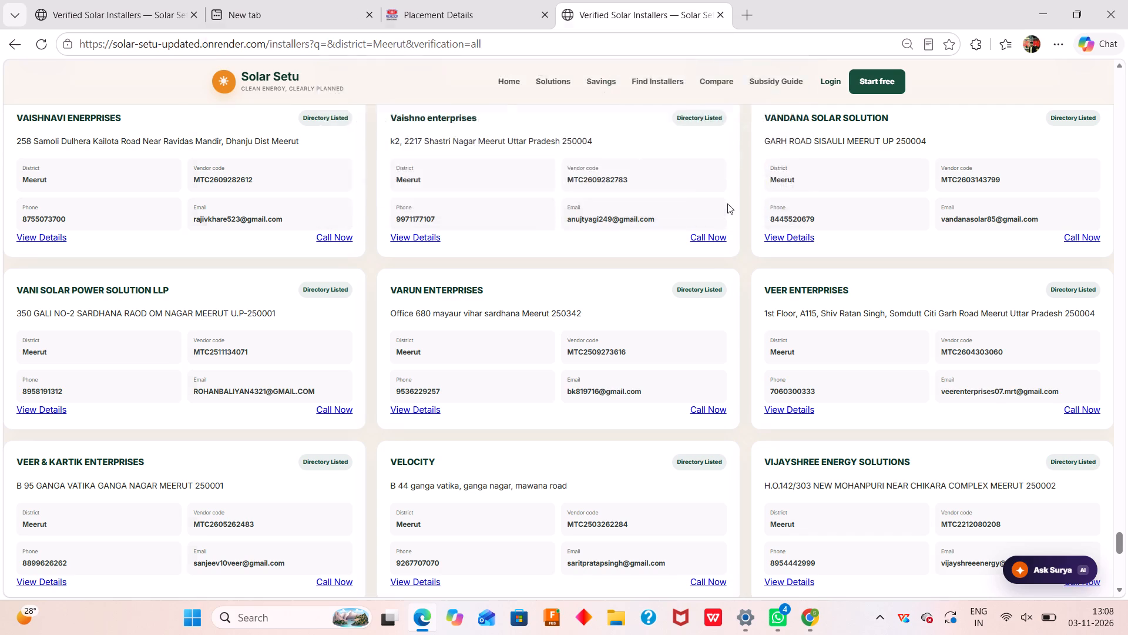
click(523, 347)
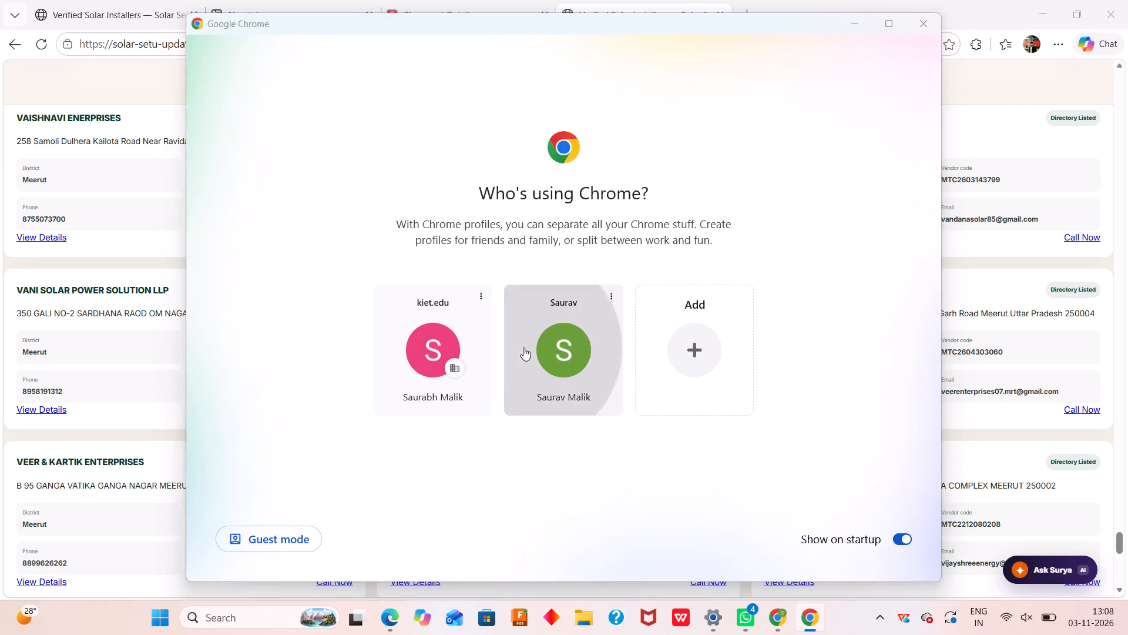
scroll(517, 325, down, 2)
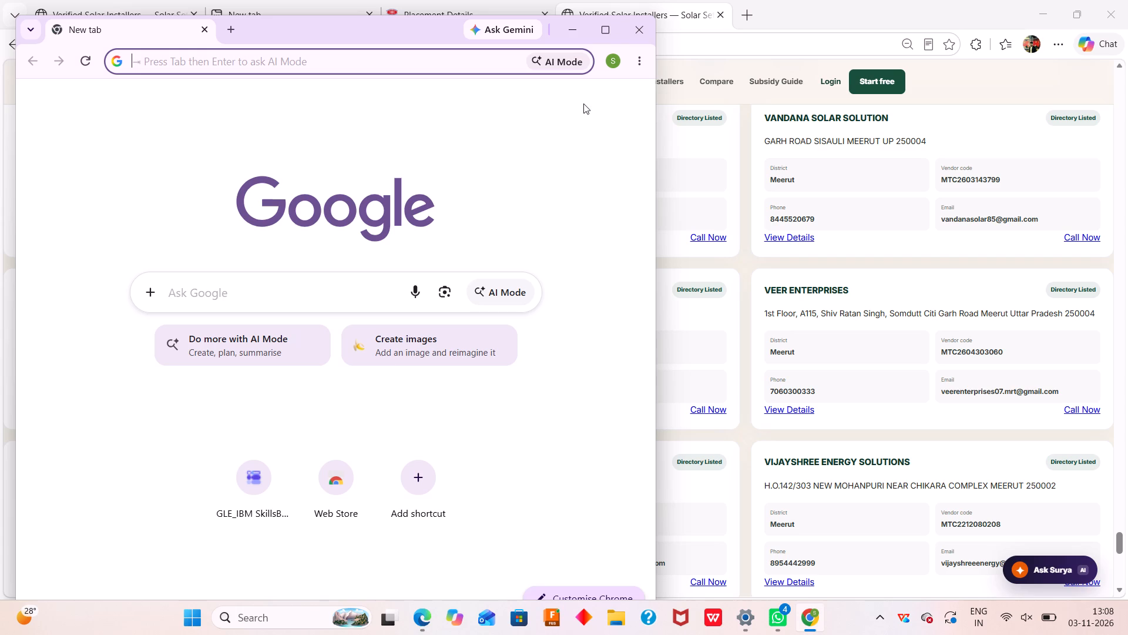
click(643, 30)
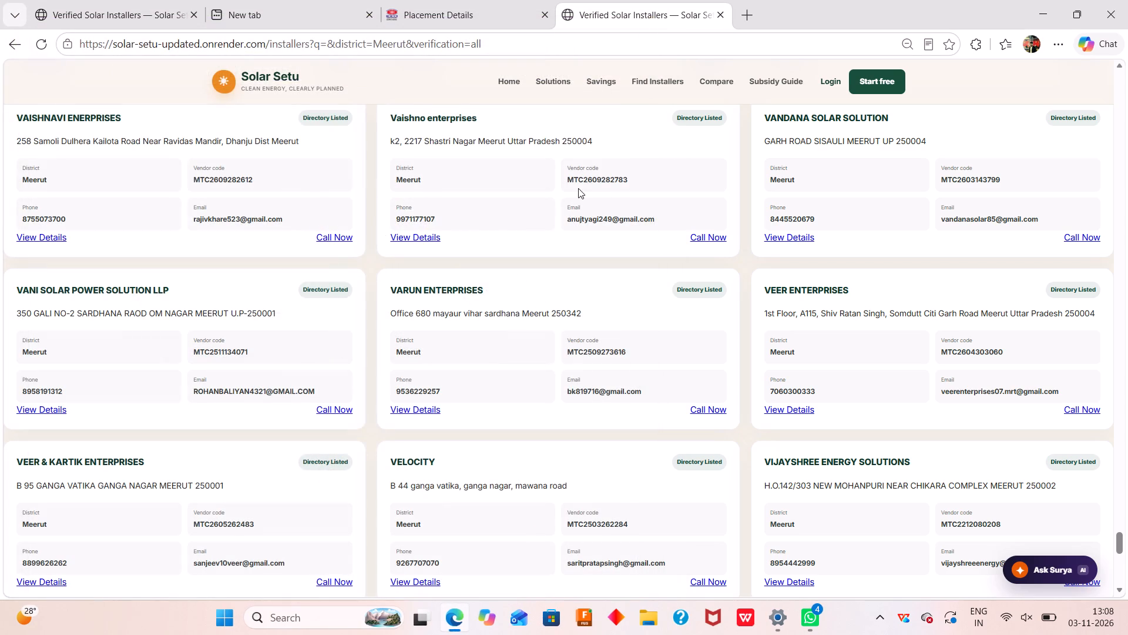
Look back through the Meerut installer listings up to the start of the directory.
scroll(578, 188, down, 4)
scroll(578, 188, up, 9)
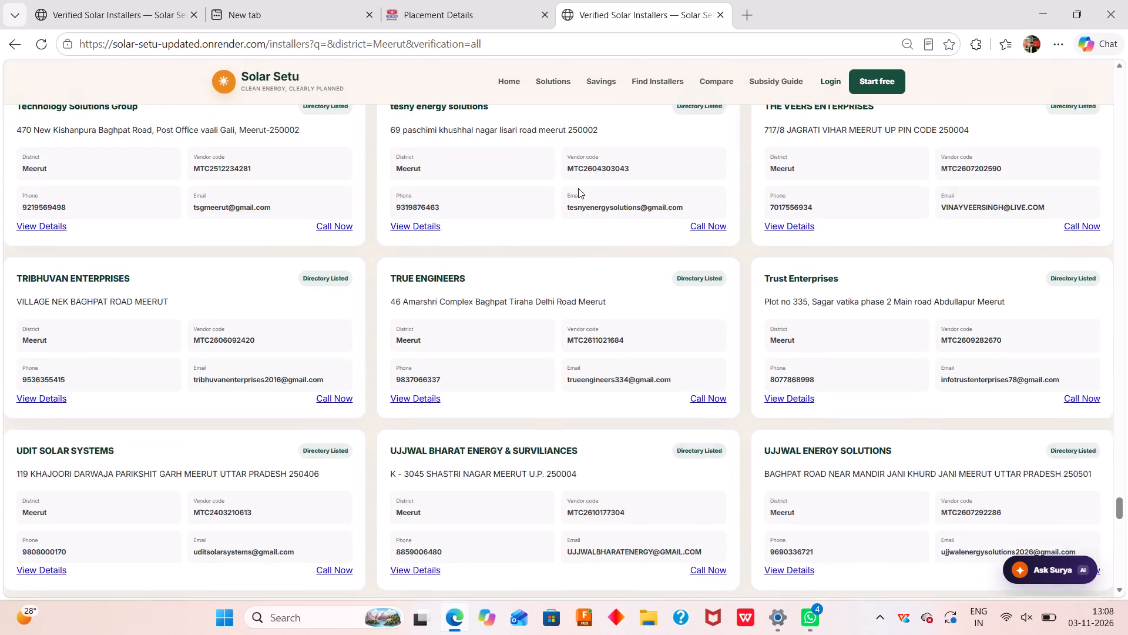
scroll(578, 188, up, 13)
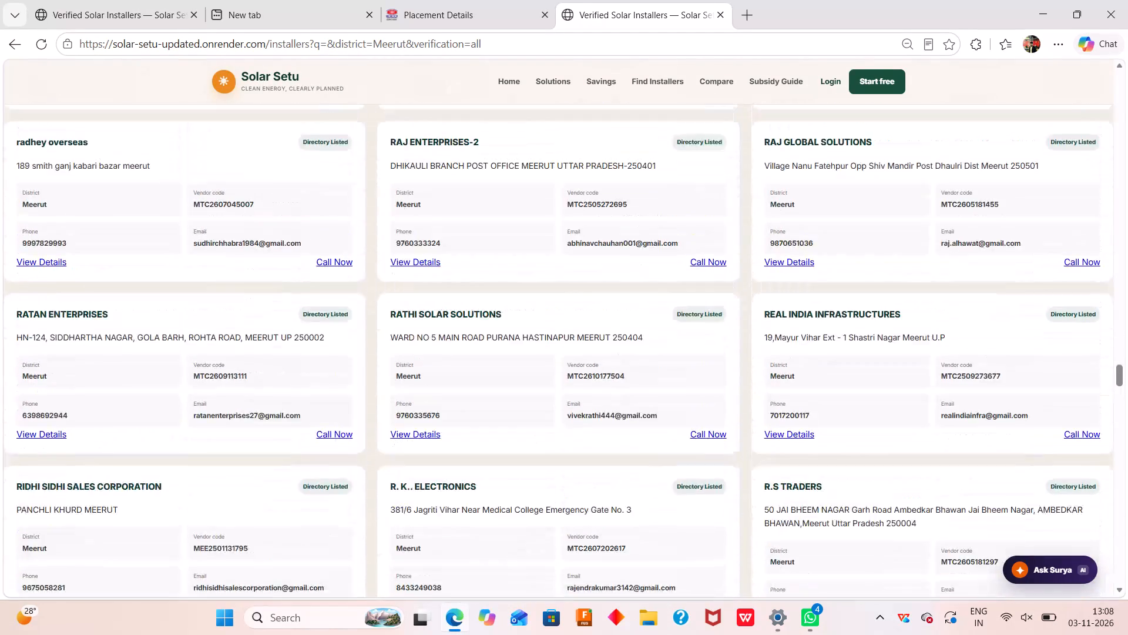
scroll(578, 188, up, 16)
scroll(578, 188, up, 7)
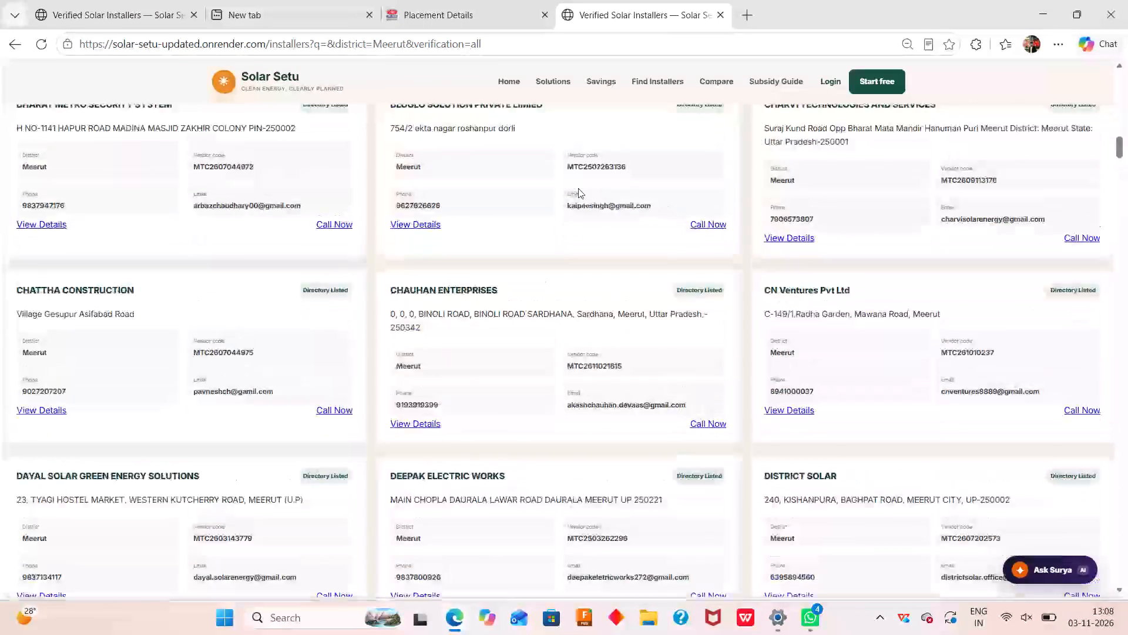
scroll(578, 188, up, 5)
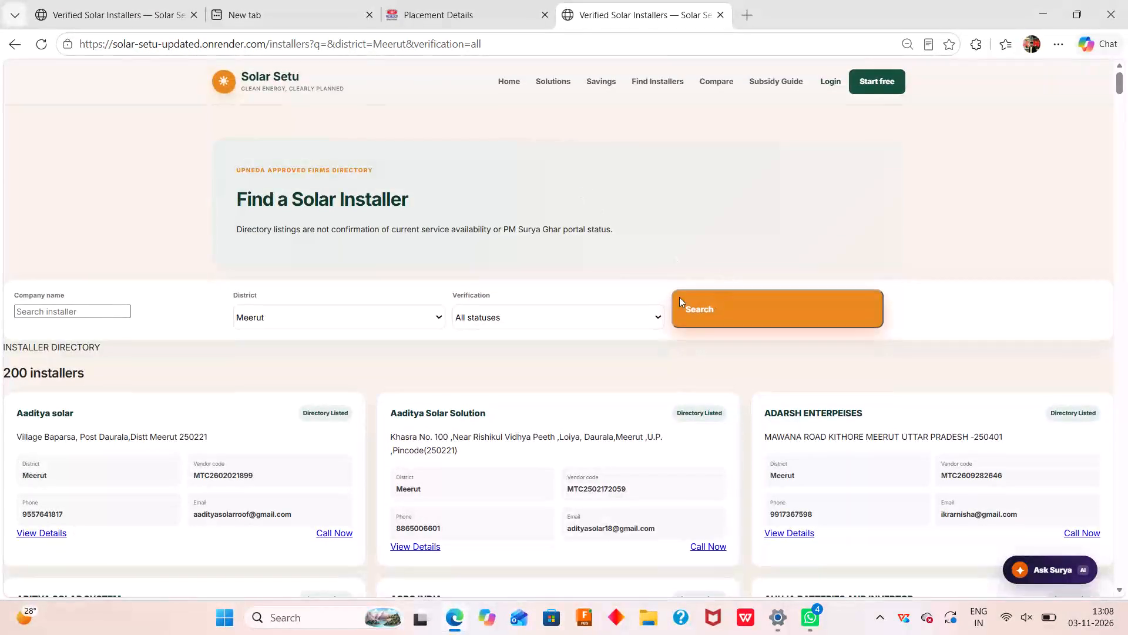
Leave the installer directory for the Solar Setu home page.
click(549, 79)
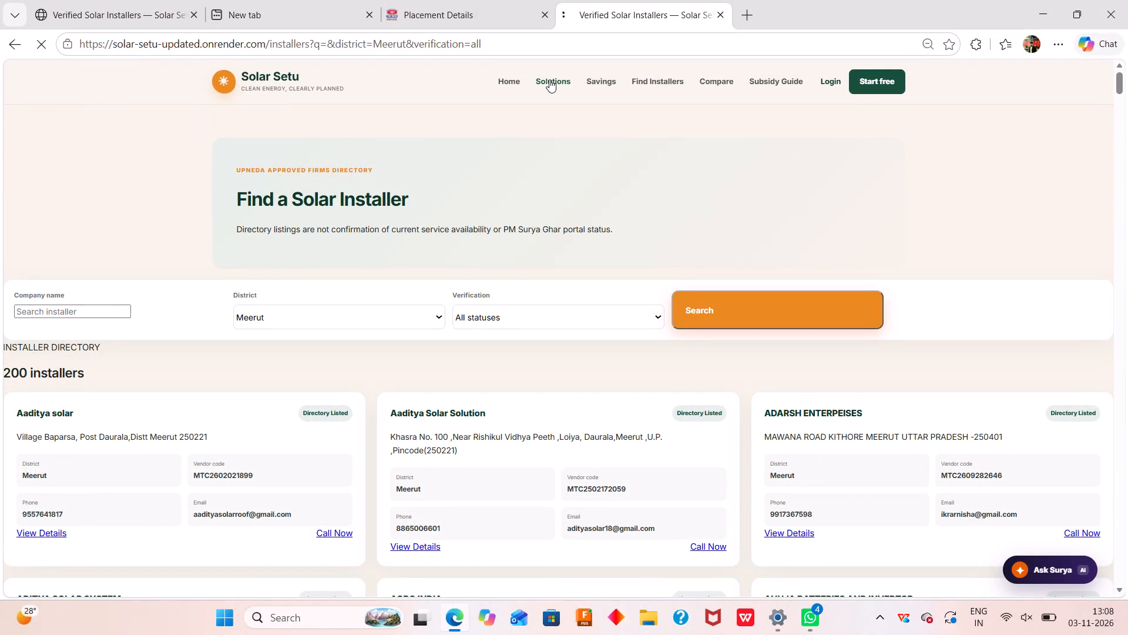
click(511, 78)
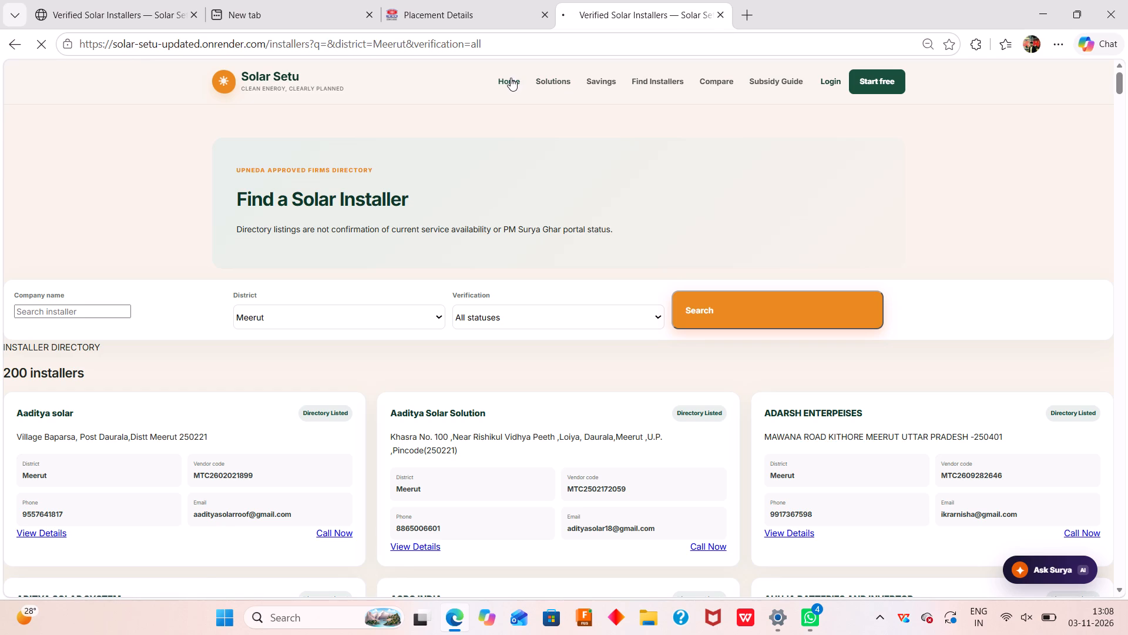
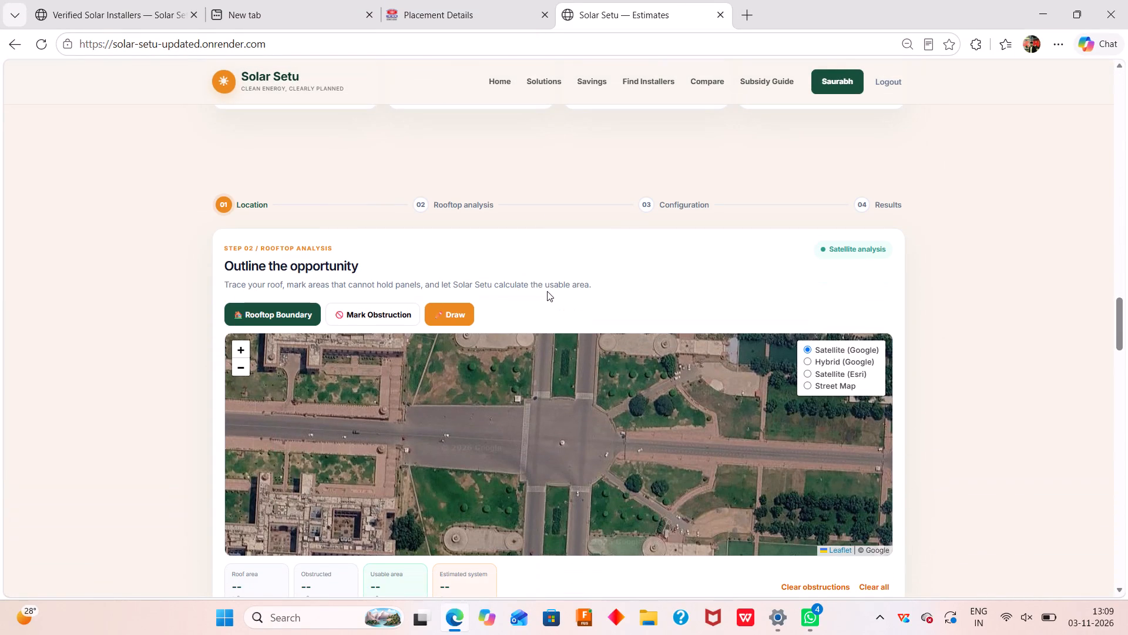
Examine the satellite map in the Rooftop analysis section, from close-up terrain out to the continental view.
scroll(547, 292, down, 3)
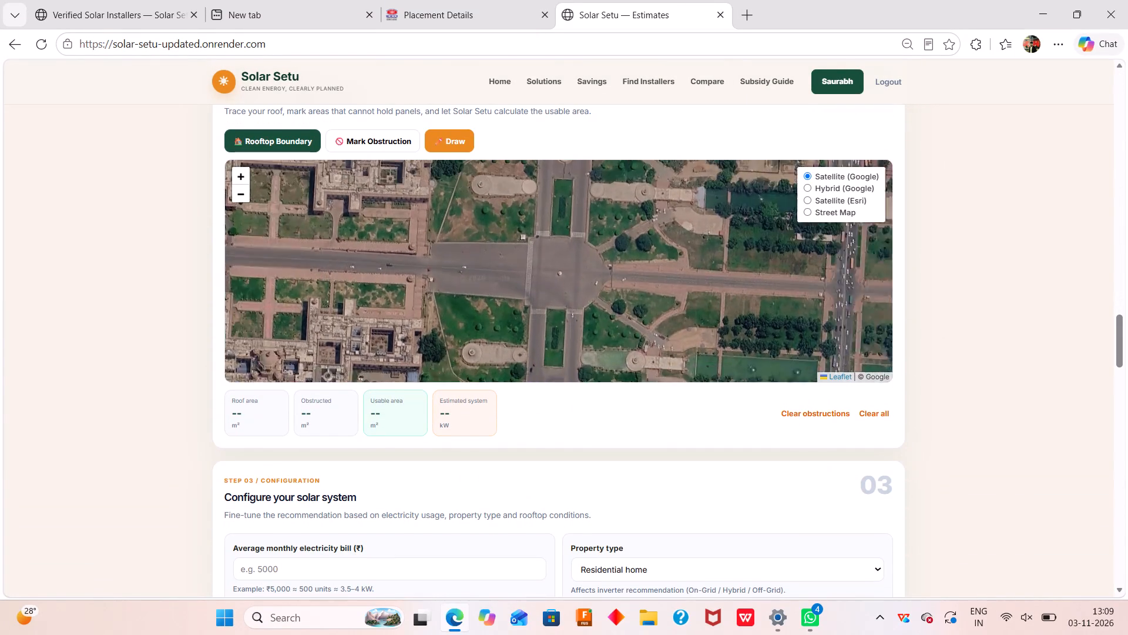
scroll(547, 292, down, 1)
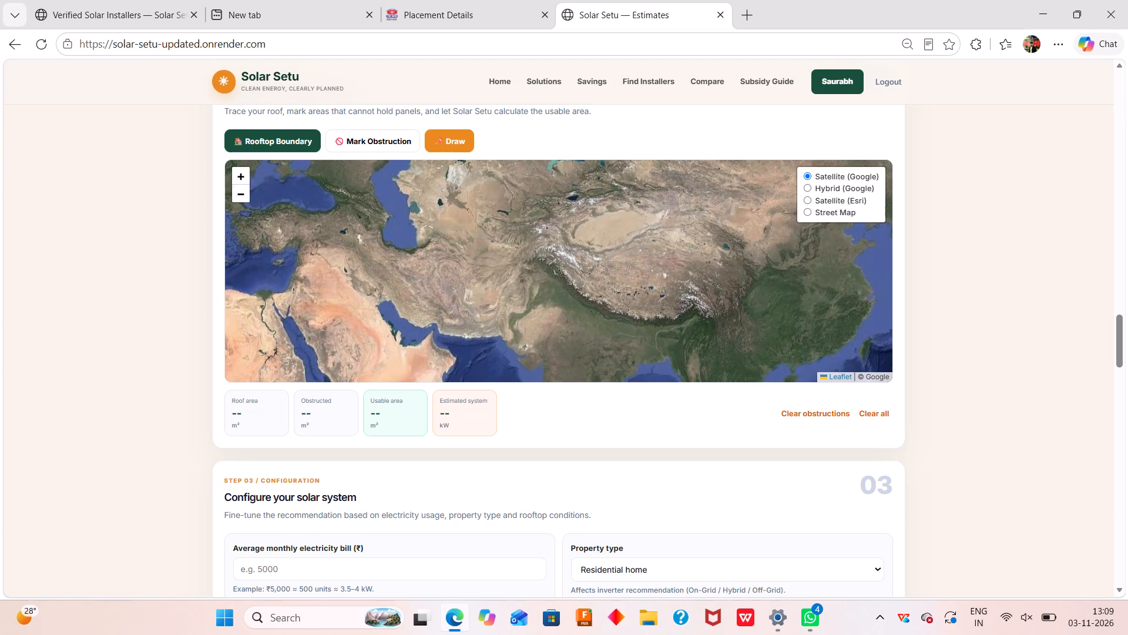
scroll(451, 281, up, 4)
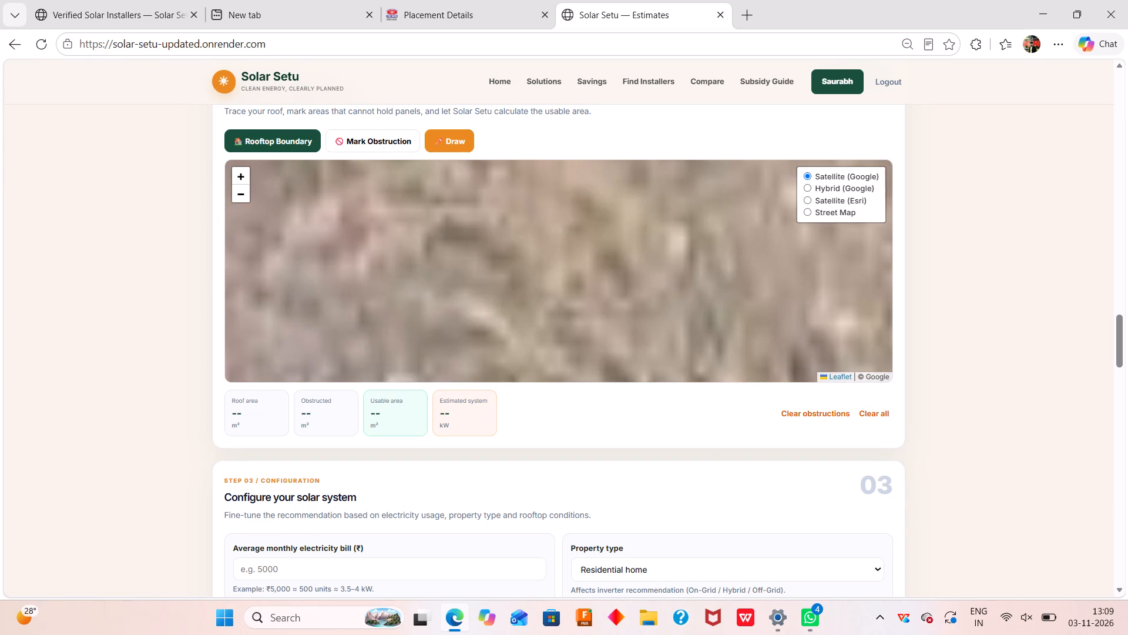
scroll(482, 290, up, 3)
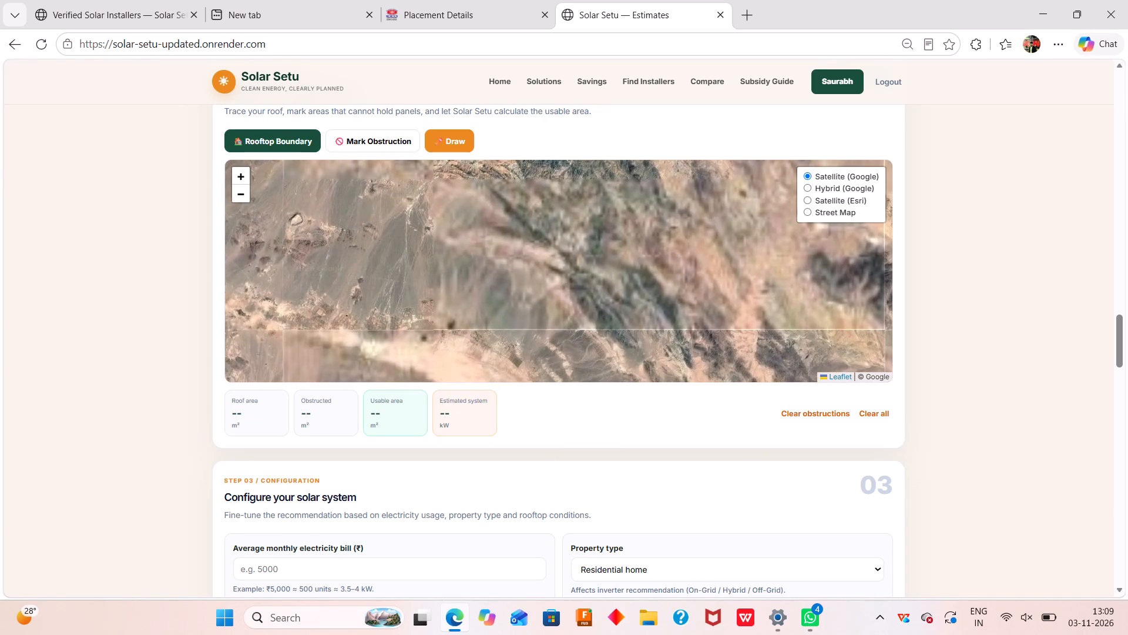
scroll(482, 290, up, 1)
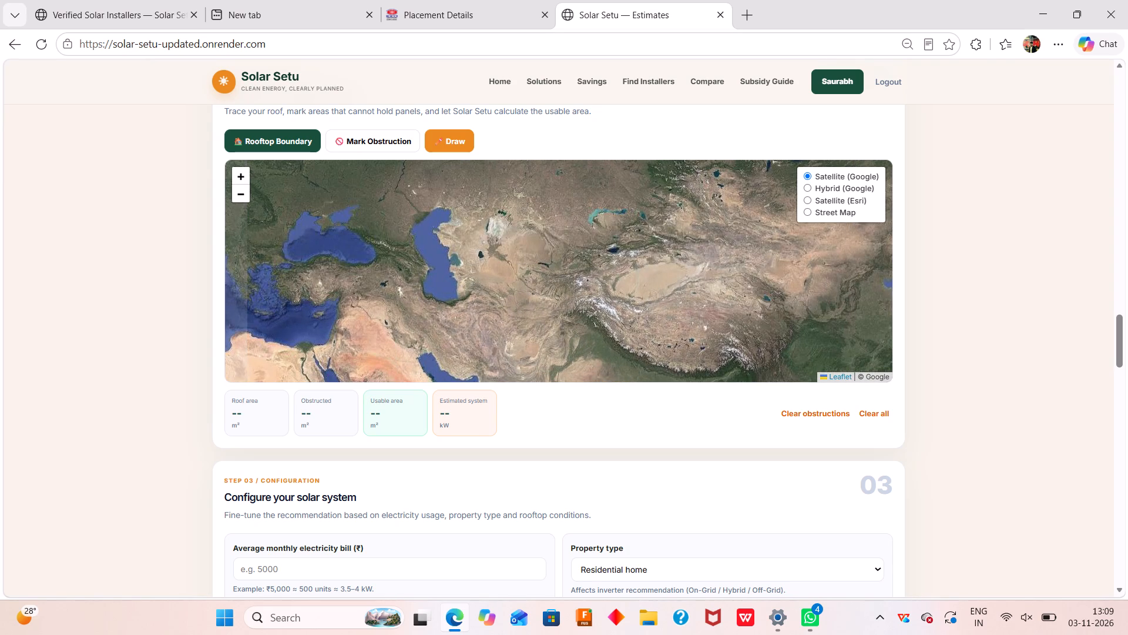
scroll(486, 308, down, 1)
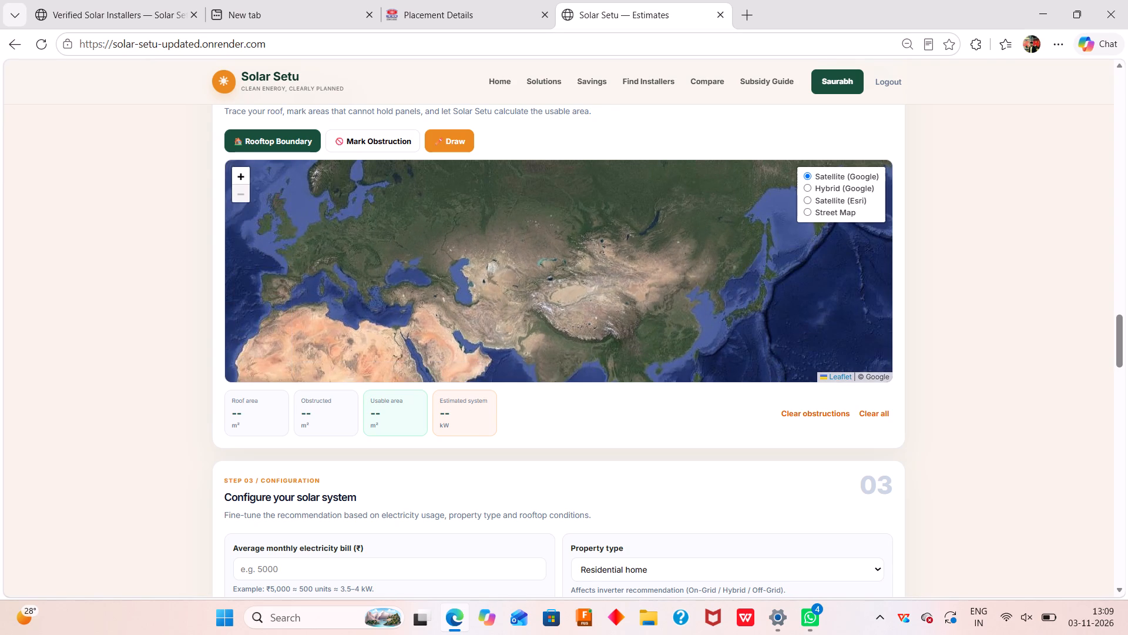
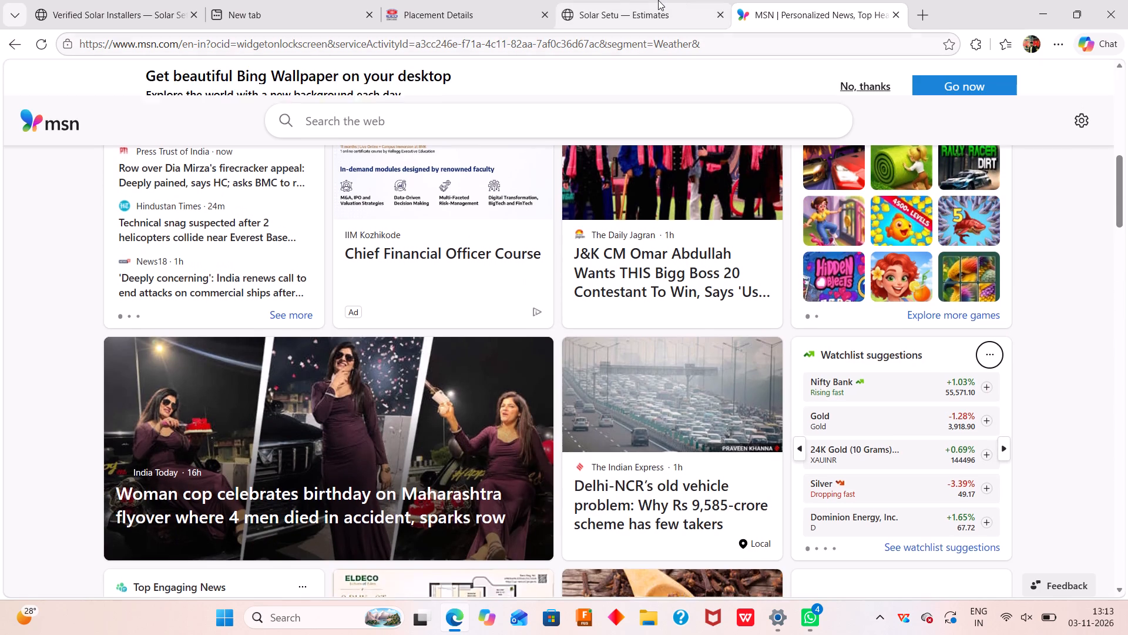
Return to the open Solar Setu estimates page and reload it from its home section.
click(656, 0)
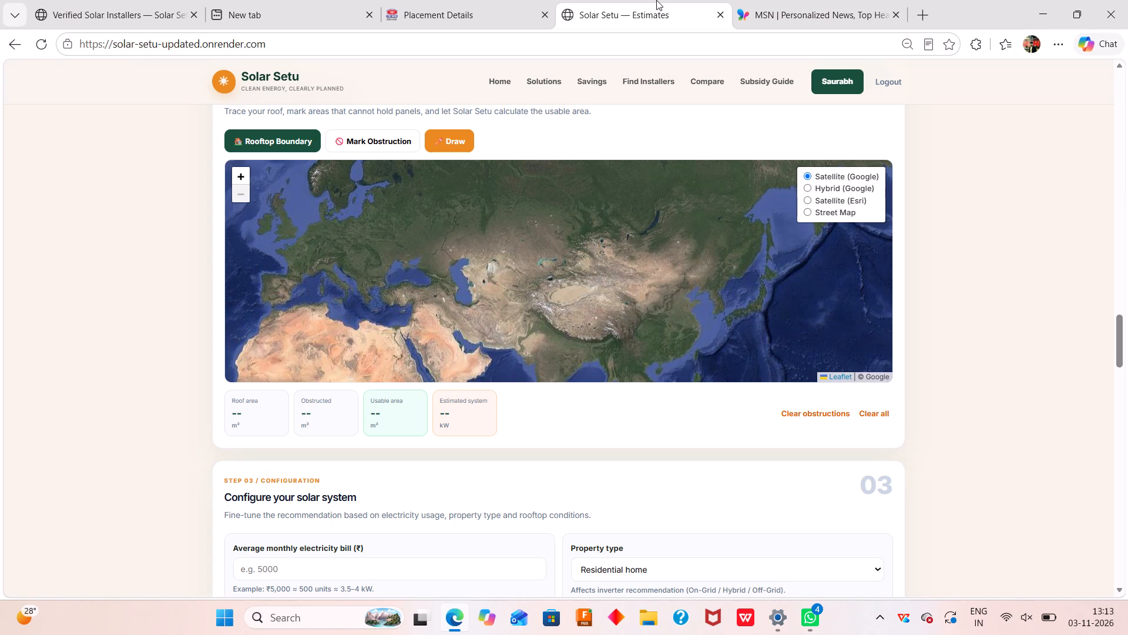
scroll(654, 132, up, 20)
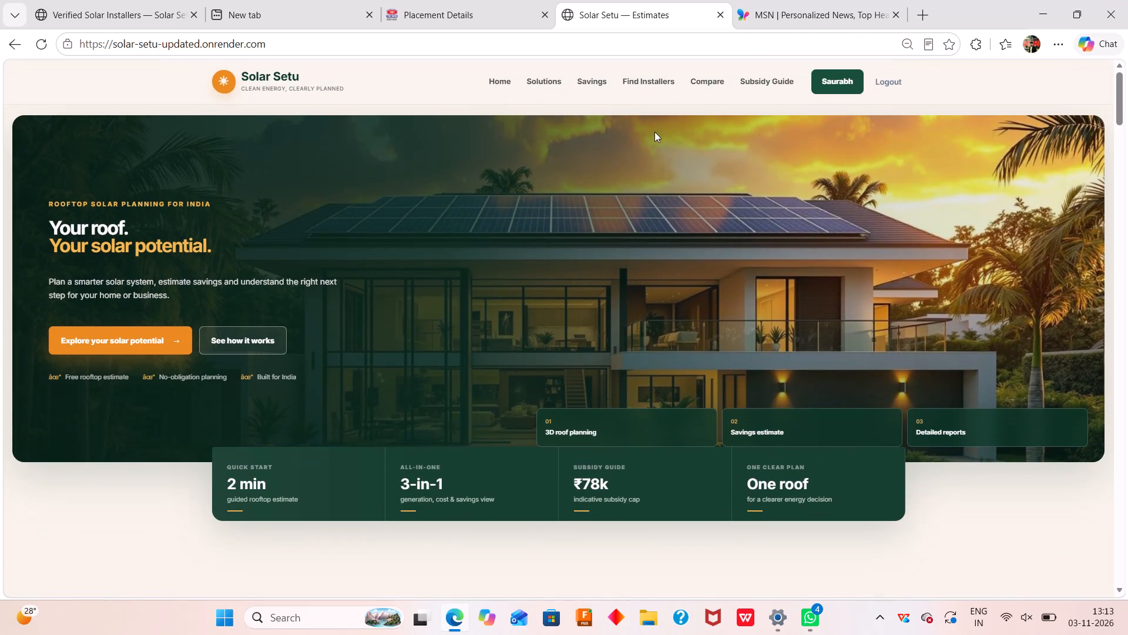
click(43, 44)
scroll(305, 347, up, 3)
Find the rooftop of KIET GROUP OF INSTITUTIONS, Meerut Road (NH 58), Aslat Nagar, and select it as the location.
click(153, 335)
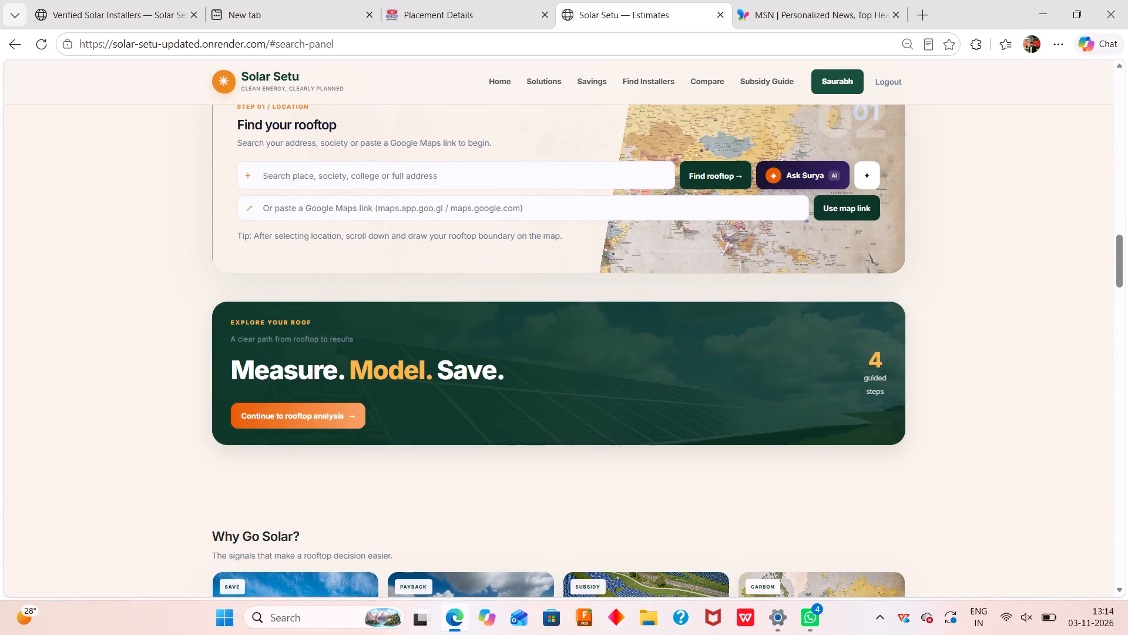
click(350, 163)
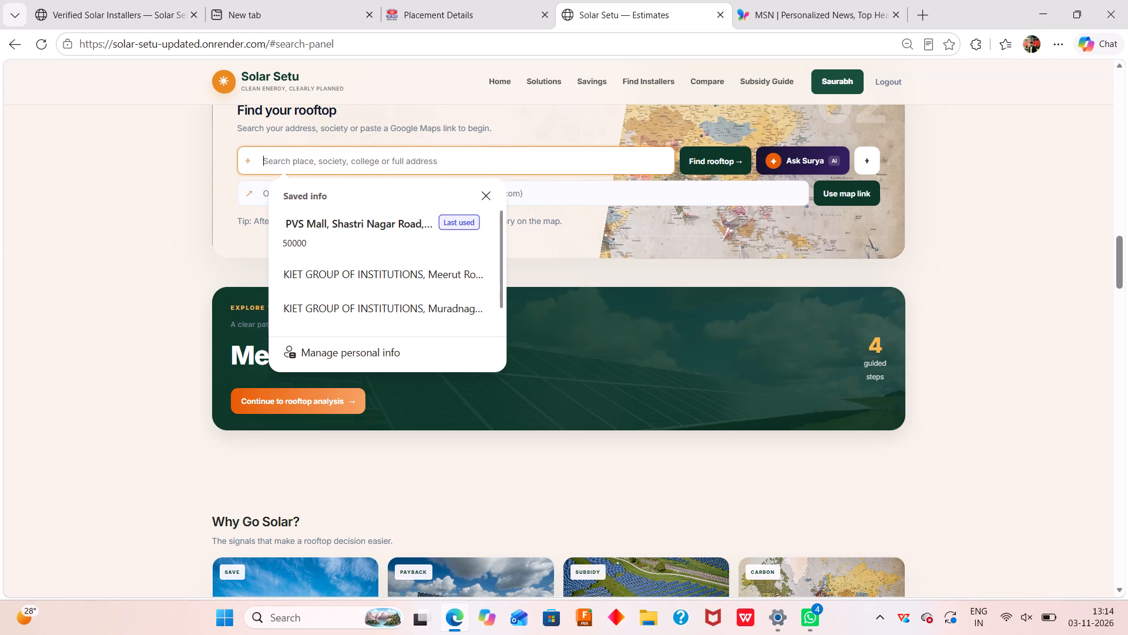
click(355, 276)
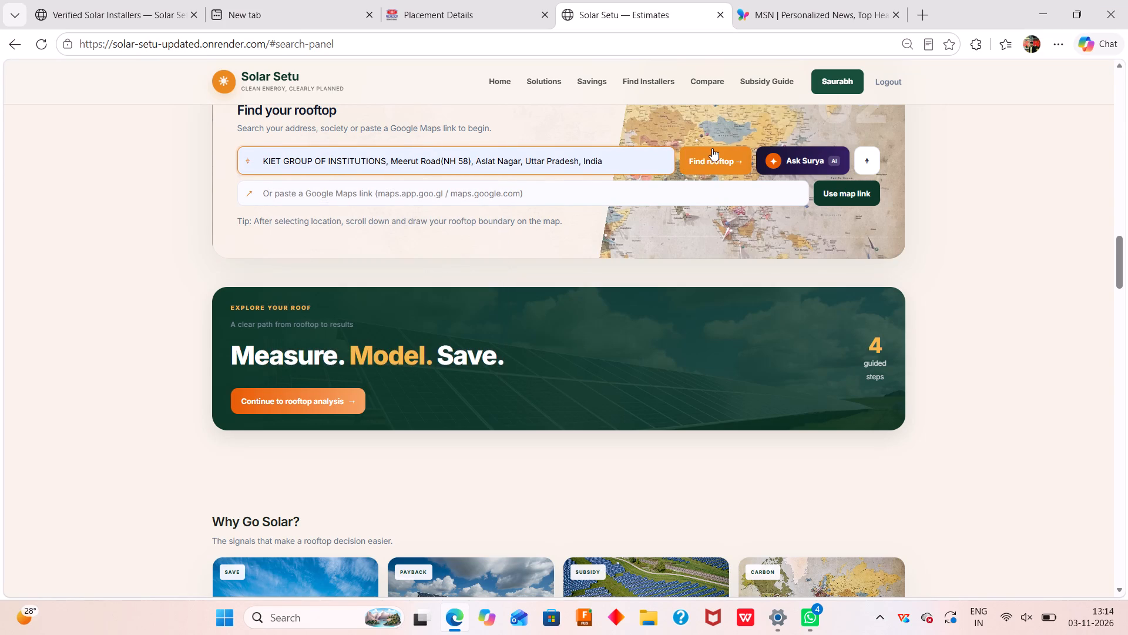
click(712, 148)
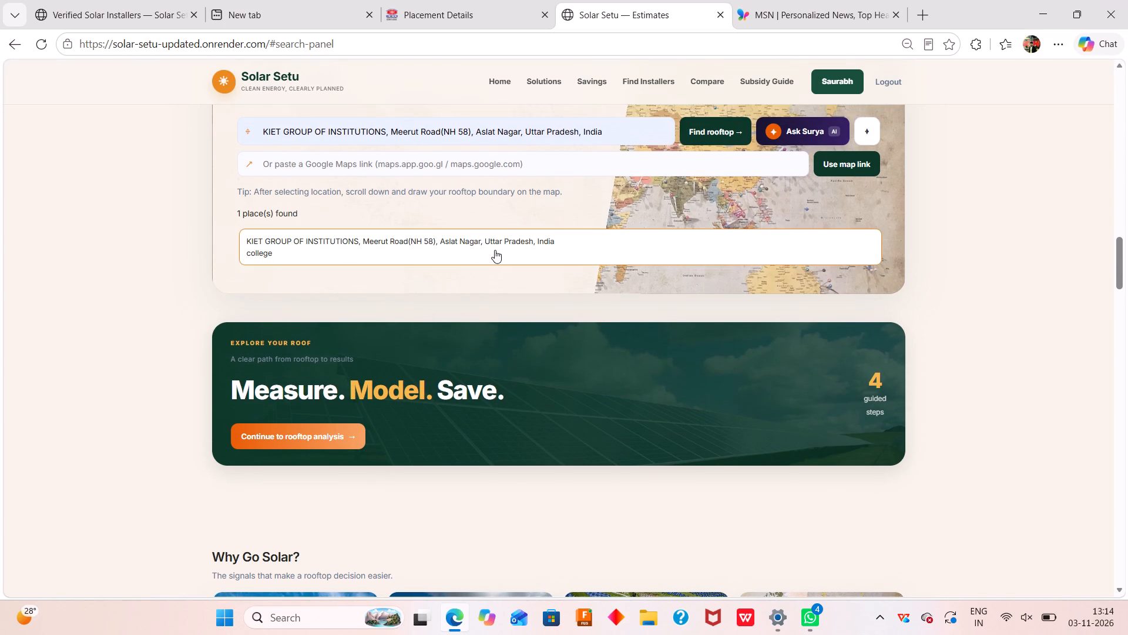
click(489, 251)
Draw a four-corner rooftop boundary of about 433 m² around the solar-panelled building just south-east of the location marker.
scroll(591, 480, down, 7)
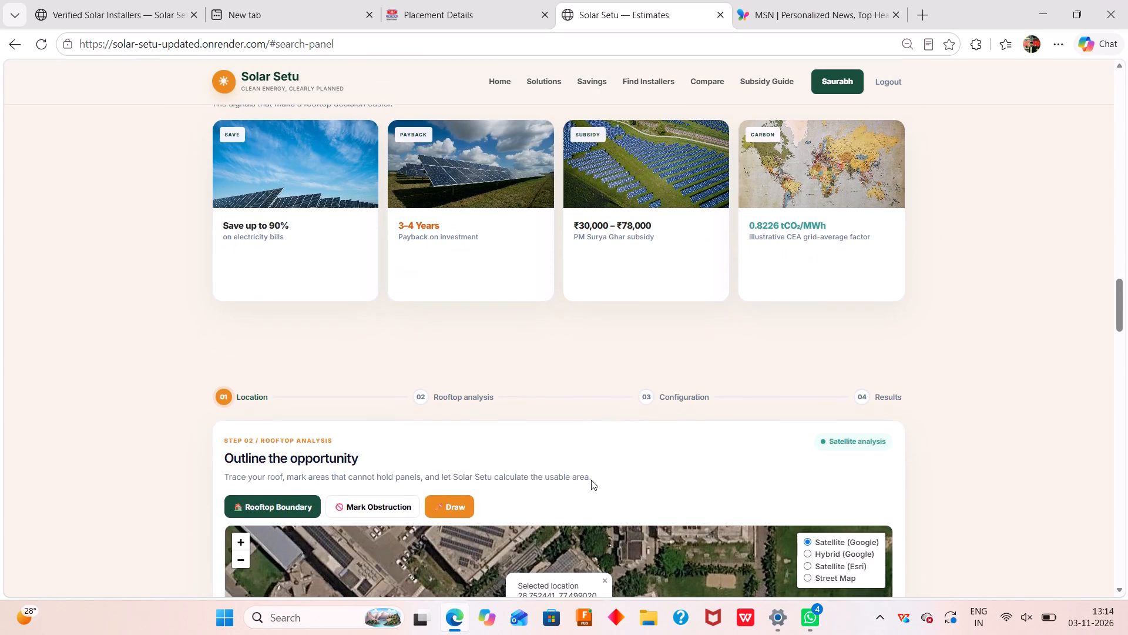
scroll(591, 480, down, 2)
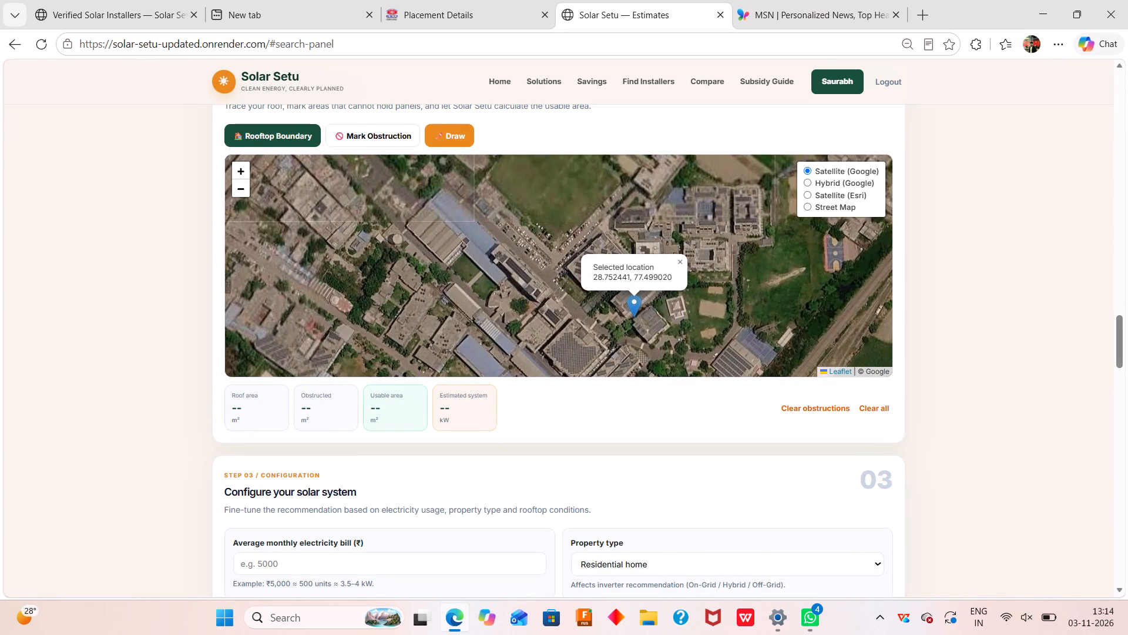
drag(616, 322, 535, 240)
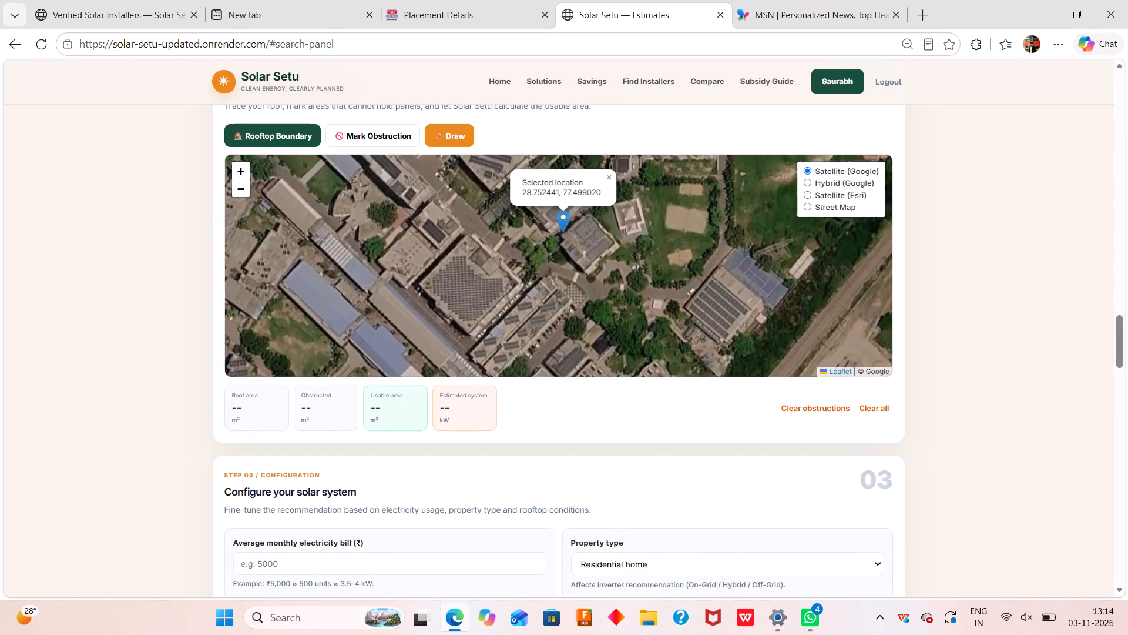
scroll(535, 240, up, 1)
drag(577, 238, 538, 276)
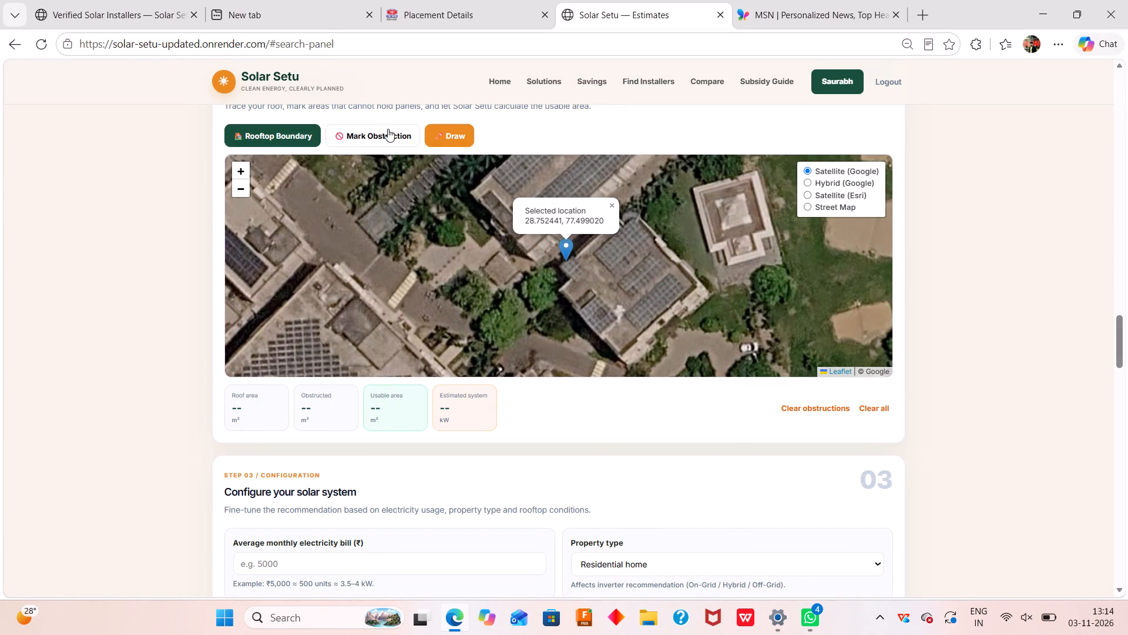
click(439, 136)
click(637, 218)
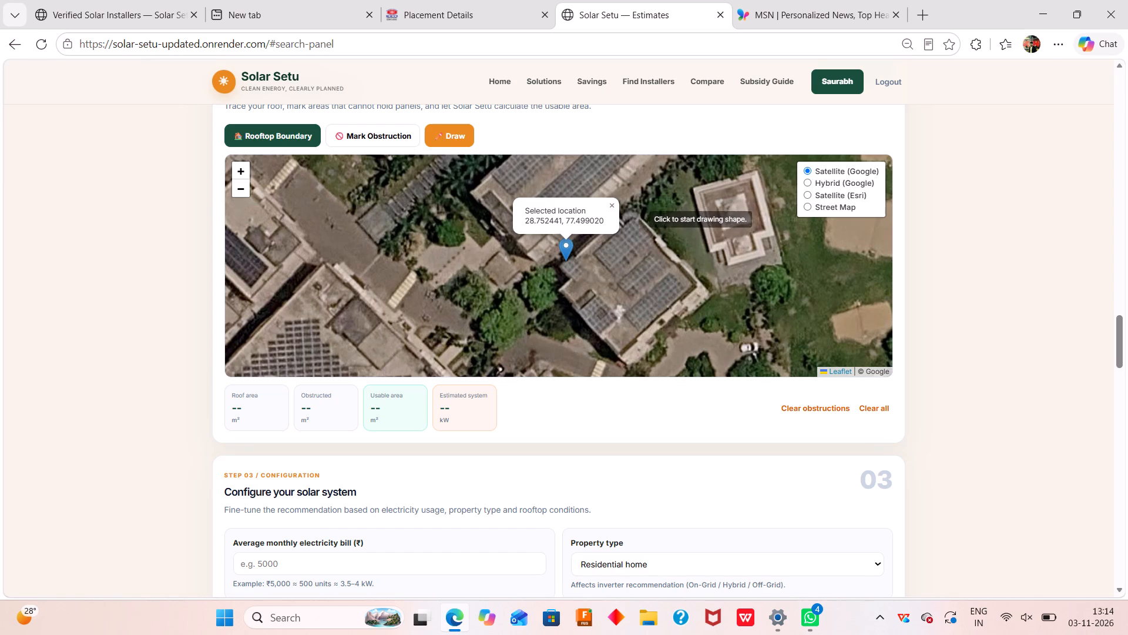
click(562, 288)
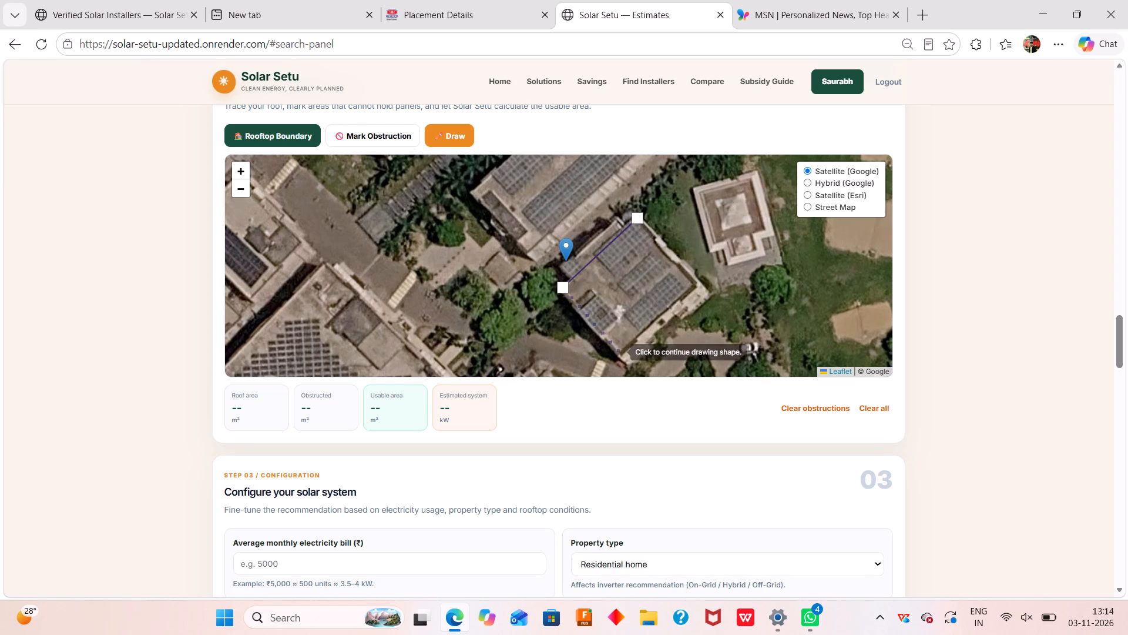
click(620, 352)
click(694, 283)
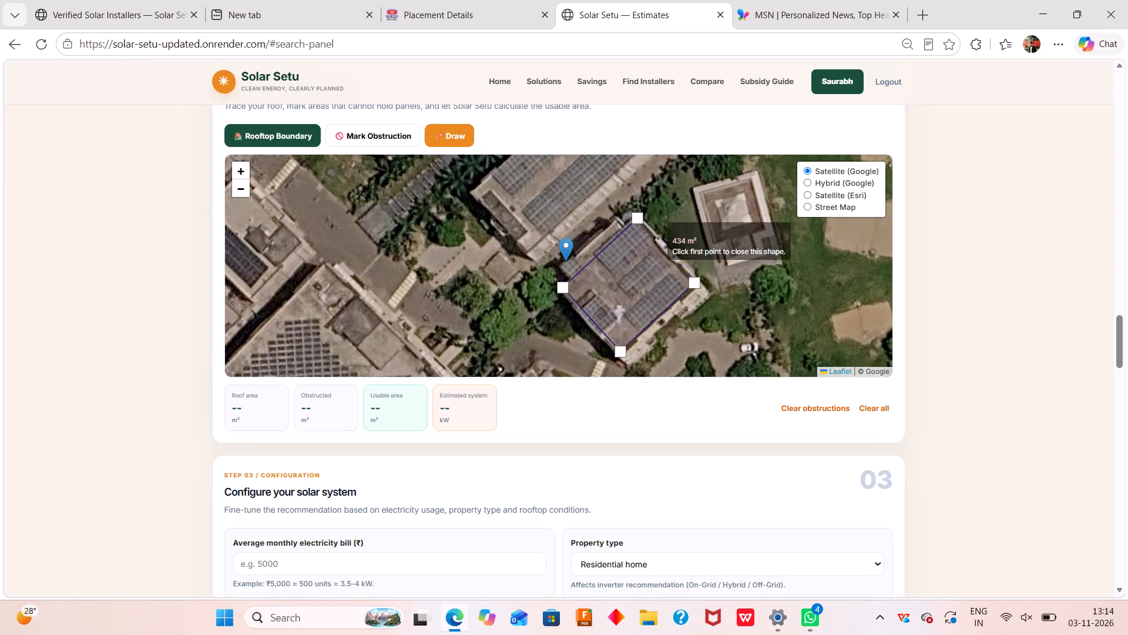
click(638, 220)
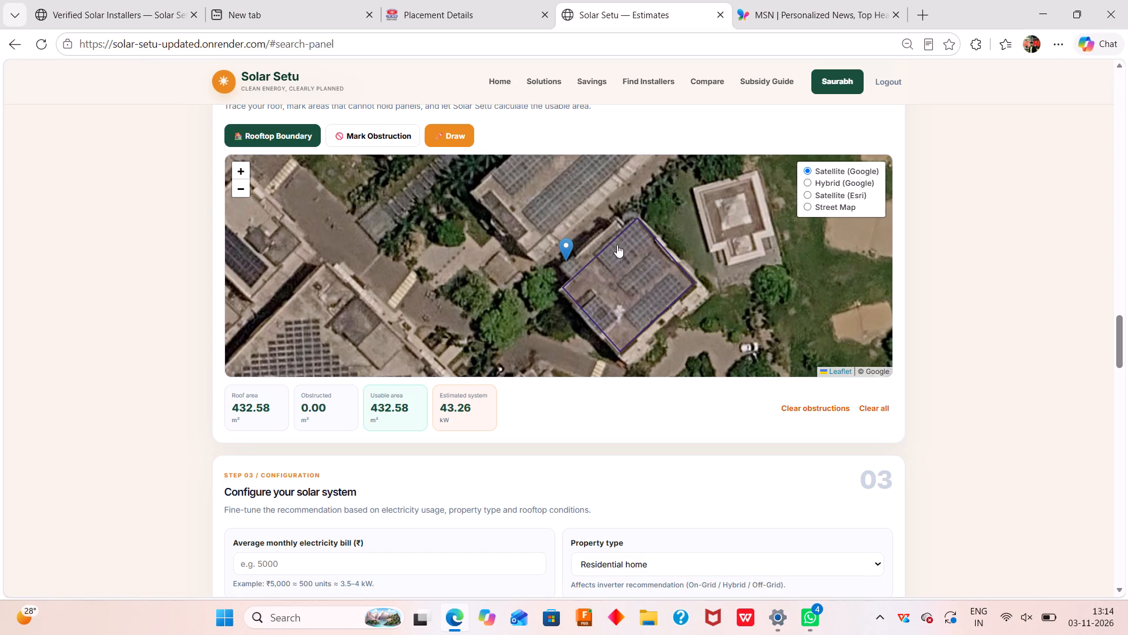
Mark a four-corner obstruction strip of about 93 m² along the north-east edge of the outlined roof.
click(402, 132)
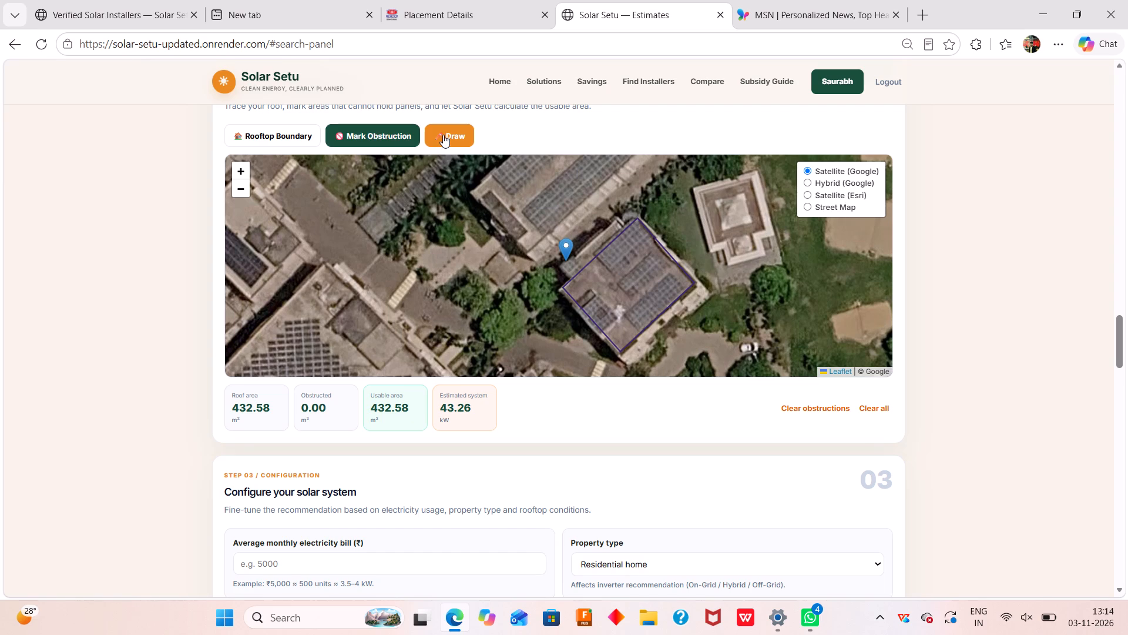
click(443, 135)
click(639, 224)
click(620, 235)
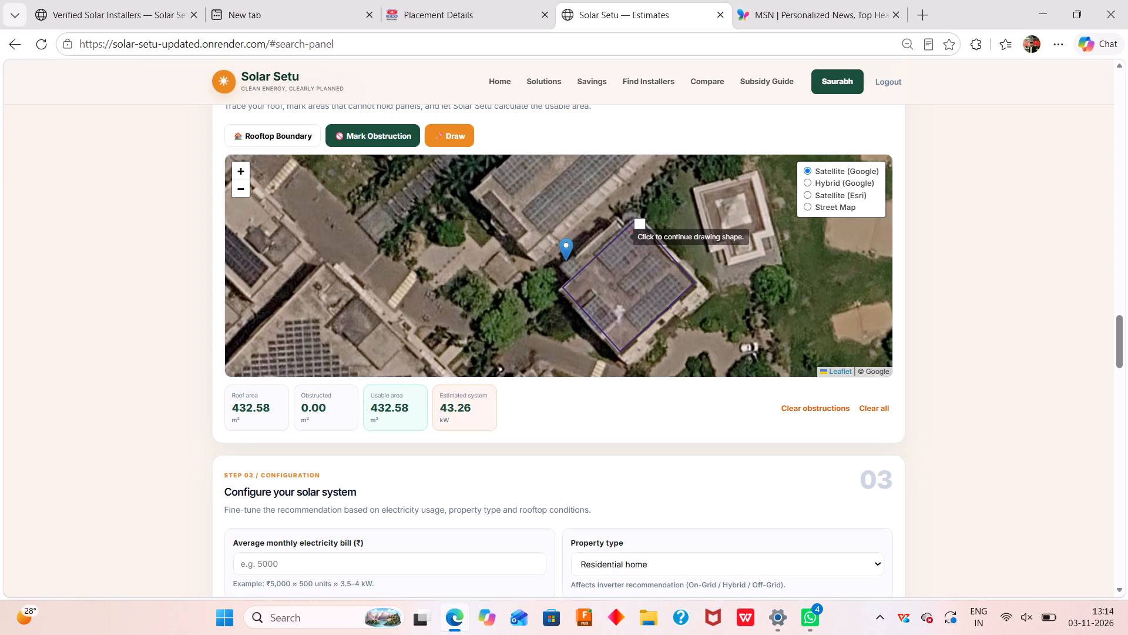
click(679, 305)
click(693, 288)
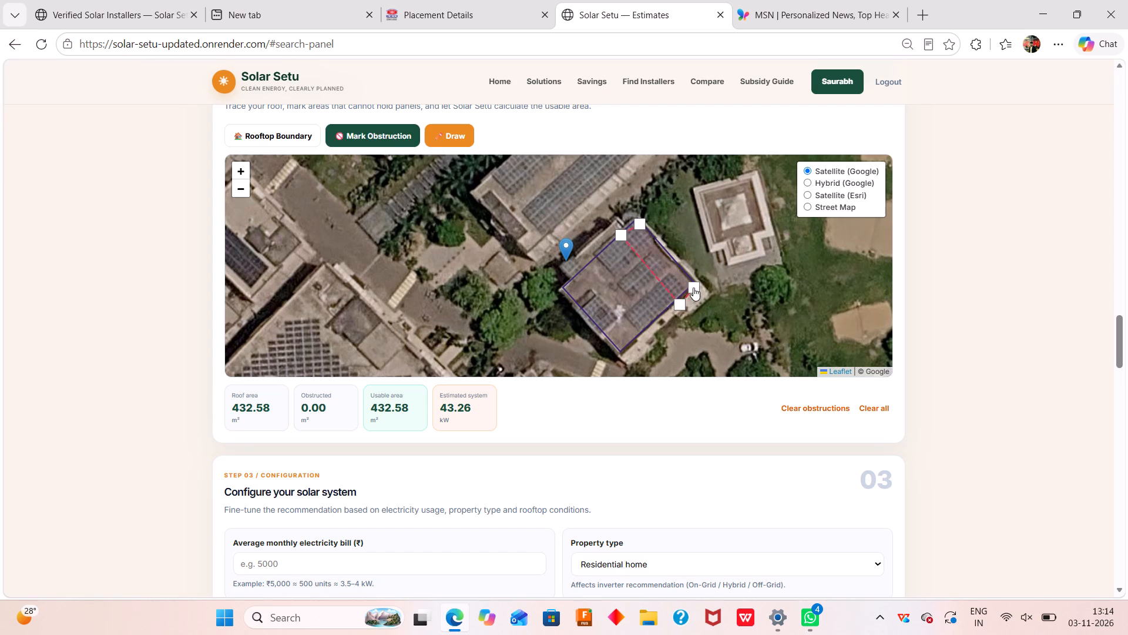
click(640, 223)
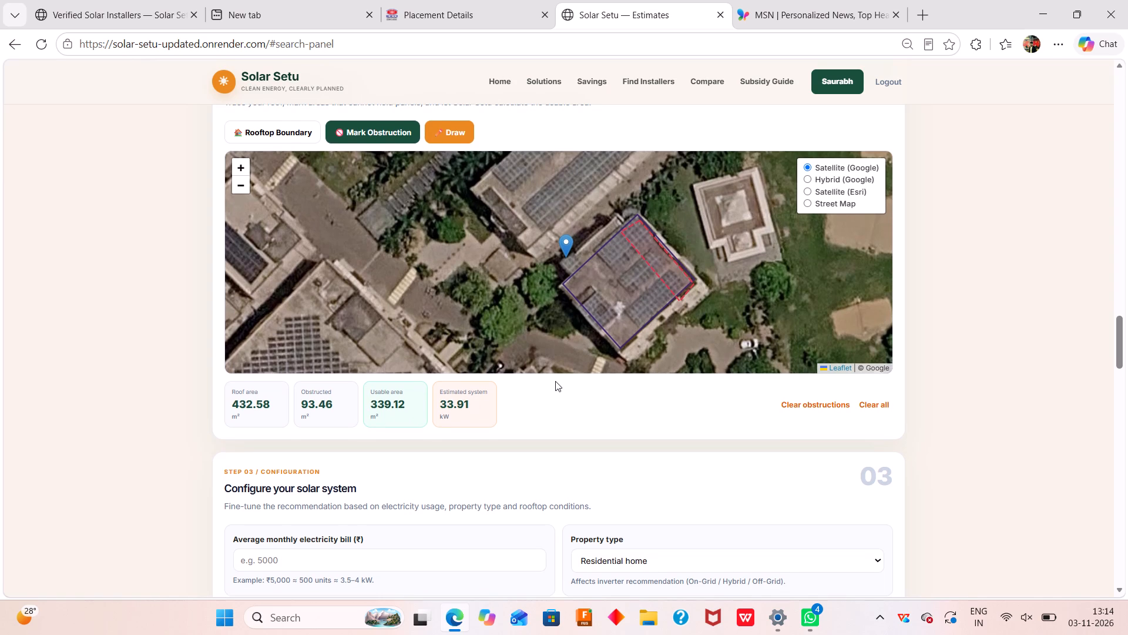
Set the average monthly electricity bill to ₹50000 in the solar system configuration.
scroll(551, 354, down, 1)
click(414, 552)
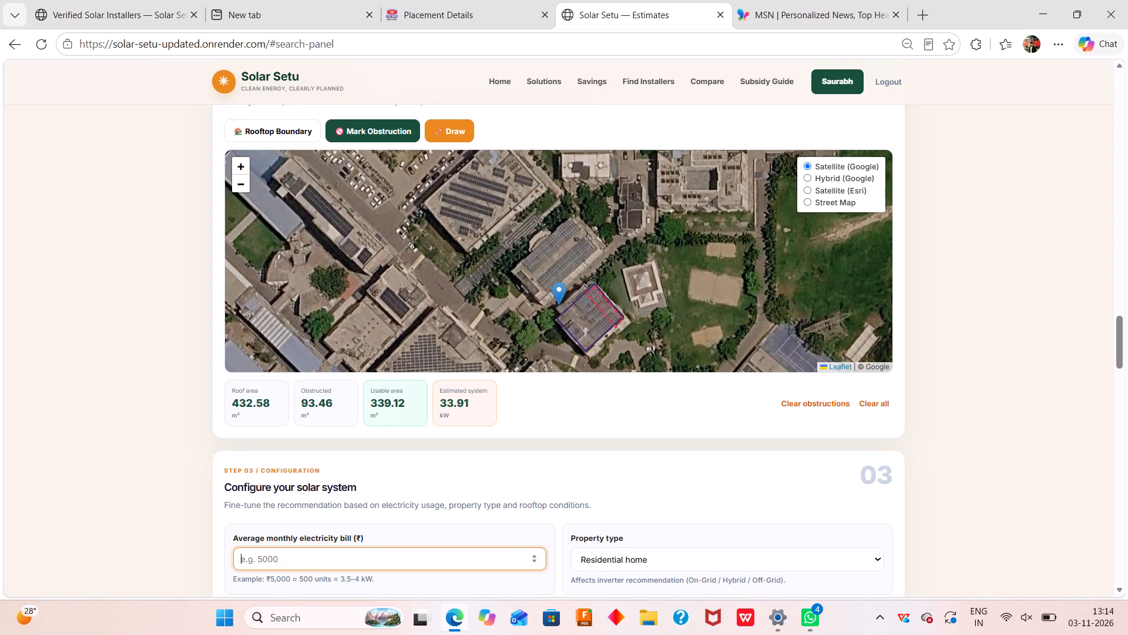
text(50000)
drag(578, 542, 616, 483)
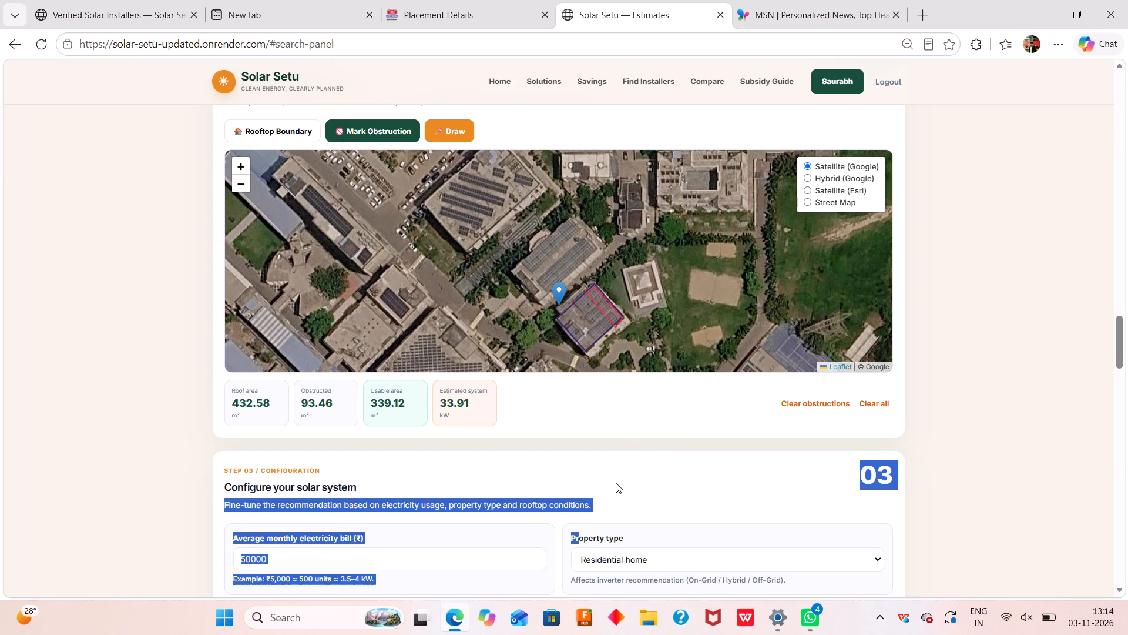
click(534, 457)
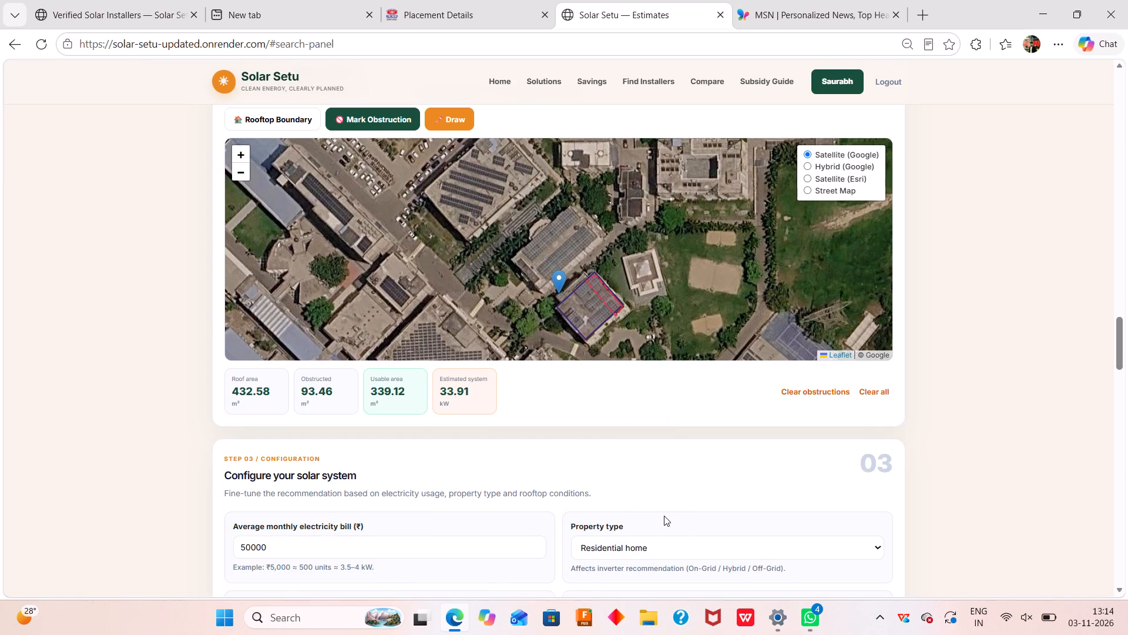
Enable backup during power cuts with 5 kW essential load and 20 hours duration, keeping LFP (Lithium iron phosphate) battery technology.
scroll(620, 464, down, 3)
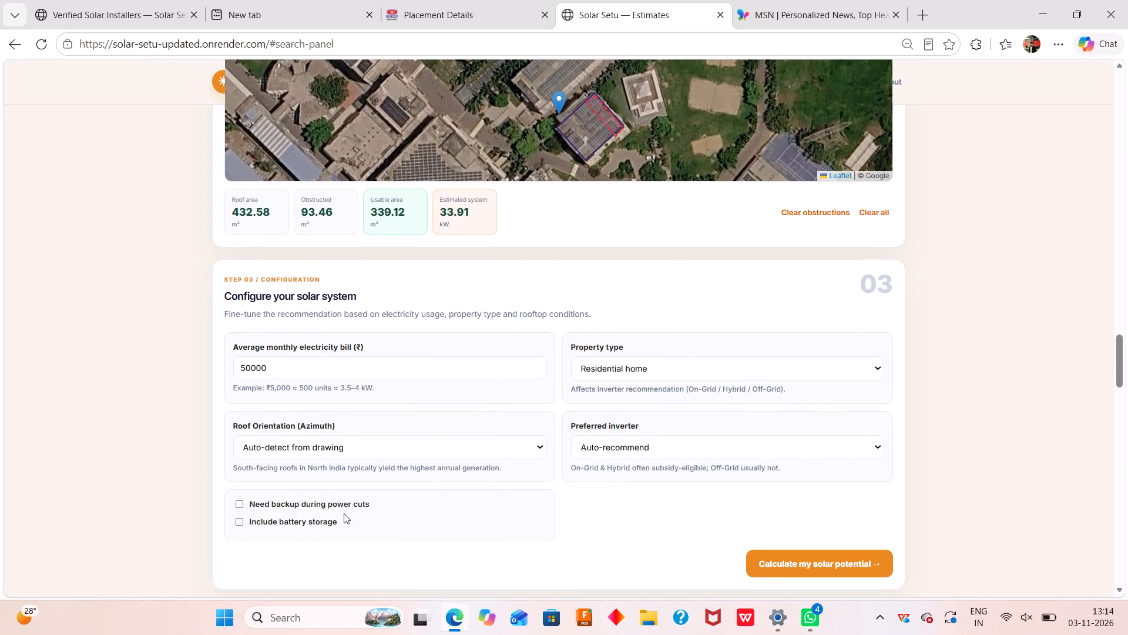
click(240, 503)
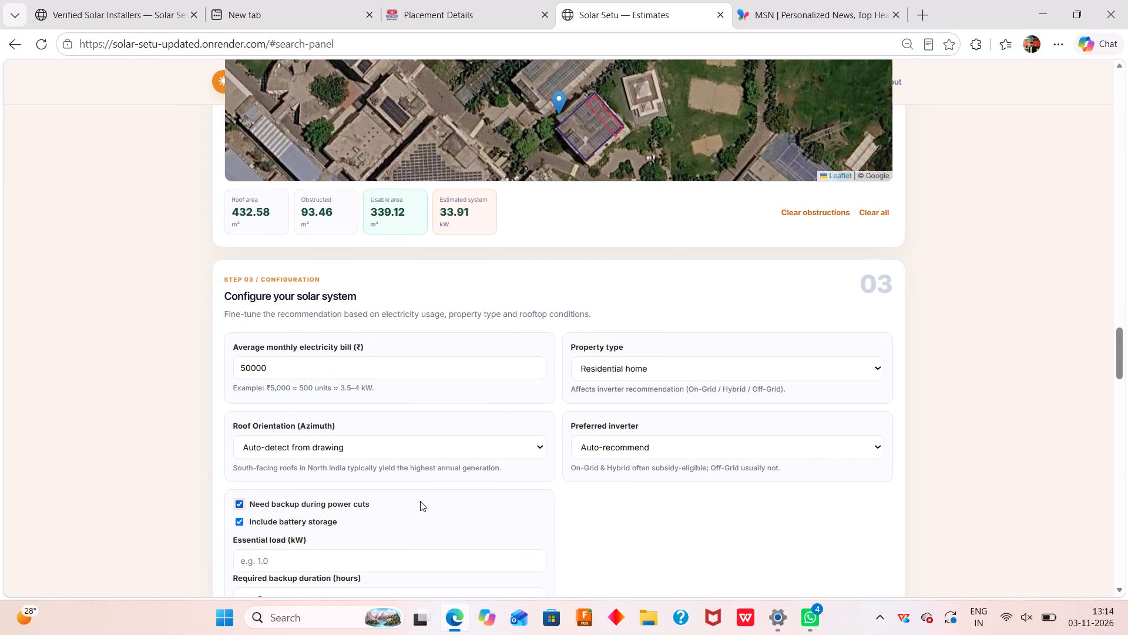
scroll(665, 536, down, 1)
click(419, 493)
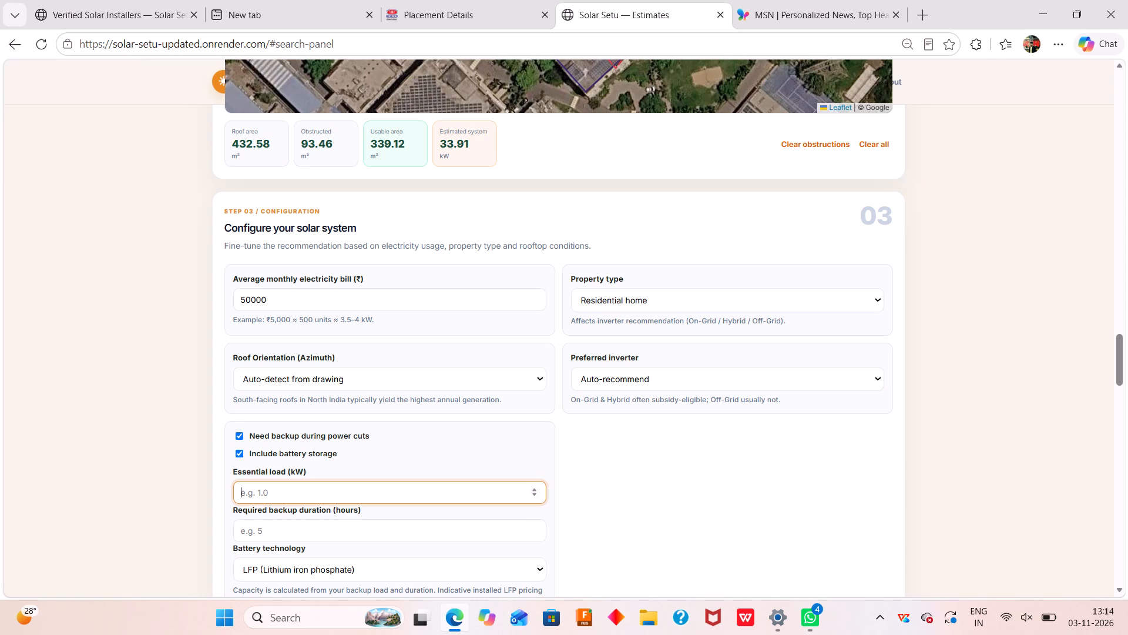
key(6)
key(BackSpace)
key(5)
click(342, 532)
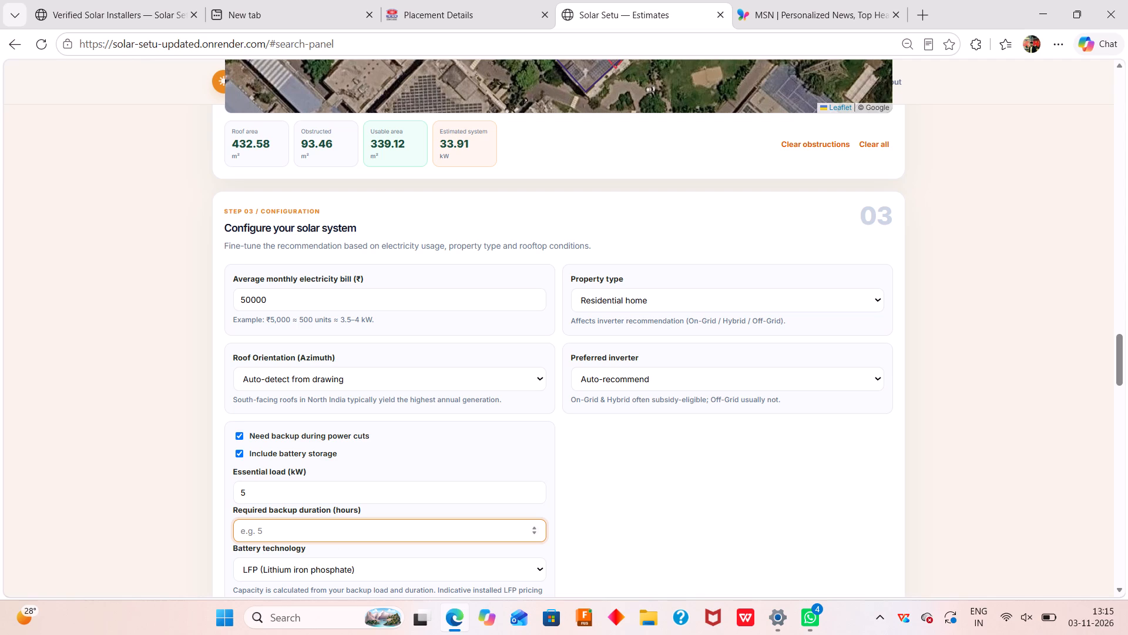
text(20)
scroll(666, 503, down, 1)
click(532, 528)
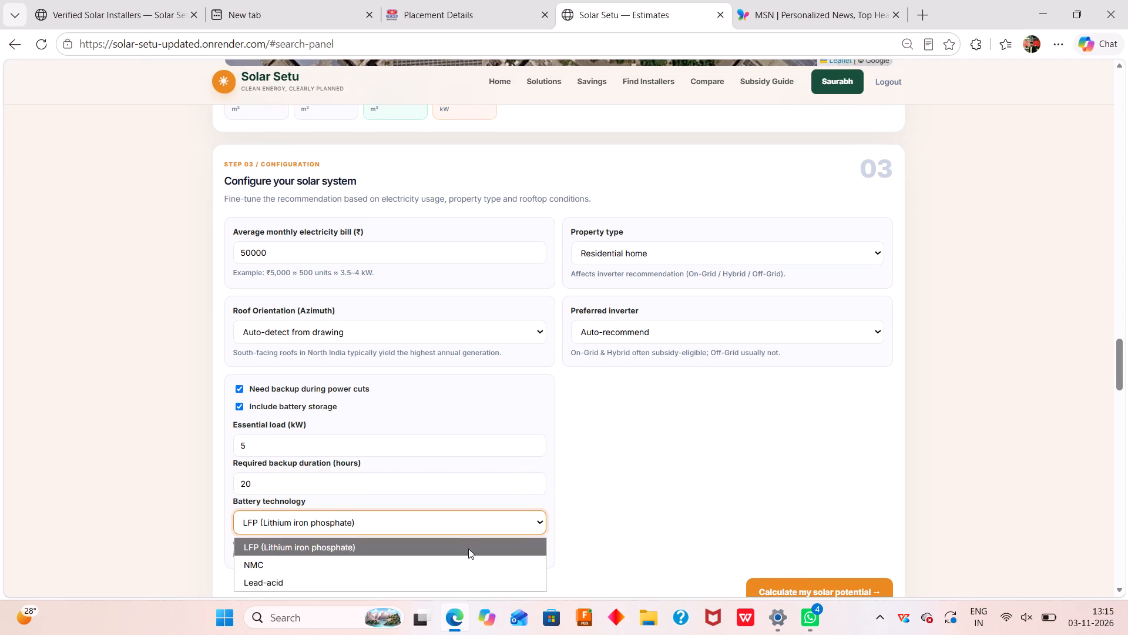
drag(474, 544, 814, 512)
drag(814, 512, 788, 585)
Calculate the solar potential for the configured rooftop and wait for its detailed report.
click(788, 585)
scroll(681, 359, down, 4)
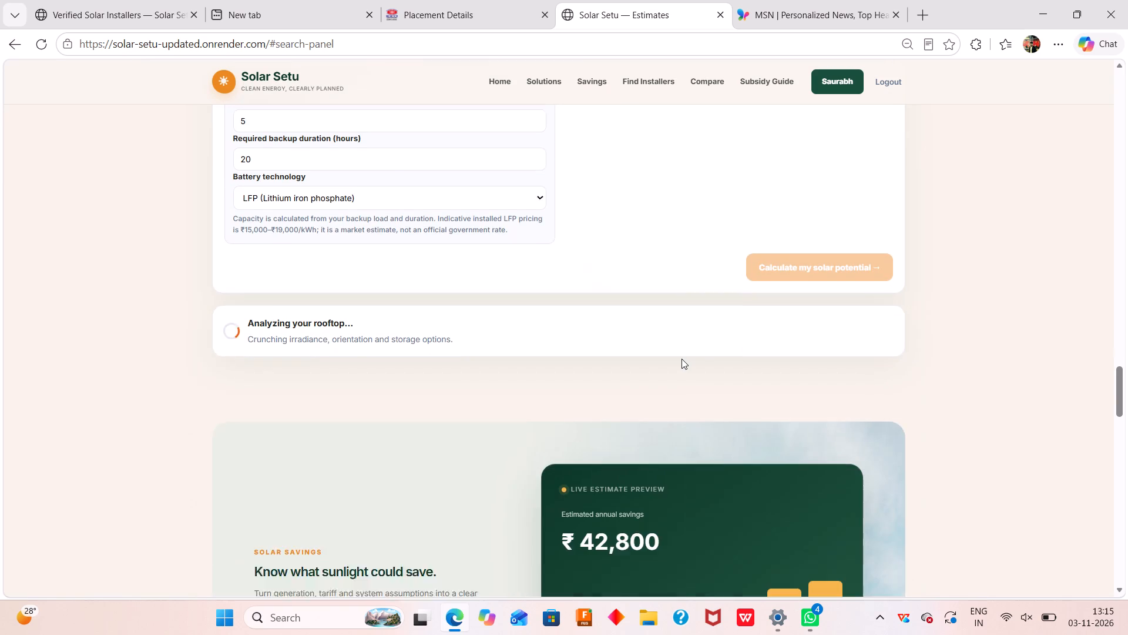
scroll(681, 359, down, 1)
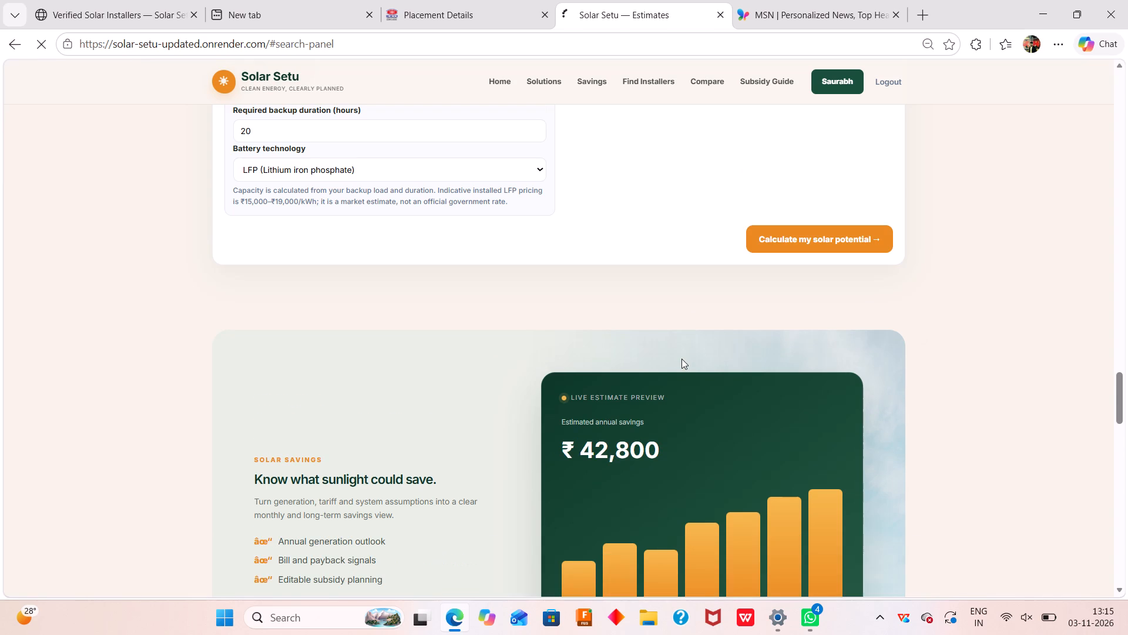
scroll(681, 359, down, 5)
scroll(681, 359, up, 4)
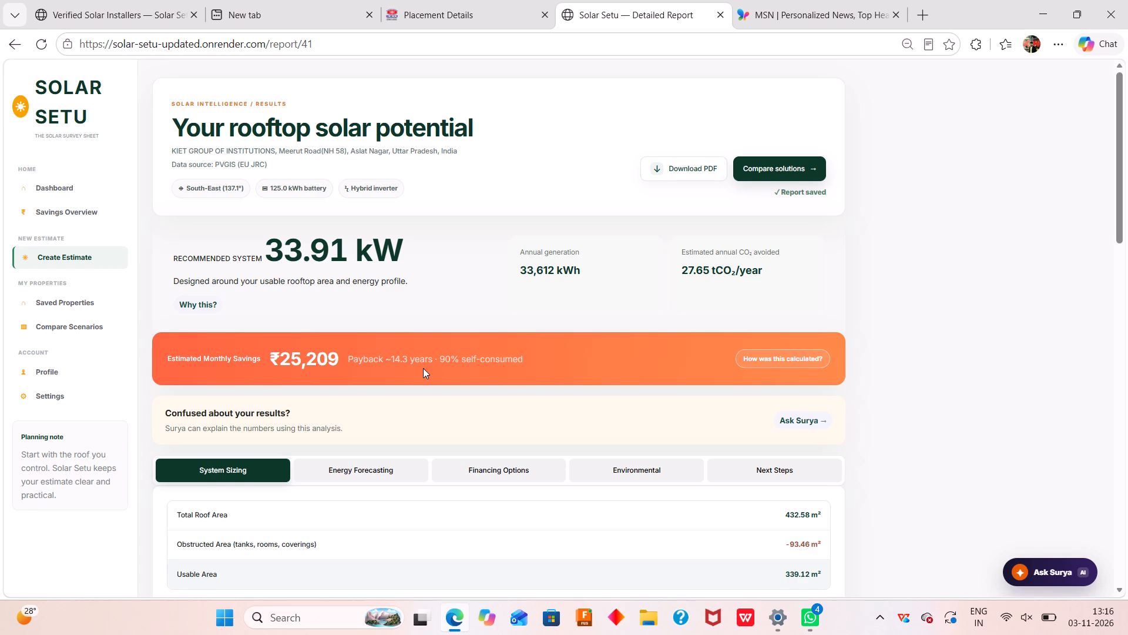
Examine the rooftop report's summary and System Sizing details, including roof areas, performance indicators, battery figures, key assumptions and practical points.
scroll(423, 368, down, 1)
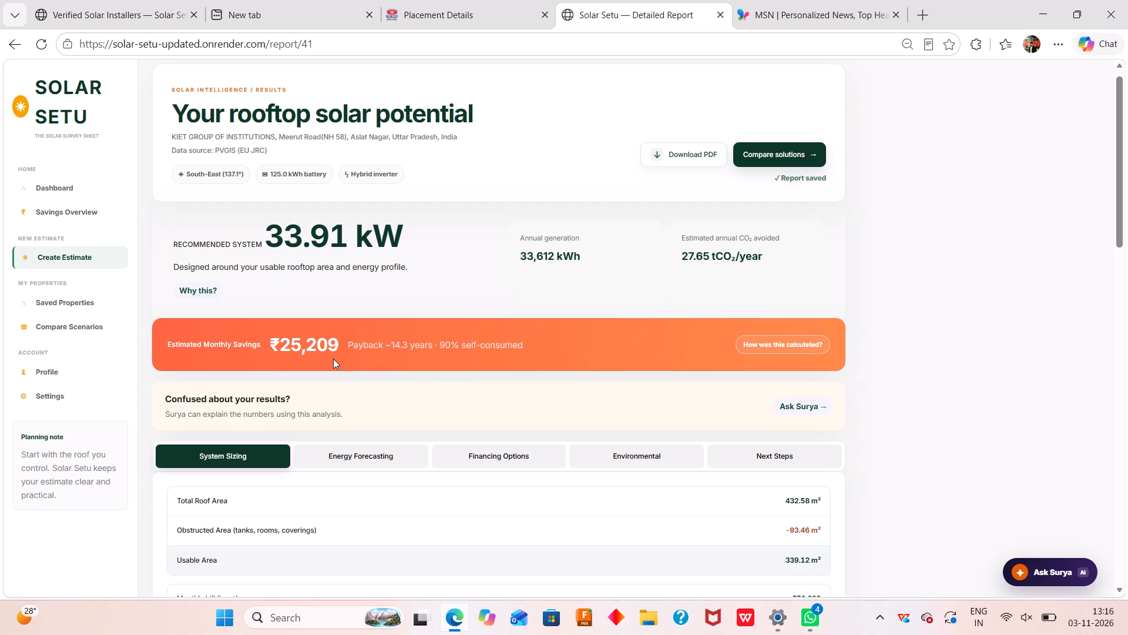
scroll(443, 405, down, 1)
scroll(443, 405, right, 1)
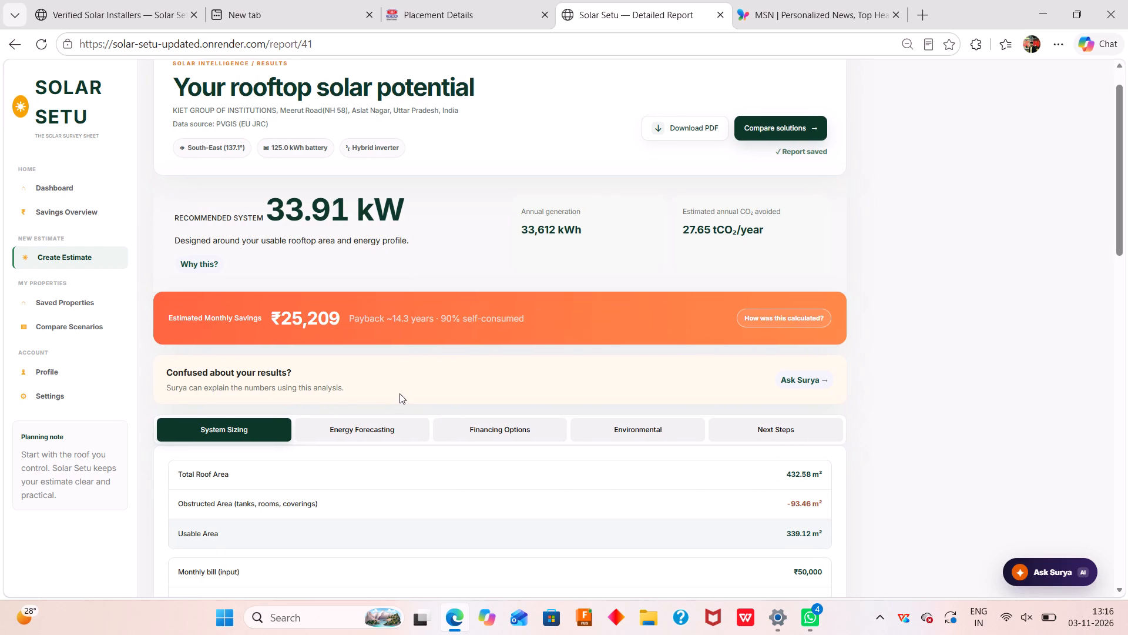
scroll(412, 366, down, 1)
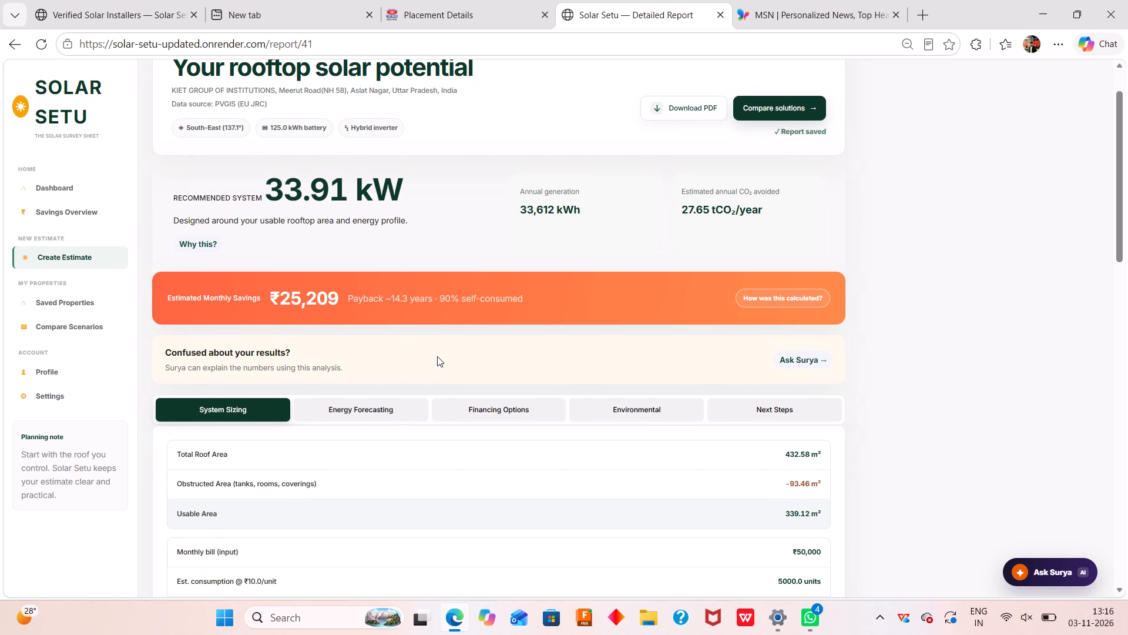
scroll(437, 356, down, 1)
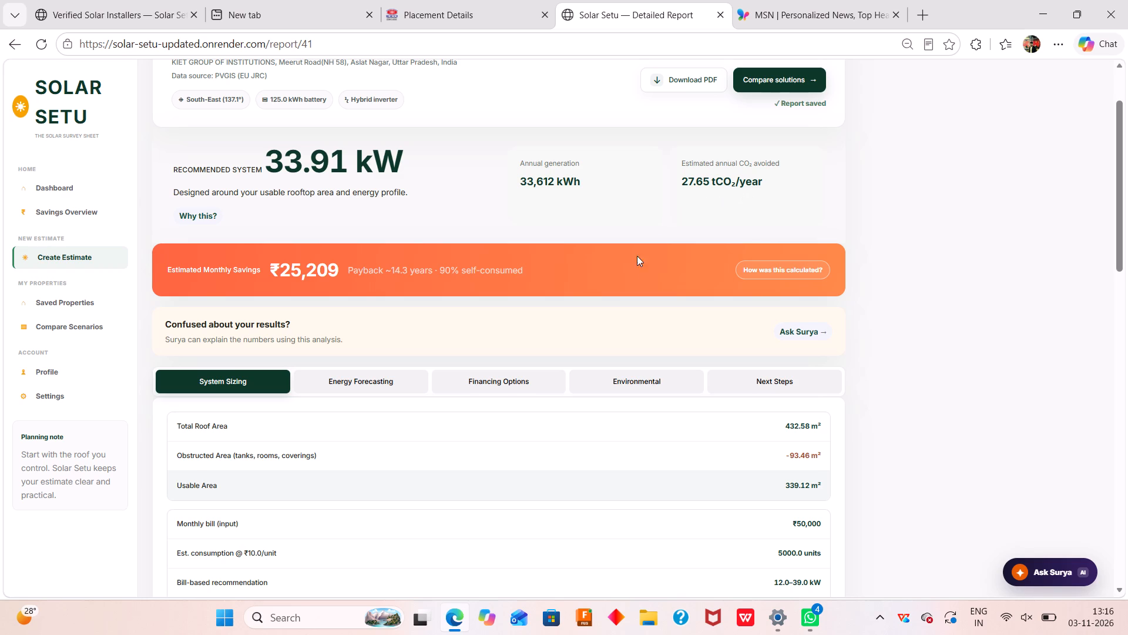
scroll(630, 266, down, 1)
scroll(706, 430, down, 1)
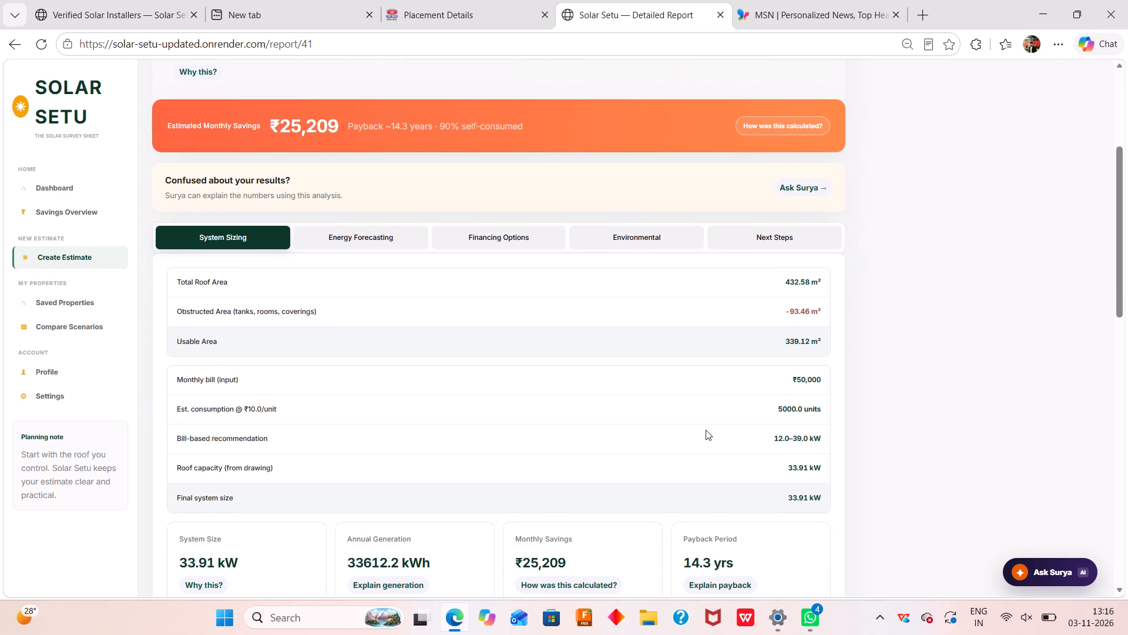
scroll(760, 423, down, 2)
scroll(561, 433, down, 2)
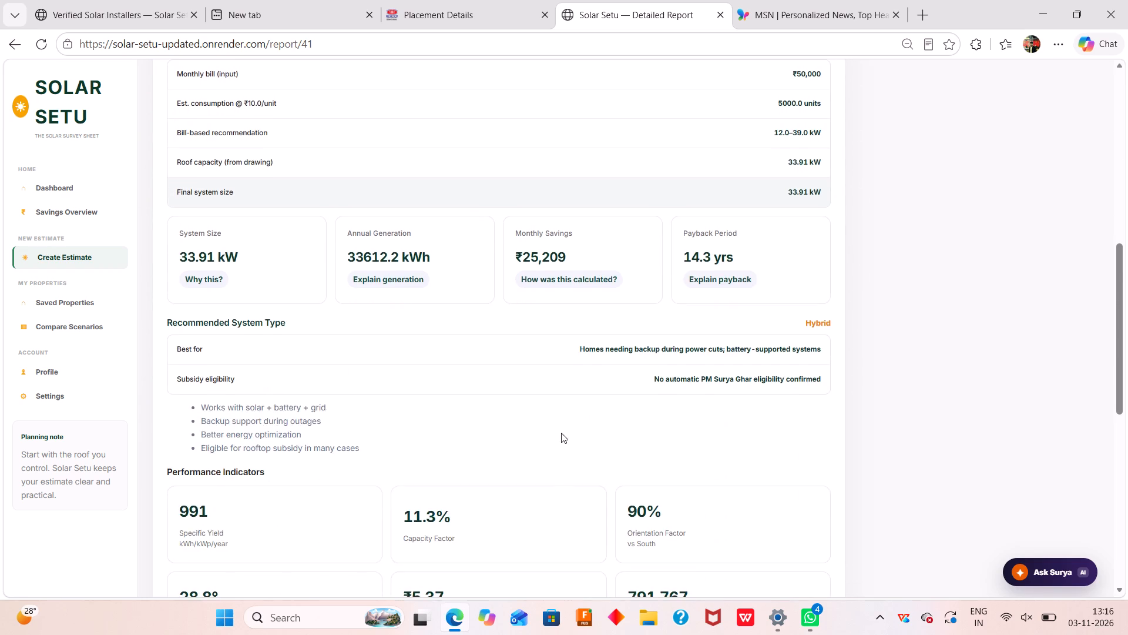
scroll(561, 433, down, 4)
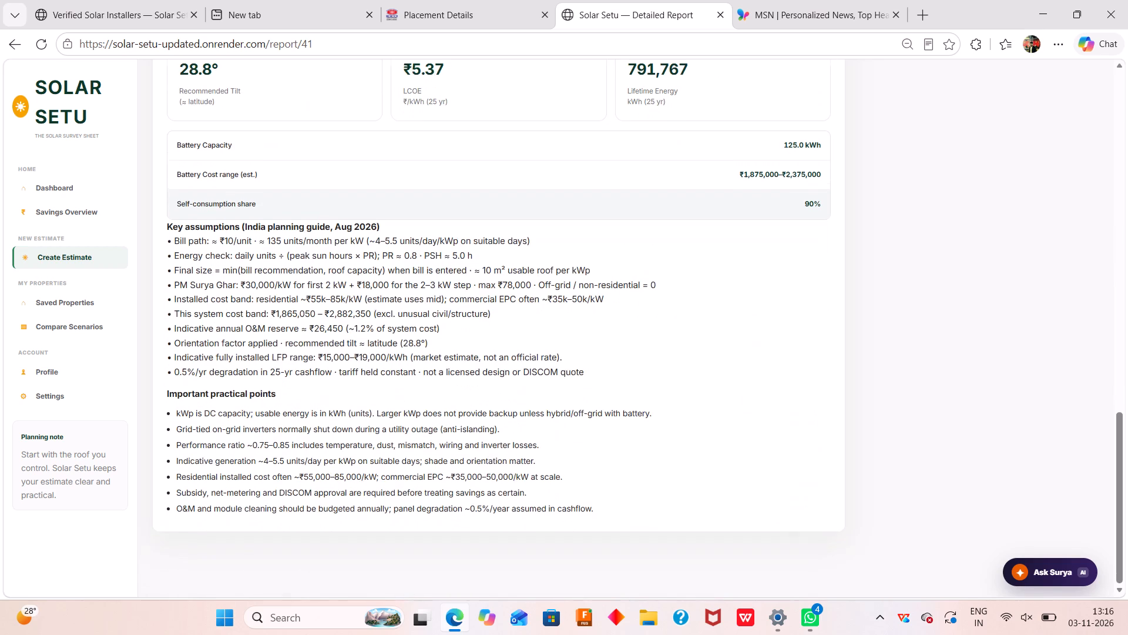
scroll(561, 433, down, 1)
scroll(561, 433, up, 10)
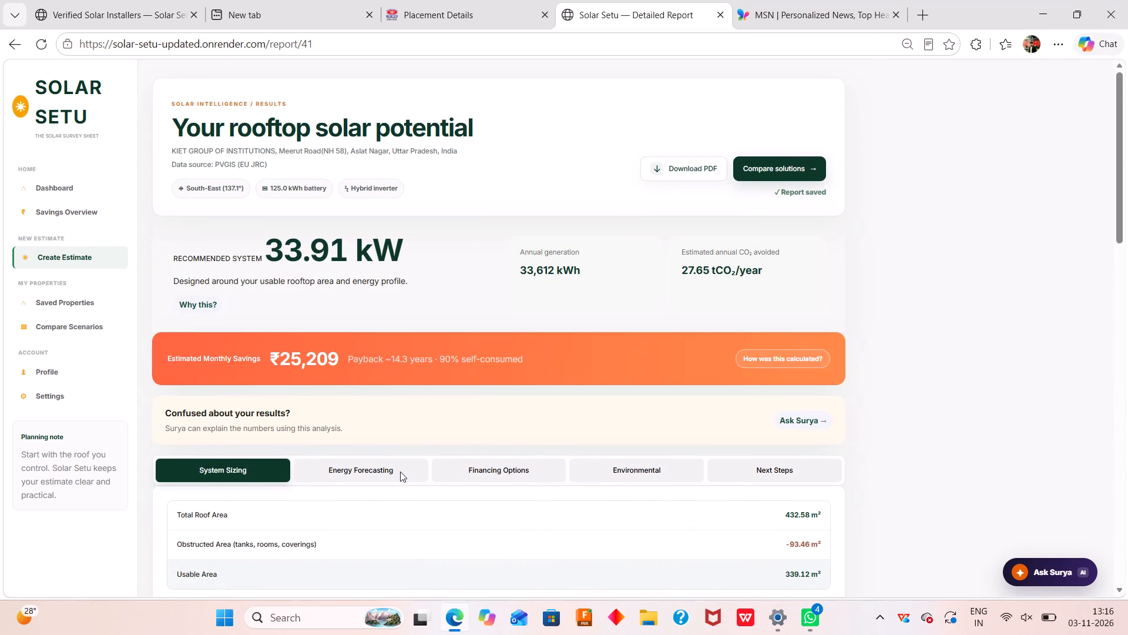
View the report's Energy Forecasting section and examine the monthly energy generation chart.
click(400, 472)
scroll(492, 417, down, 2)
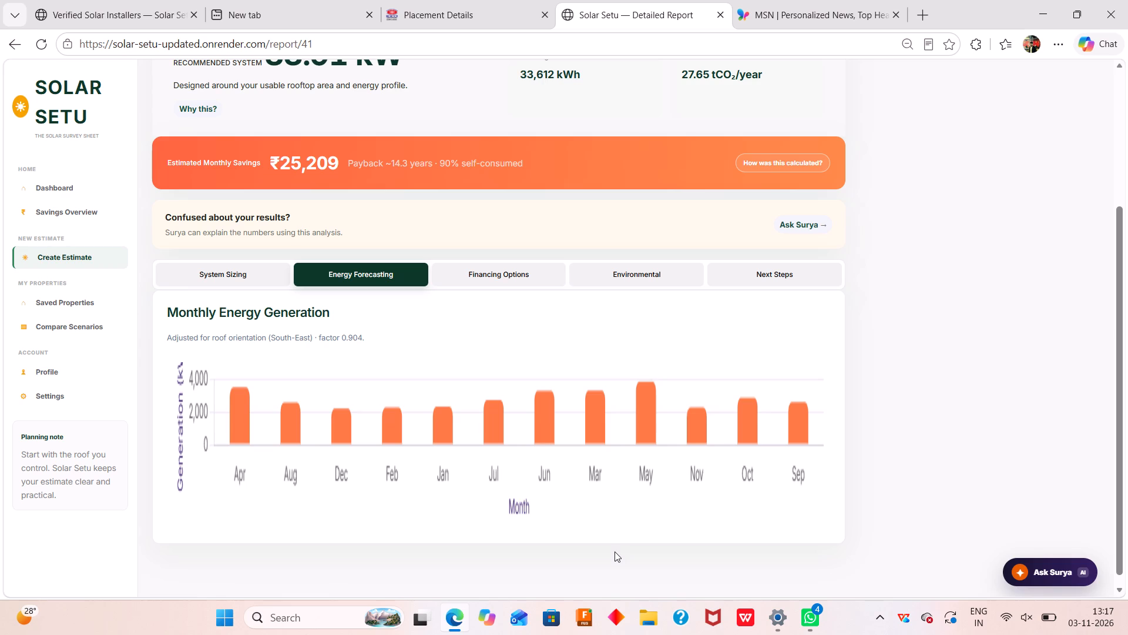
View the report's Financing Options and examine the financial summary's costs, central and state subsidies, net investment and 25-year savings.
click(530, 272)
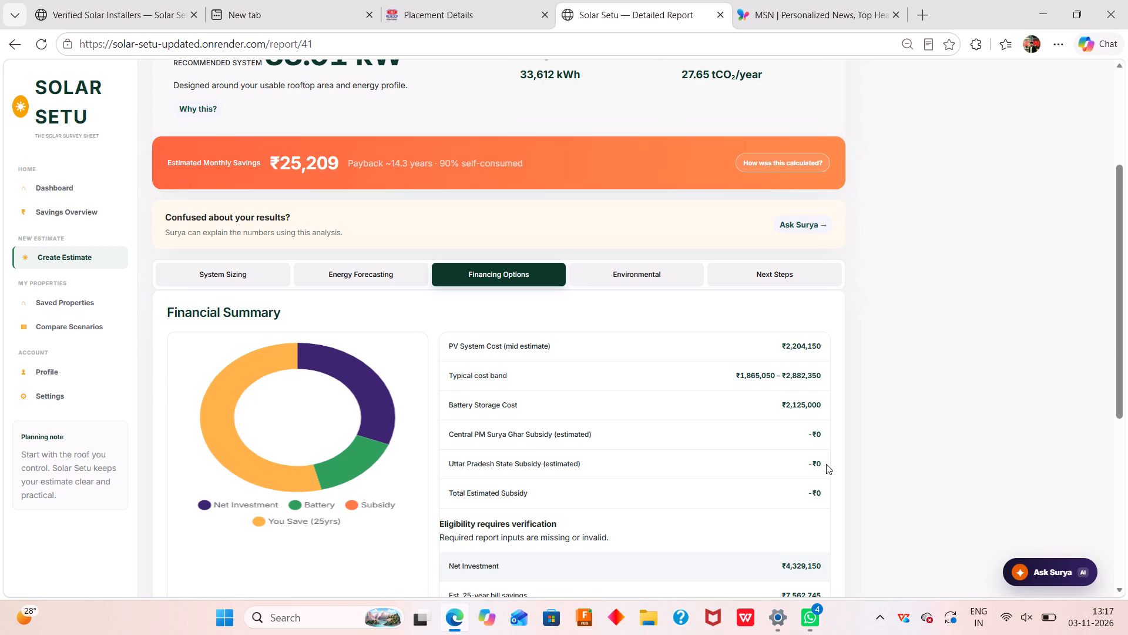
scroll(828, 462, down, 2)
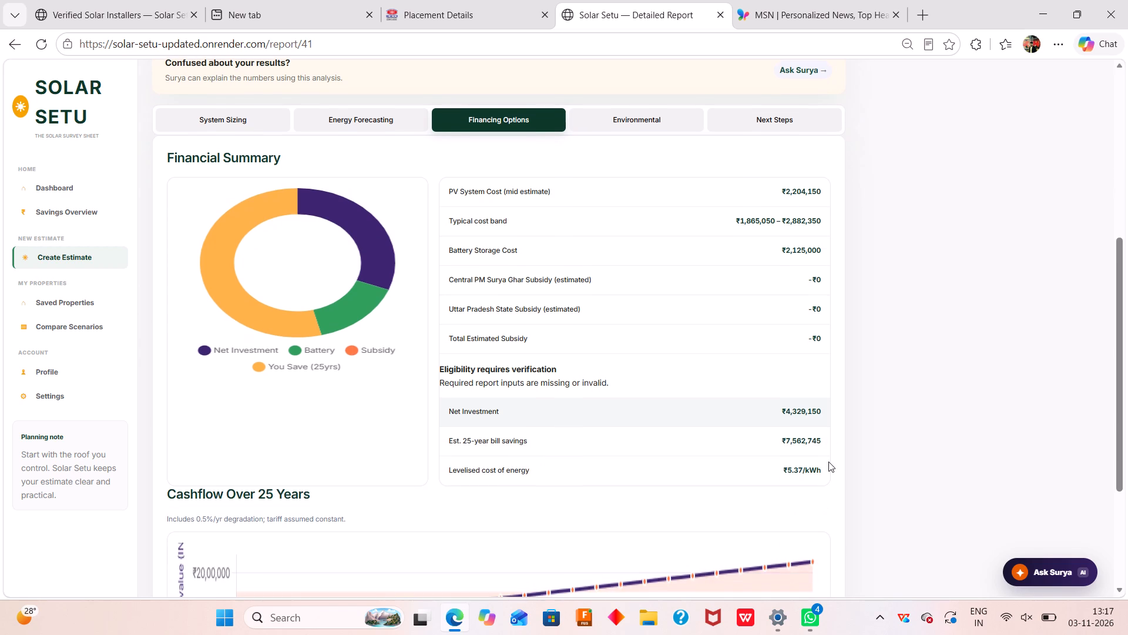
scroll(685, 439, down, 1)
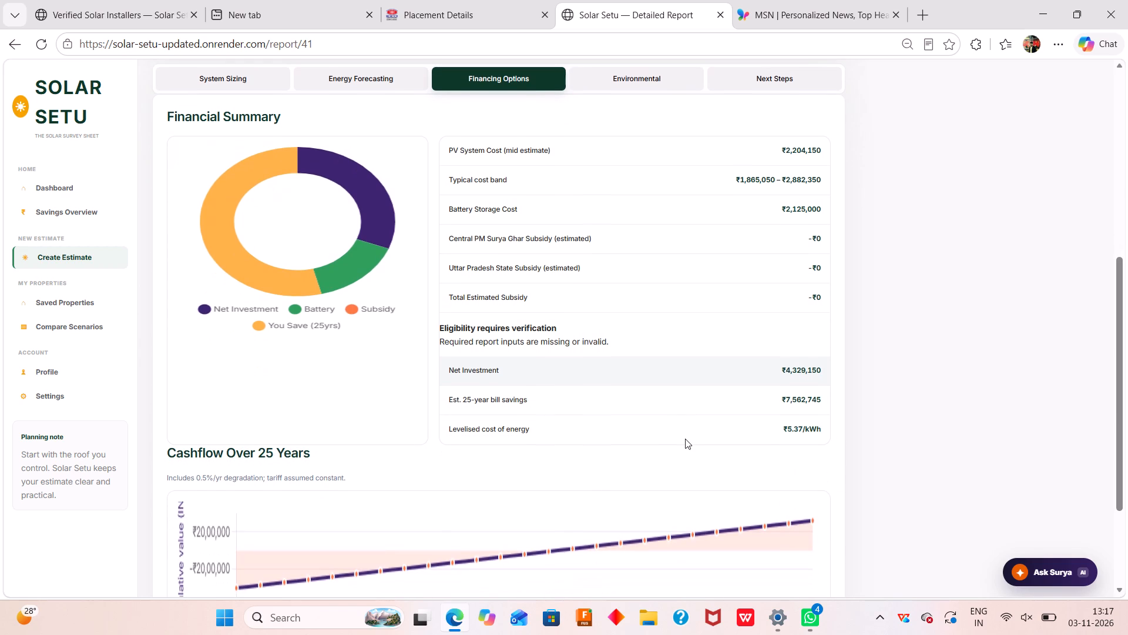
scroll(685, 439, up, 1)
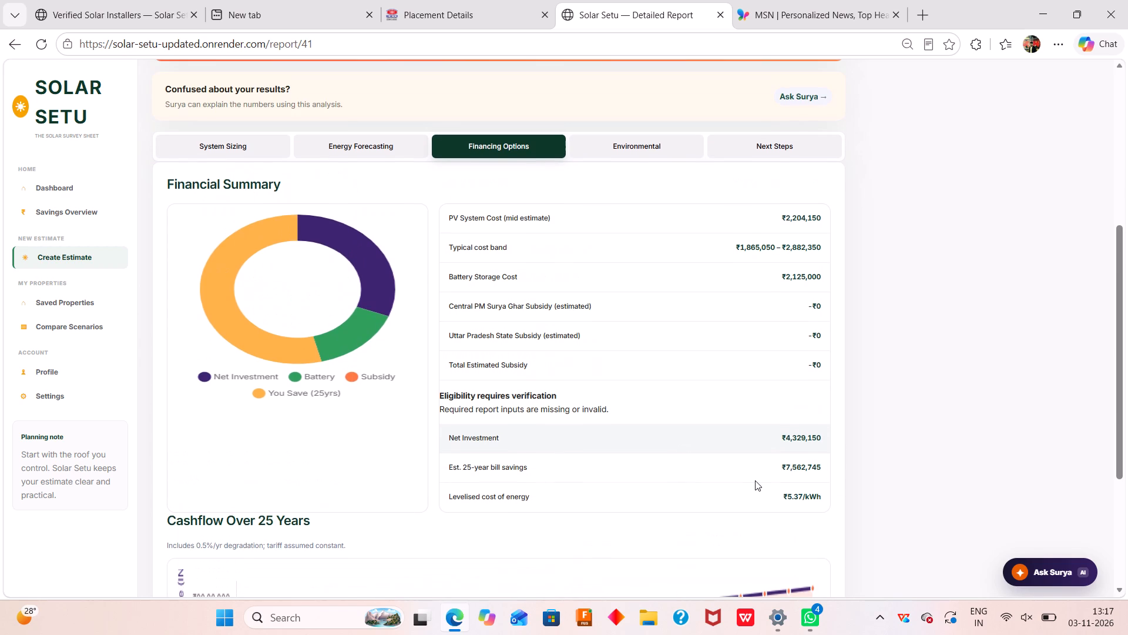
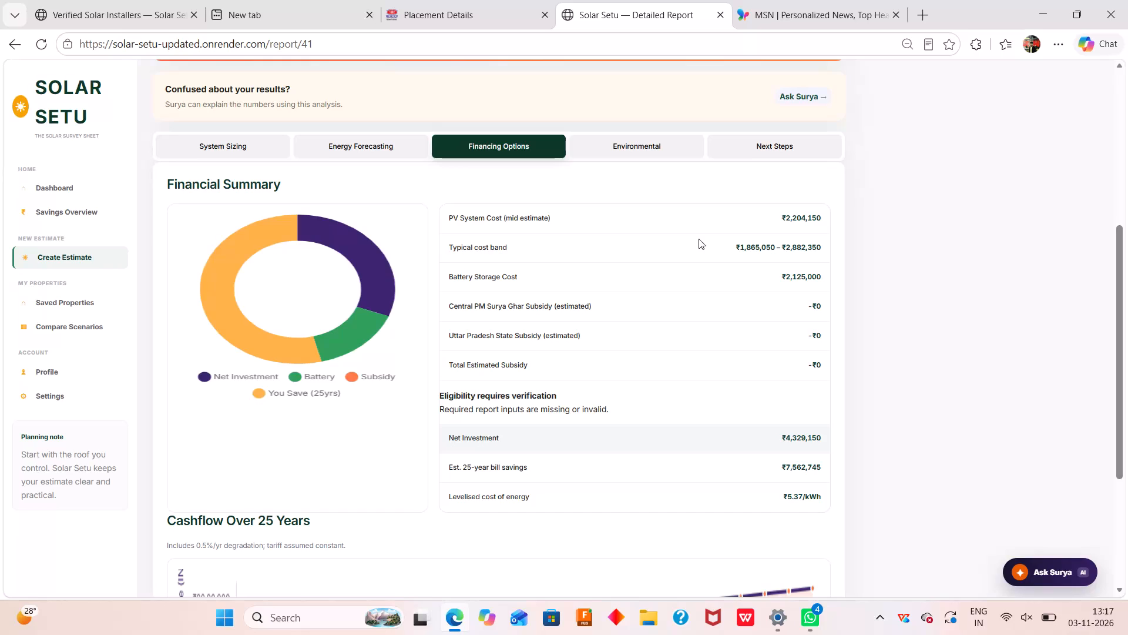
Examine the rest of the Financing Options figures and the Cashflow Over 25 Years chart.
scroll(778, 296, down, 1)
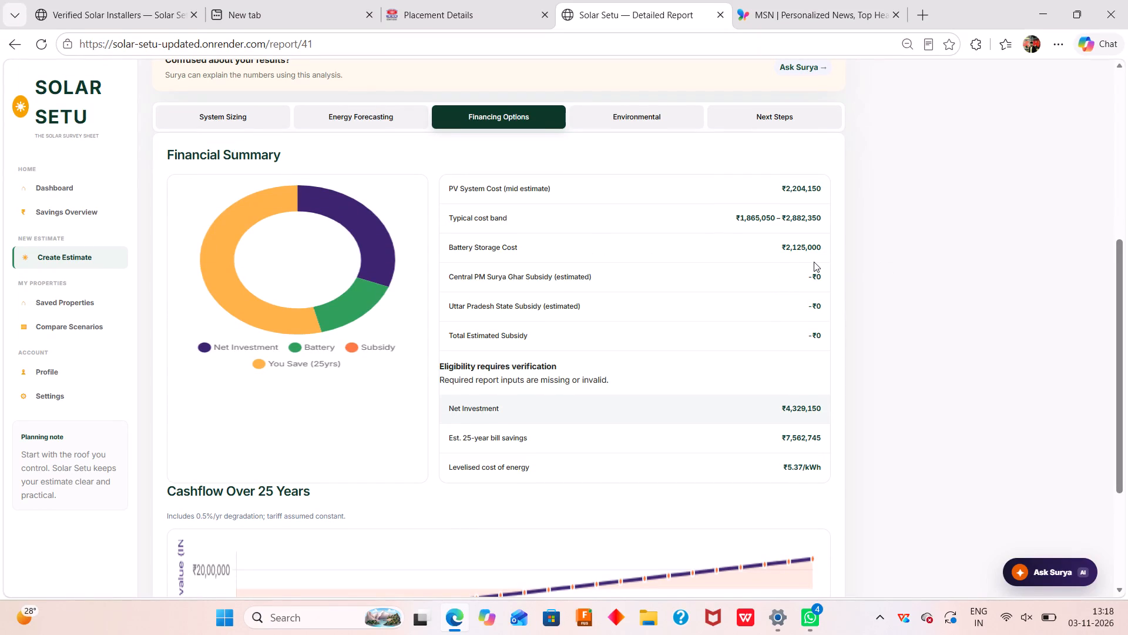
scroll(781, 286, down, 1)
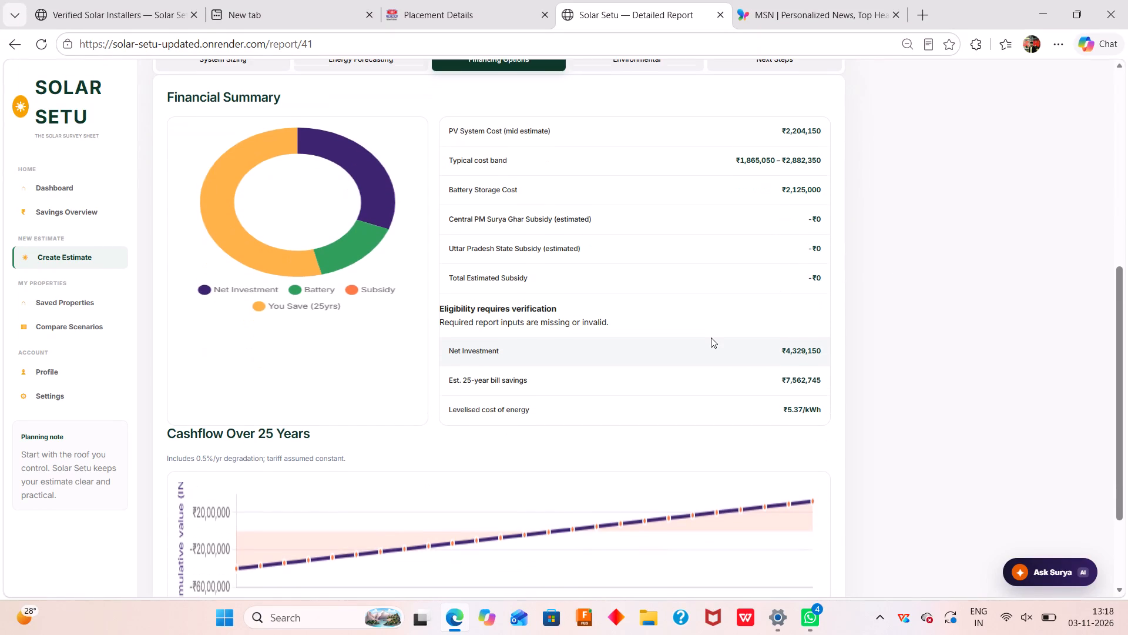
scroll(711, 337, down, 1)
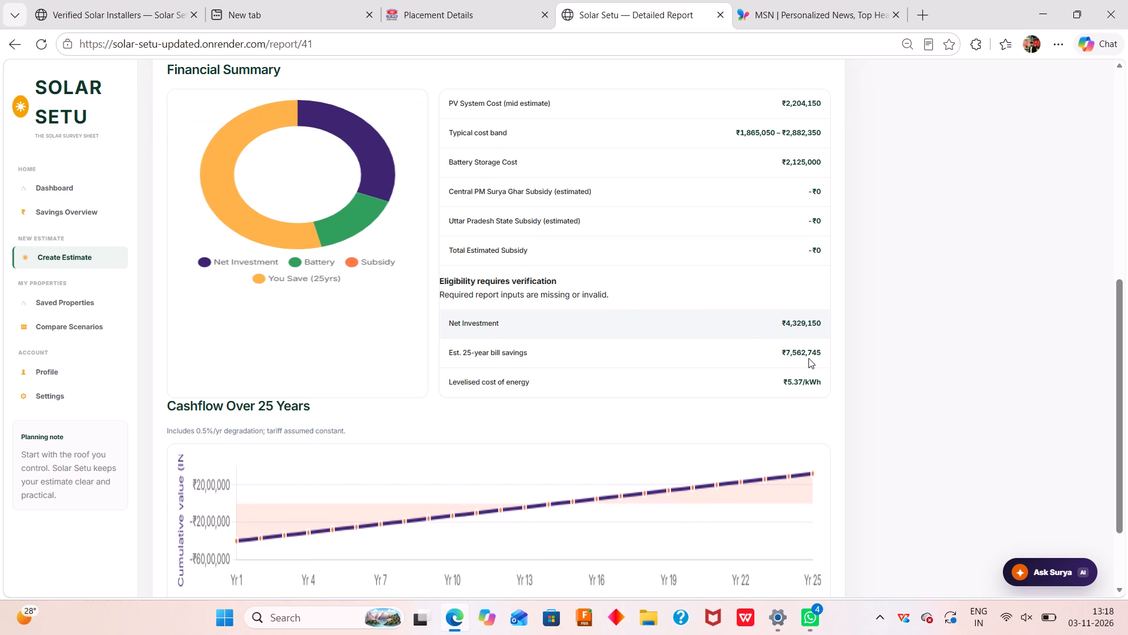
scroll(808, 358, down, 1)
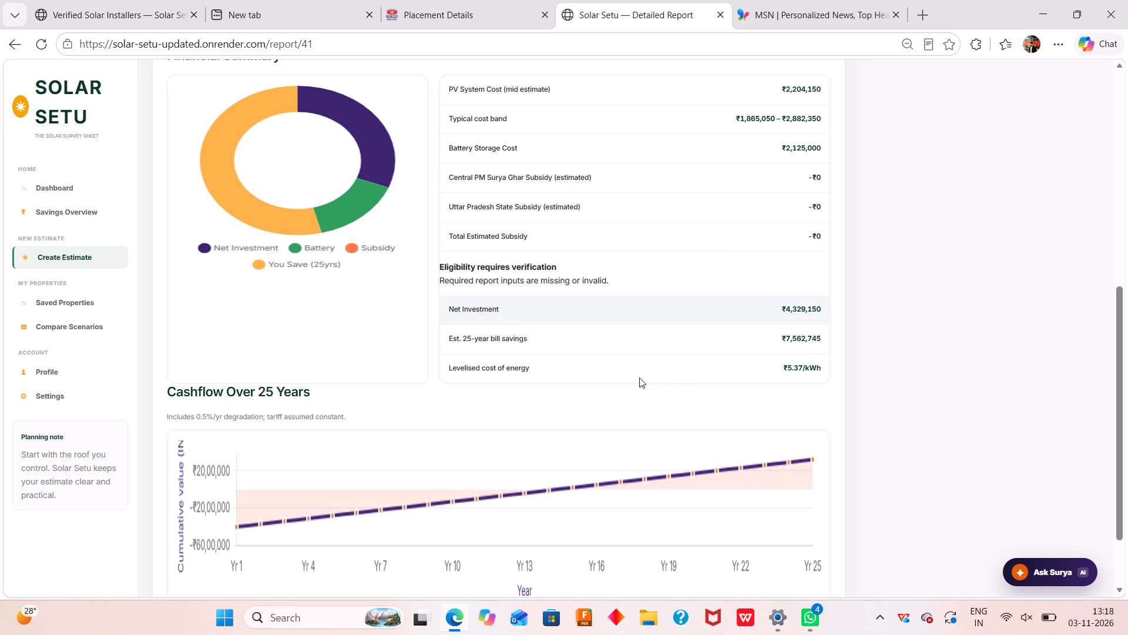
scroll(639, 377, down, 1)
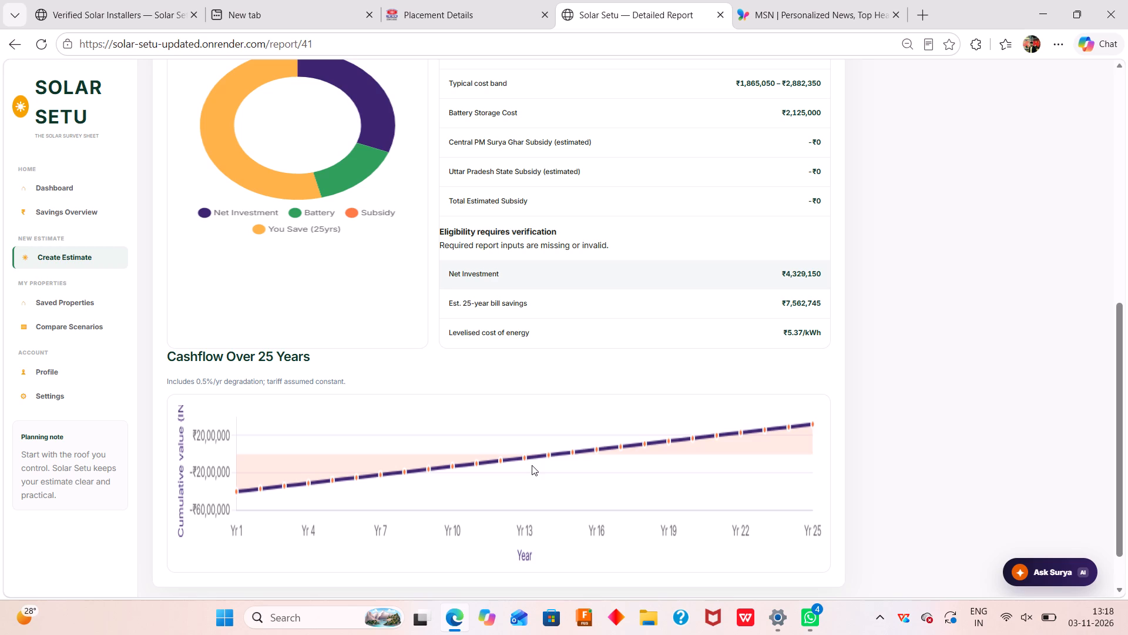
scroll(532, 465, down, 1)
View the report's Environmental section and examine the carbon impact, CO₂ avoided and tree, driving and fuel equivalents.
scroll(532, 465, up, 1)
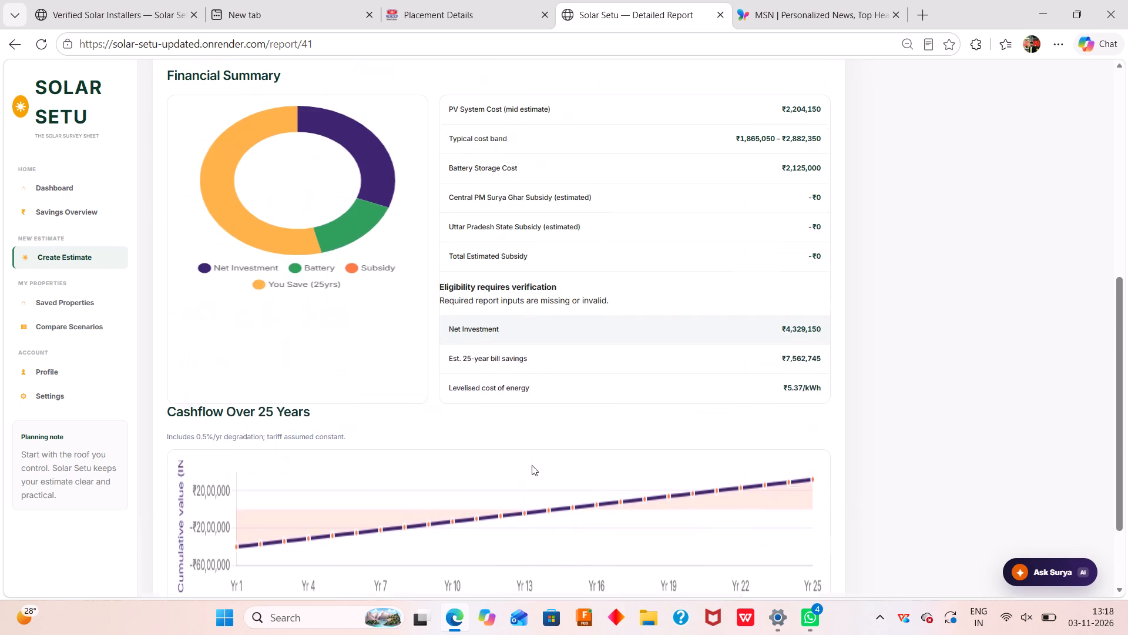
scroll(532, 465, up, 3)
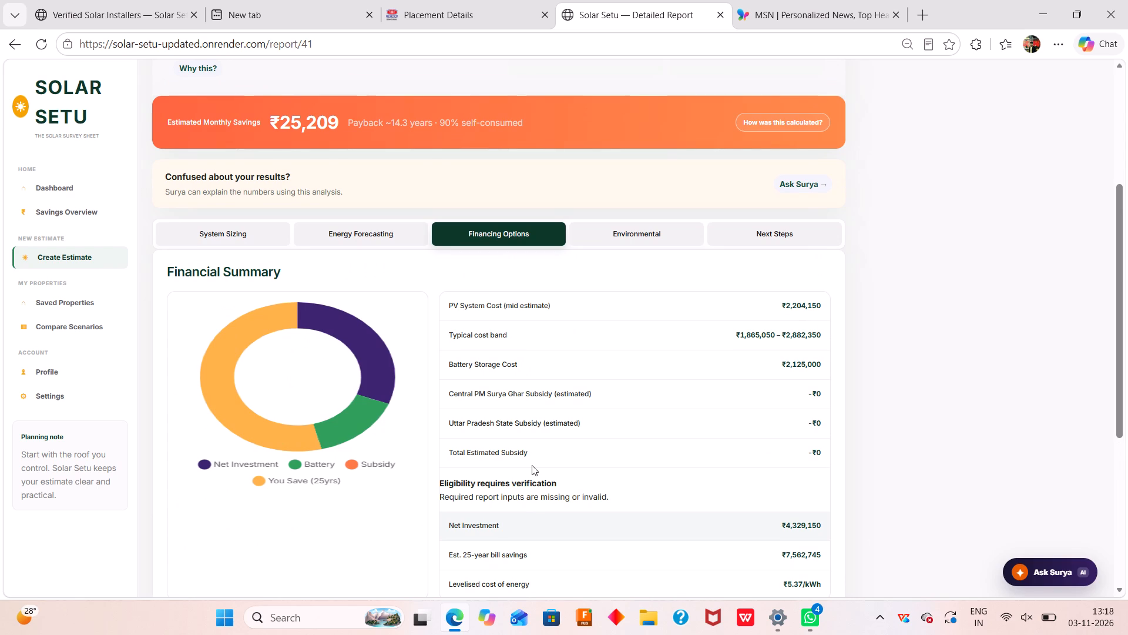
click(621, 233)
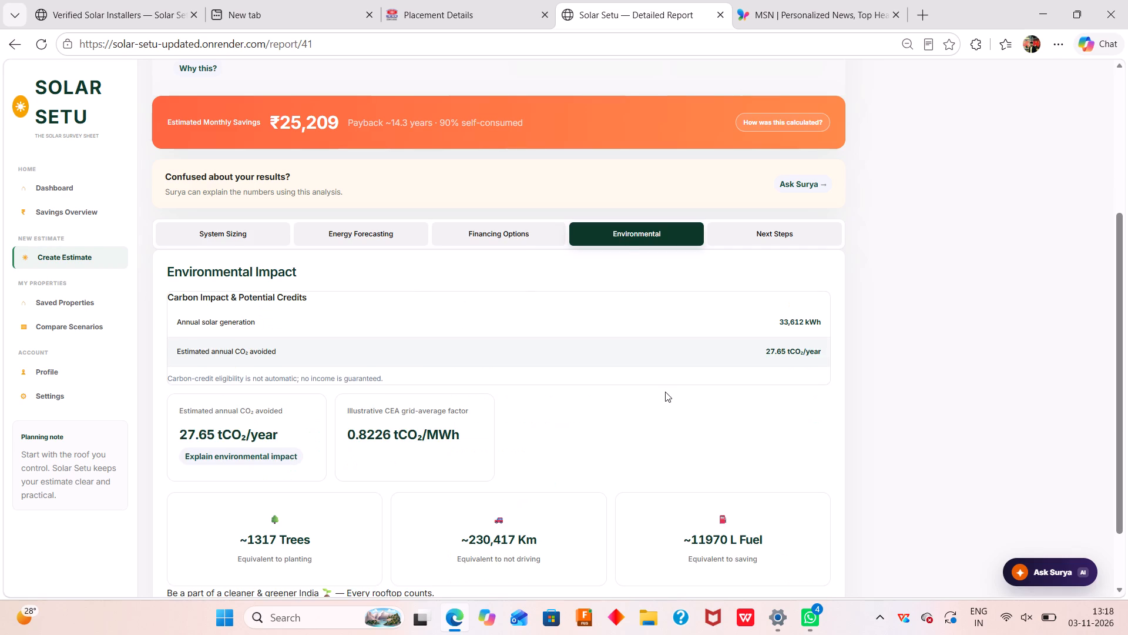
scroll(665, 392, down, 1)
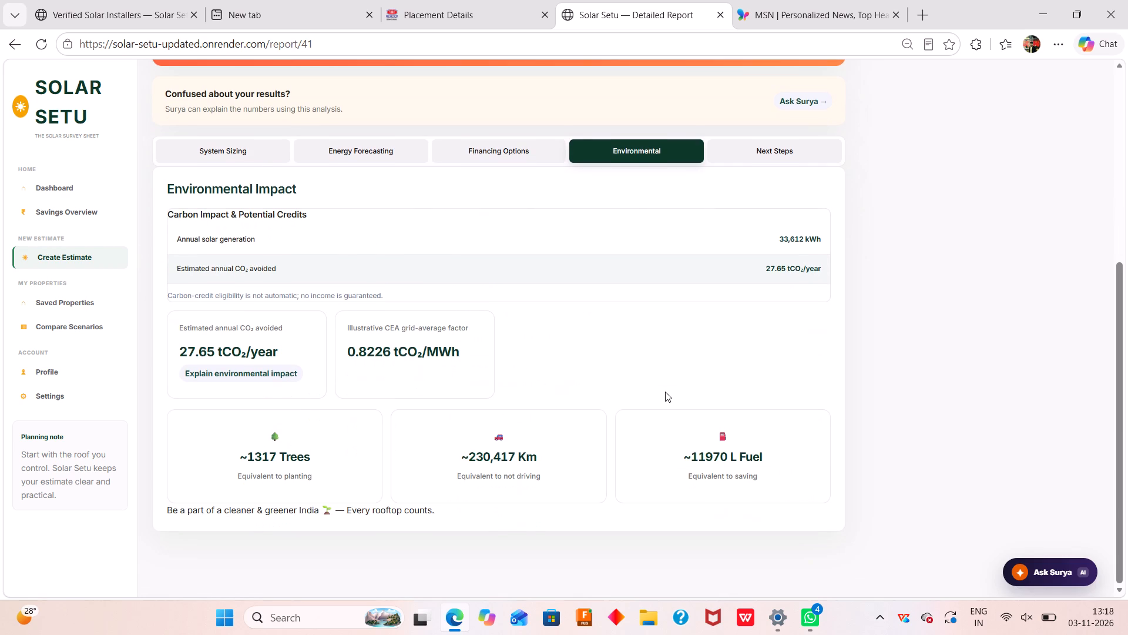
scroll(636, 406, down, 1)
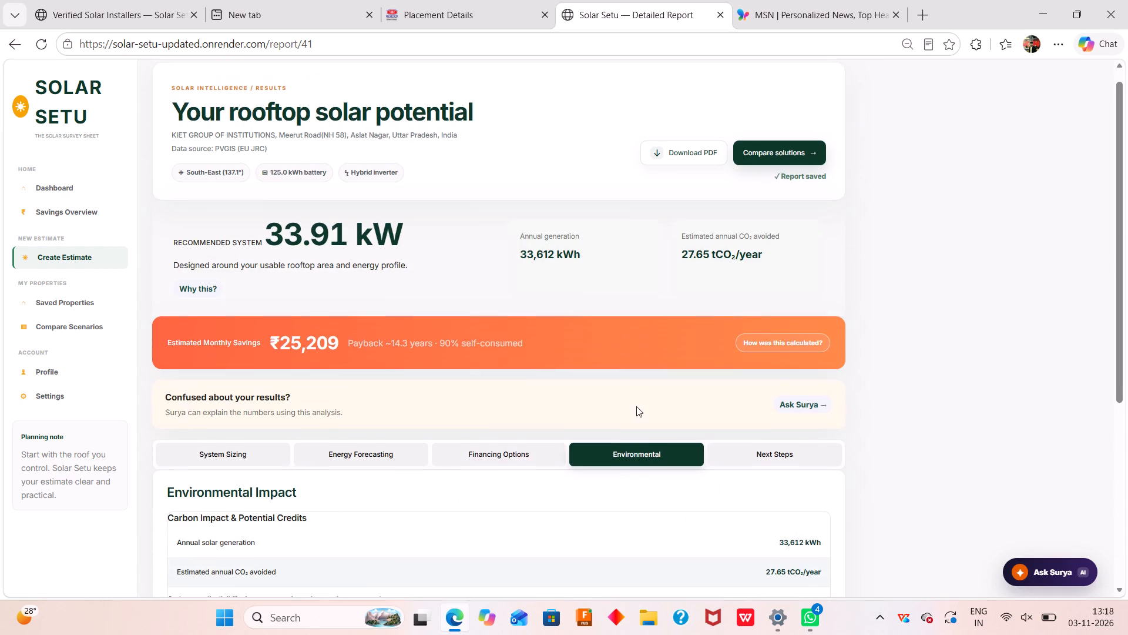
scroll(636, 406, down, 1)
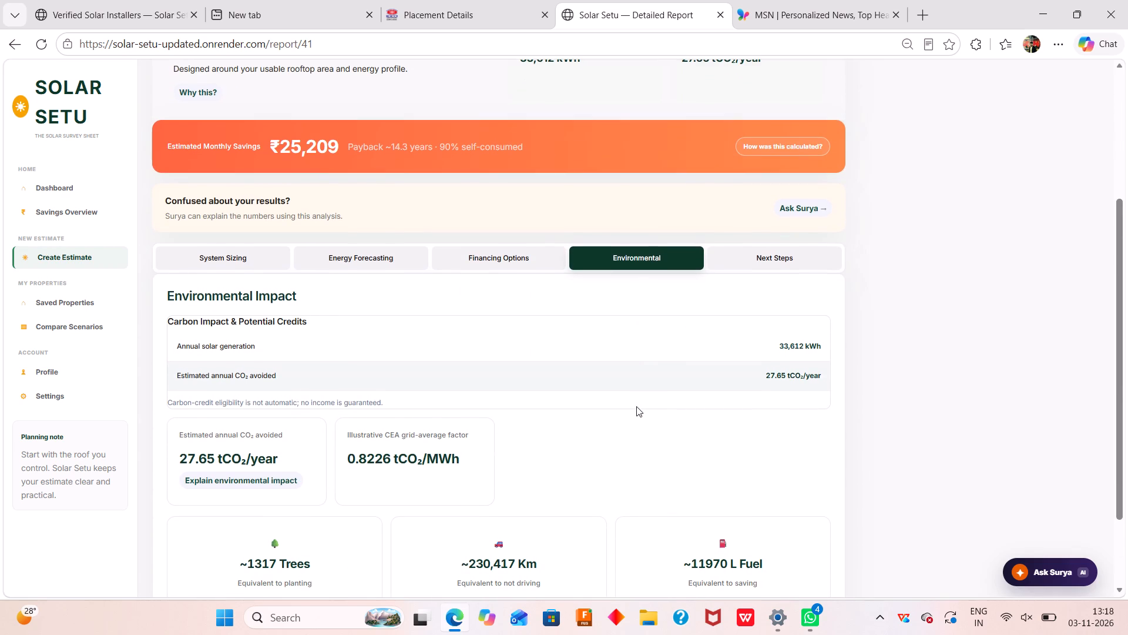
scroll(636, 406, down, 1)
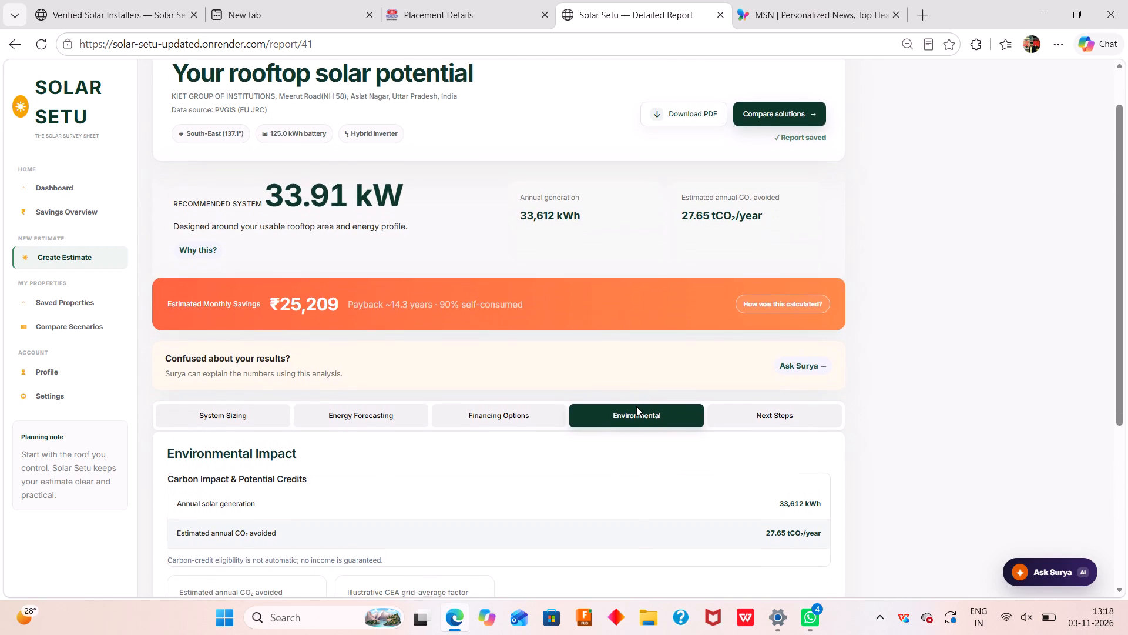
scroll(636, 406, down, 2)
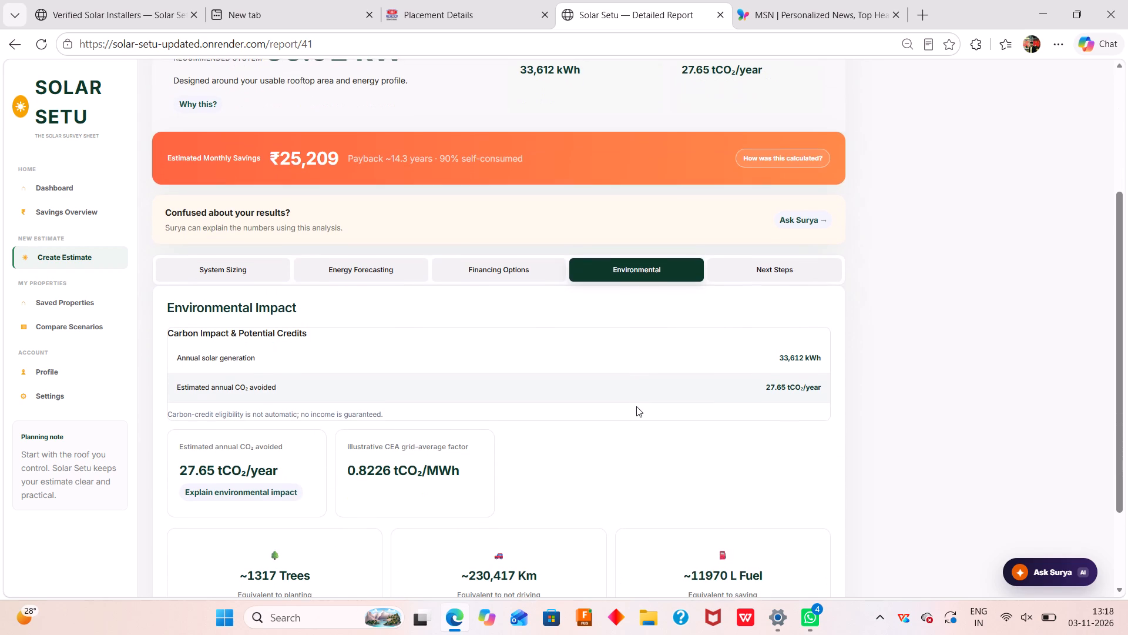
scroll(636, 406, down, 1)
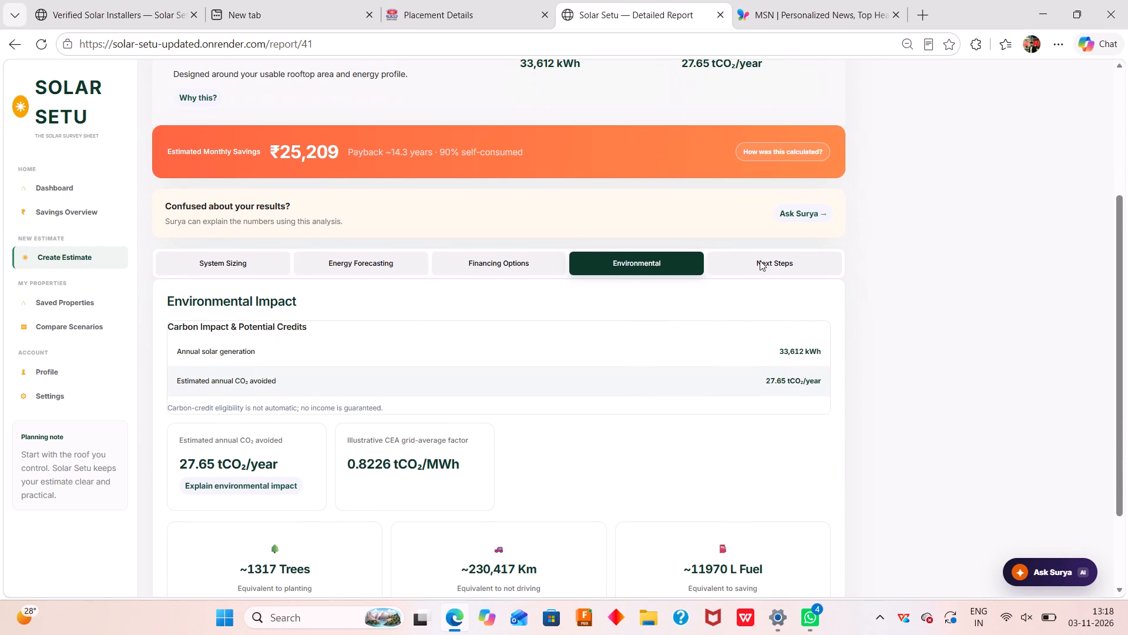
View the report's Next Steps section and read the recommended actions.
click(760, 261)
scroll(653, 394, down, 1)
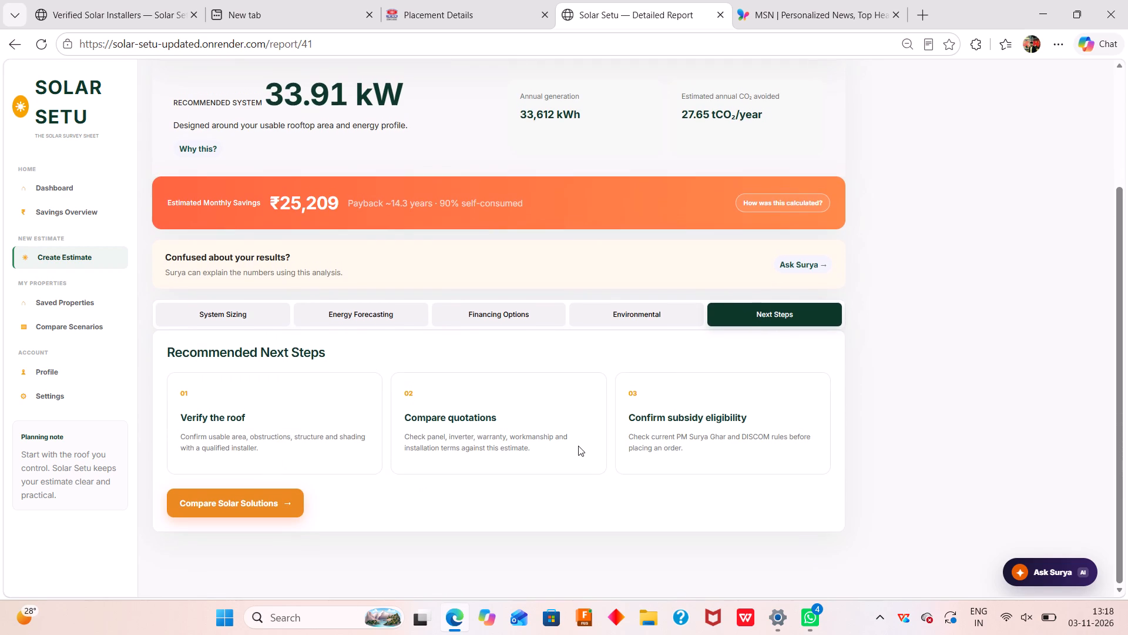
Open the Compare Solar Solutions page from the report and examine the ranked providers' planning estimates, ranking reasons and trade-offs.
click(270, 499)
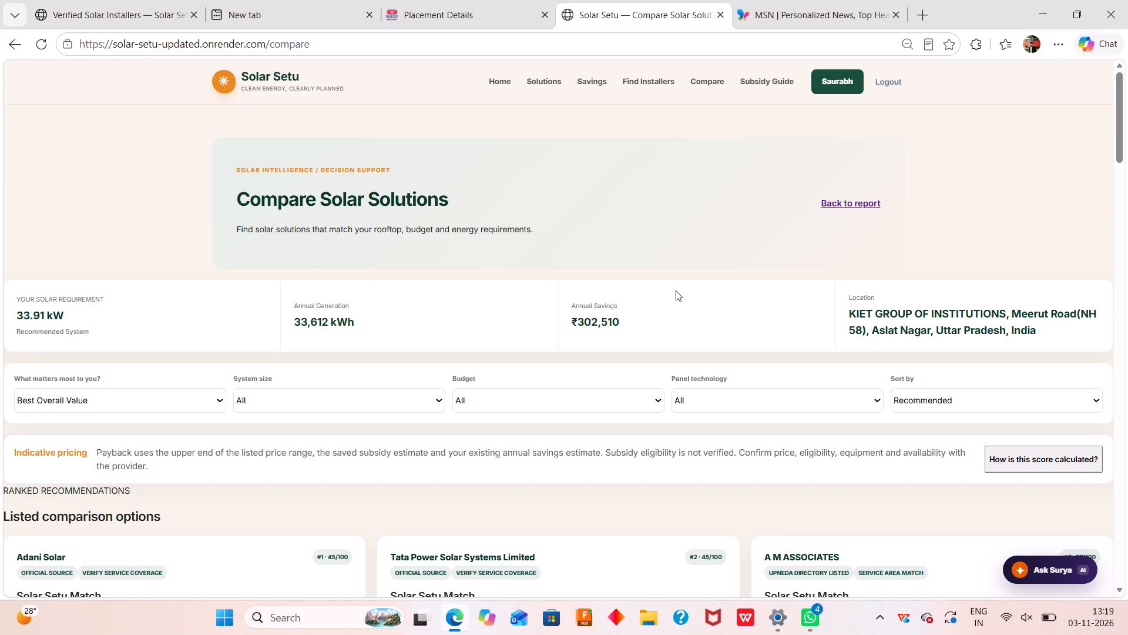
scroll(676, 290, down, 4)
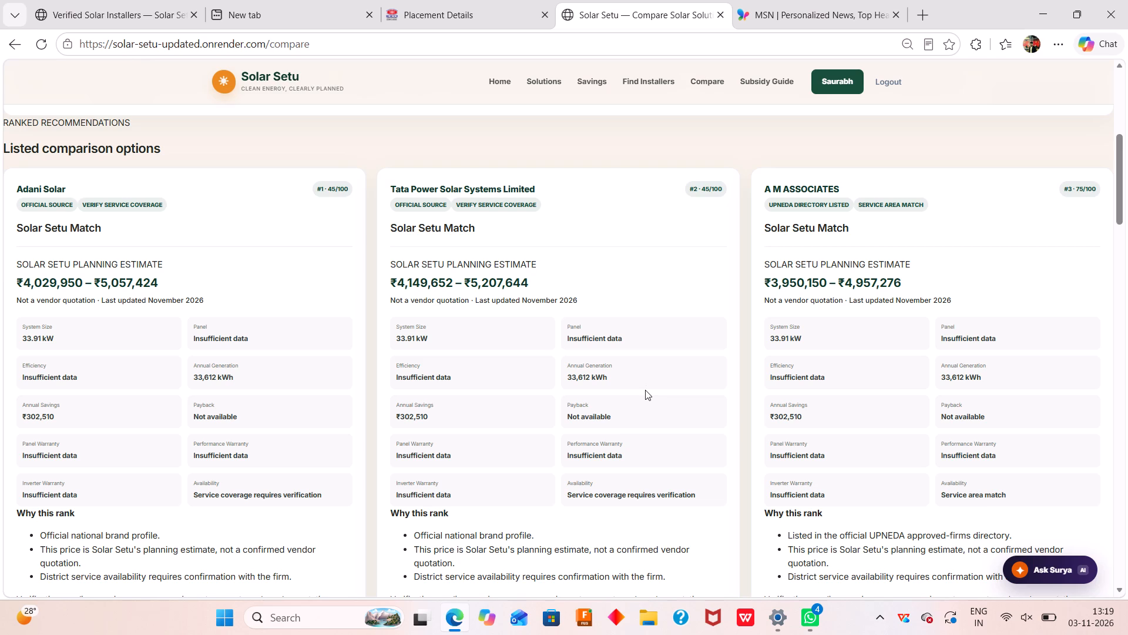
scroll(645, 390, down, 2)
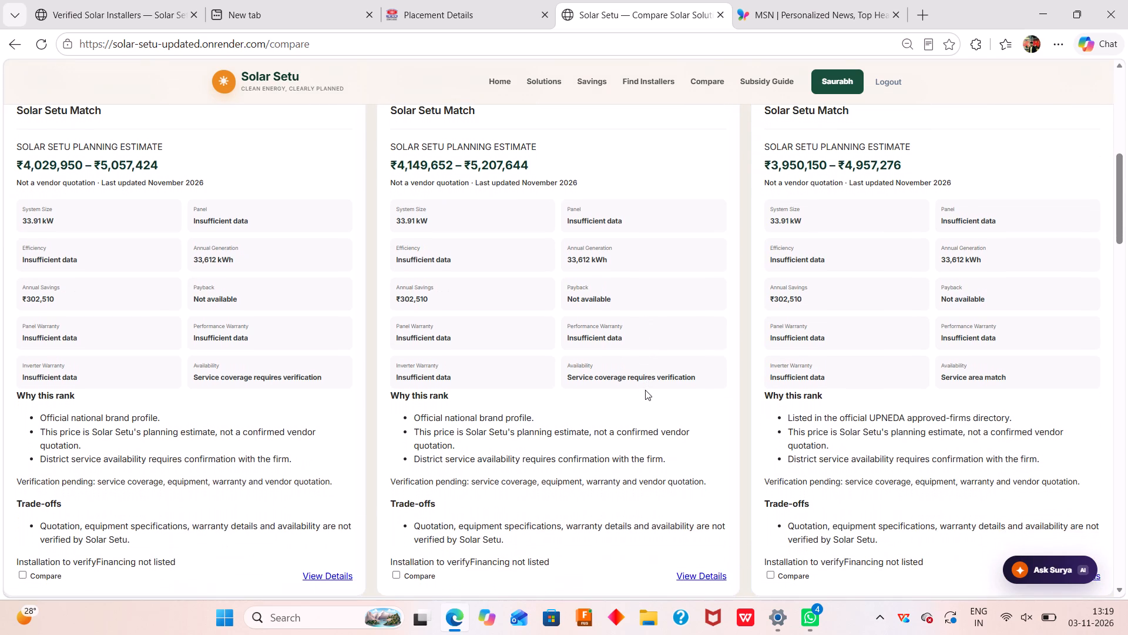
scroll(645, 390, up, 3)
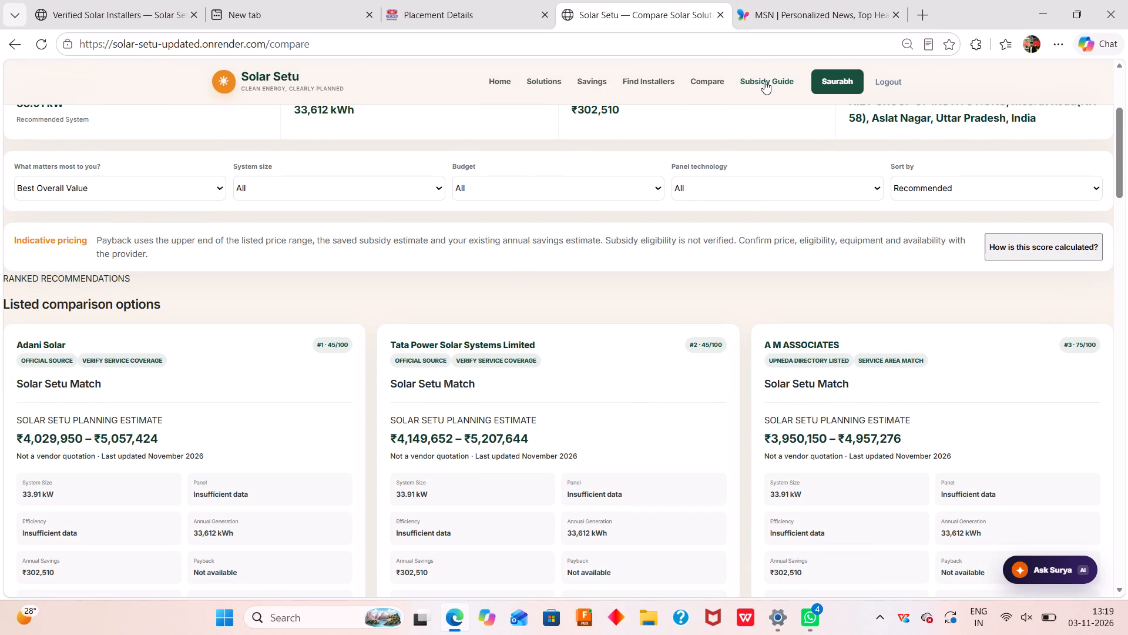
Open the PM Surya Ghar Subsidy Guide and examine its support amounts and indicative subsidy calculator.
click(764, 81)
scroll(610, 319, down, 1)
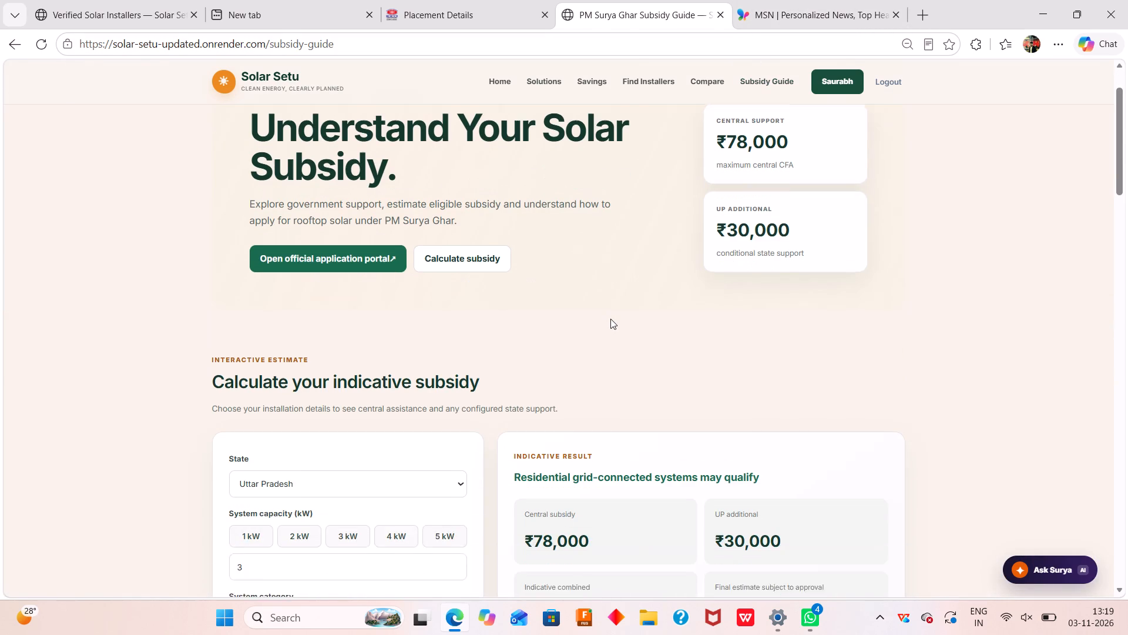
scroll(610, 319, down, 1)
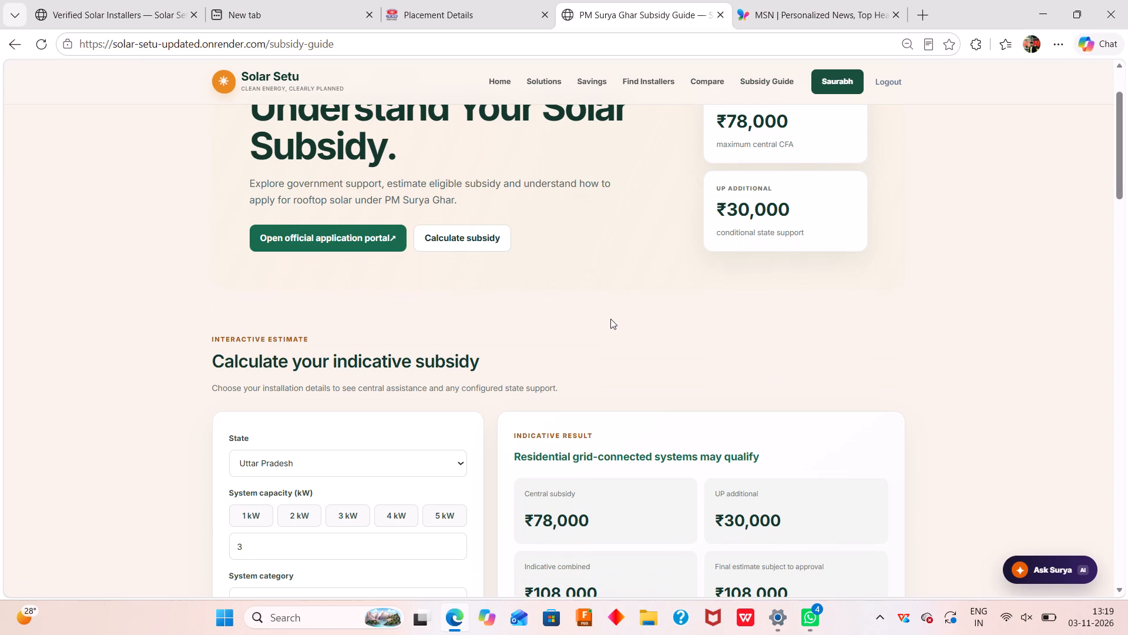
scroll(610, 319, down, 1)
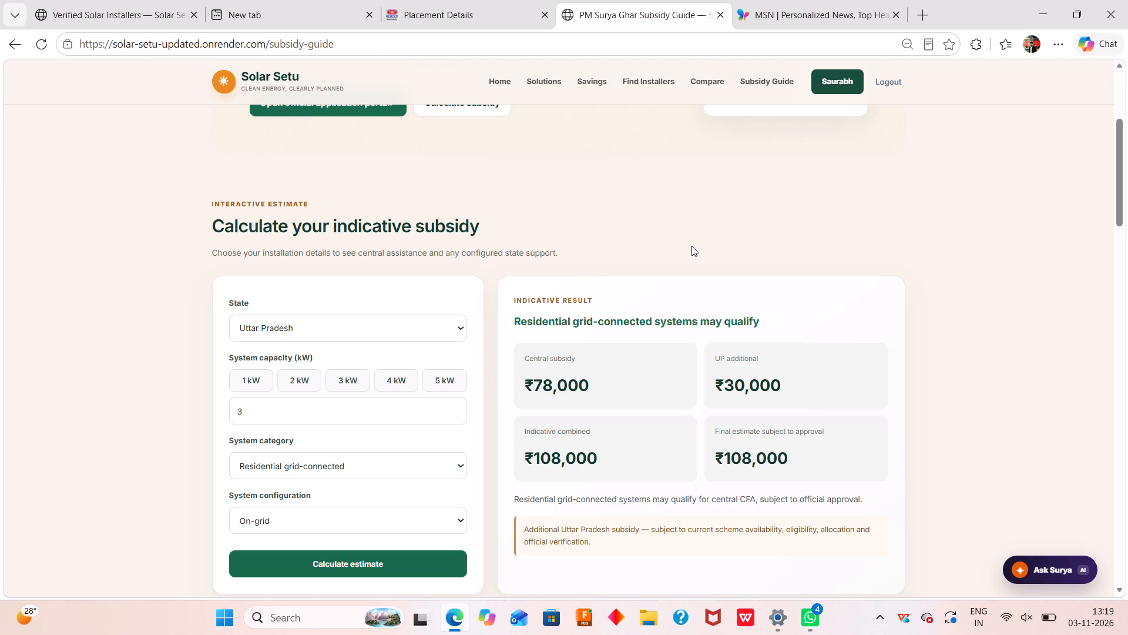
scroll(691, 246, down, 1)
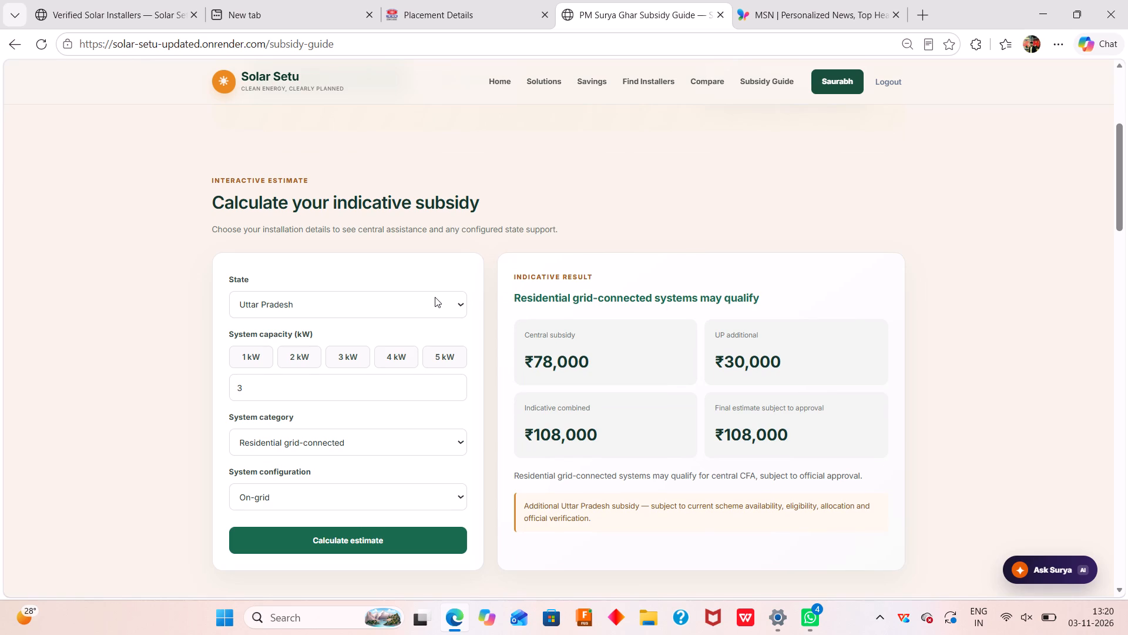
Calculate the indicative Uttar Pradesh subsidy for a 1 kW system and again for a 5 kW system.
click(249, 357)
click(356, 540)
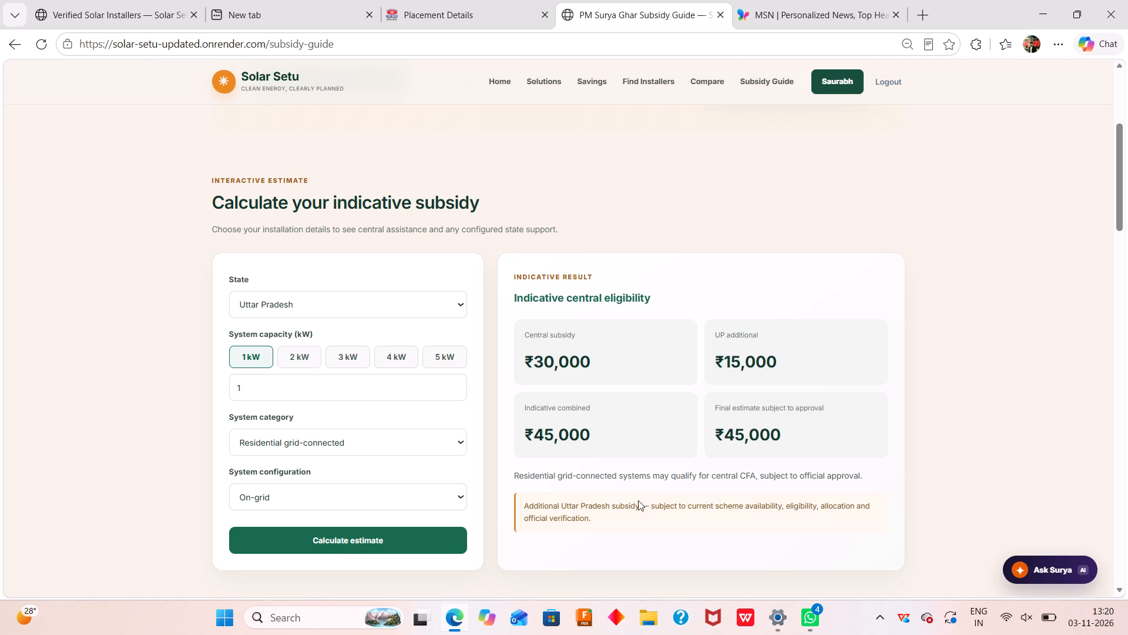
click(439, 362)
click(393, 534)
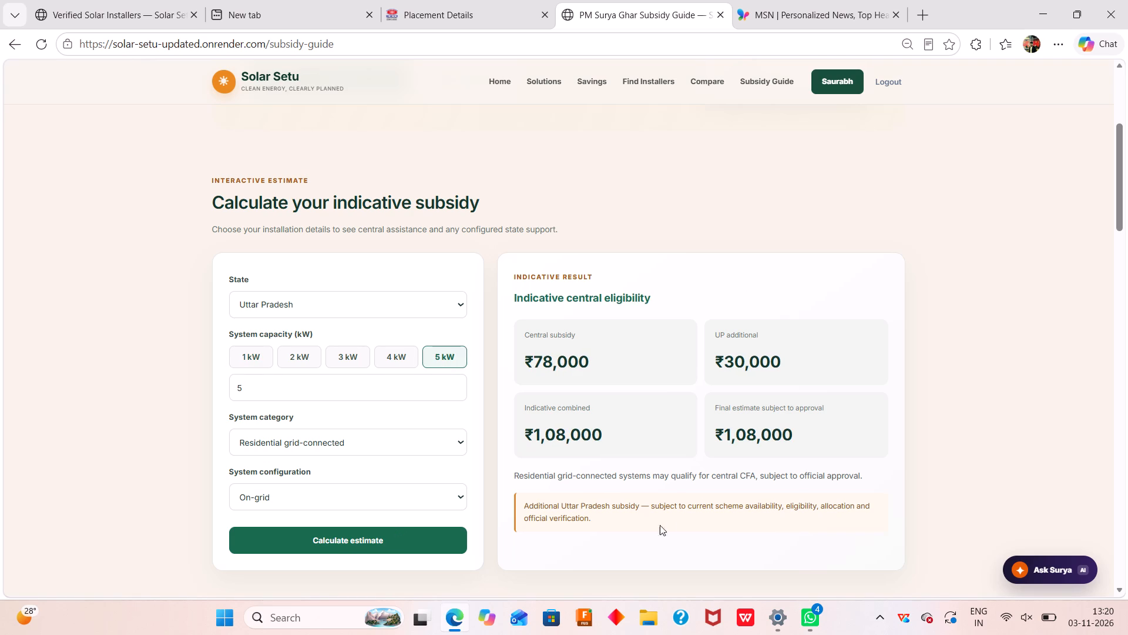
Examine the guide's subsidy rates table, eligibility criteria, required documents, application steps and official government resources.
scroll(661, 419, down, 4)
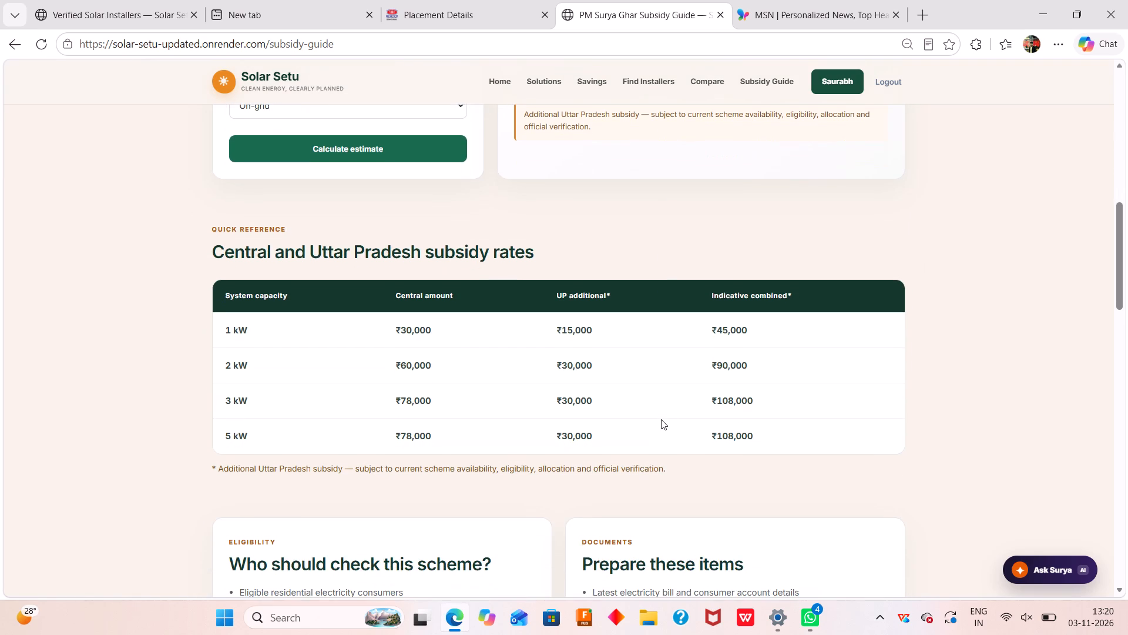
scroll(661, 419, down, 3)
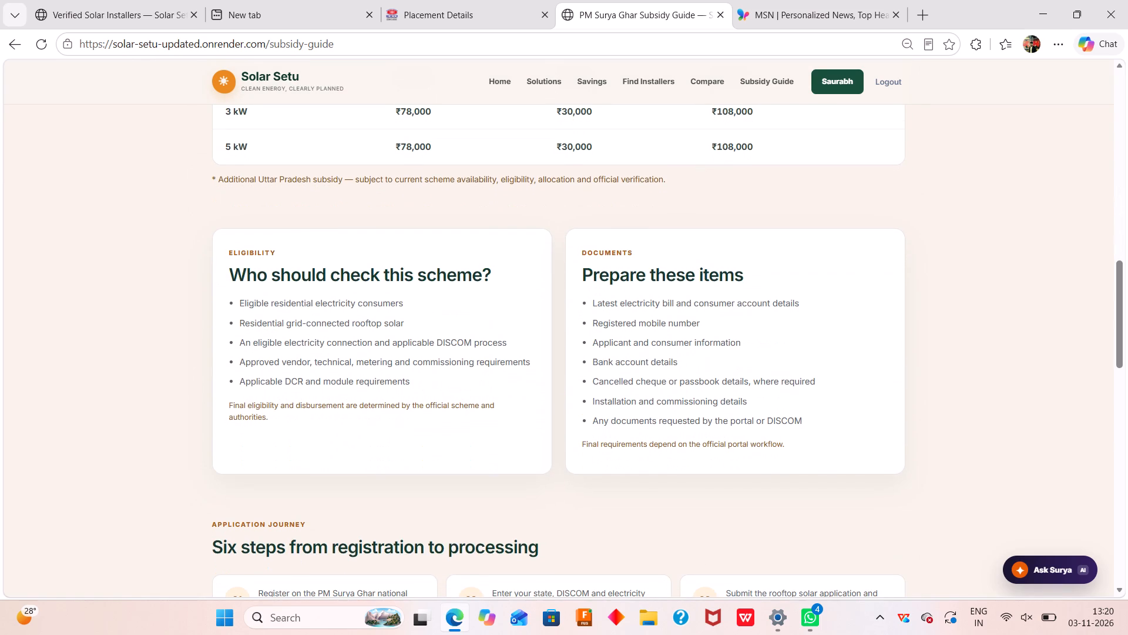
scroll(661, 419, down, 3)
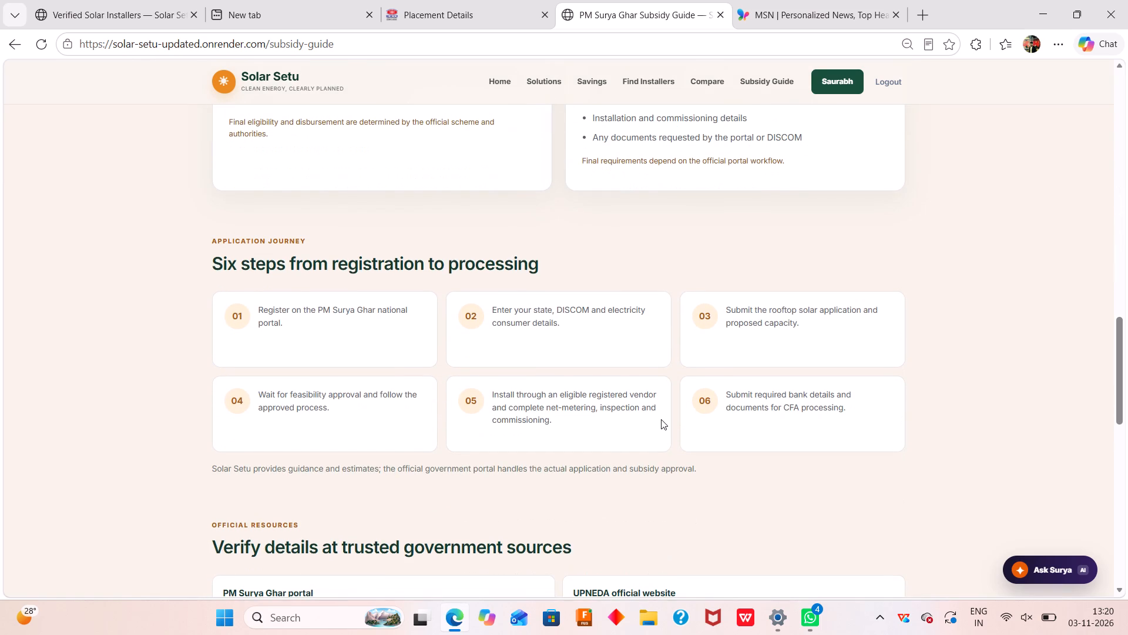
scroll(661, 419, down, 1)
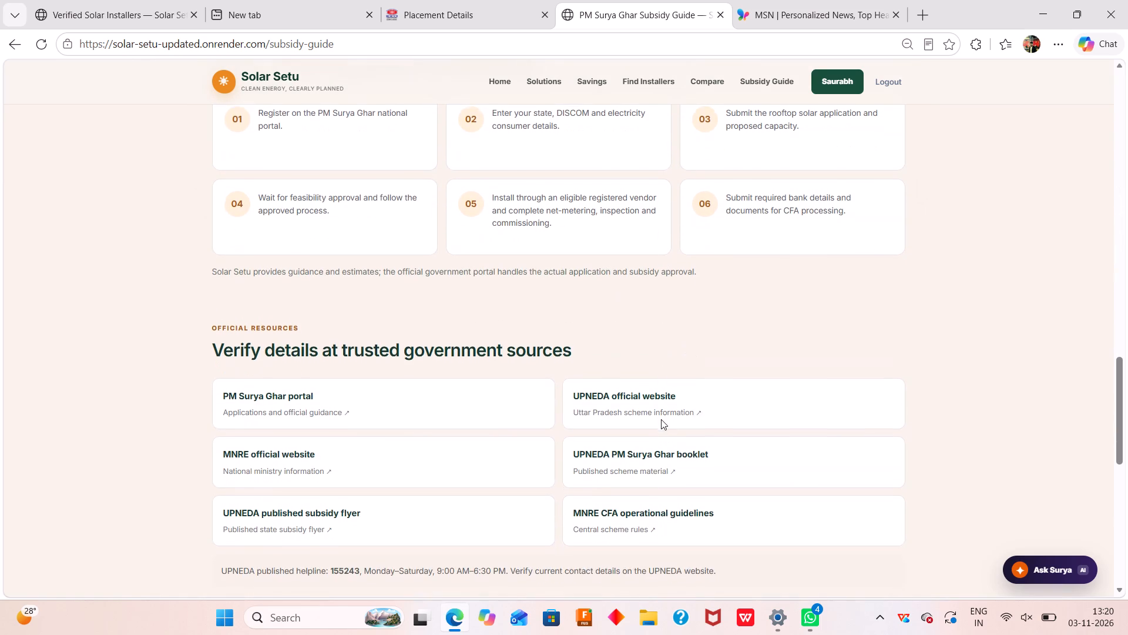
scroll(661, 419, down, 2)
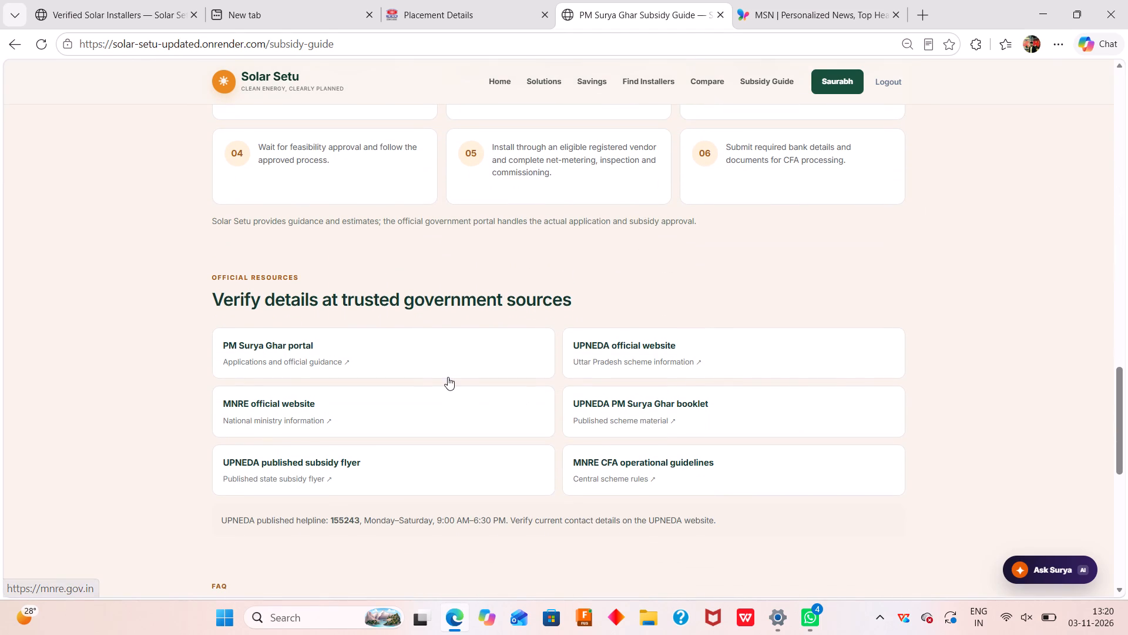
Open the PM Surya Ghar portal from the official resources and return to the subsidy guide.
click(444, 364)
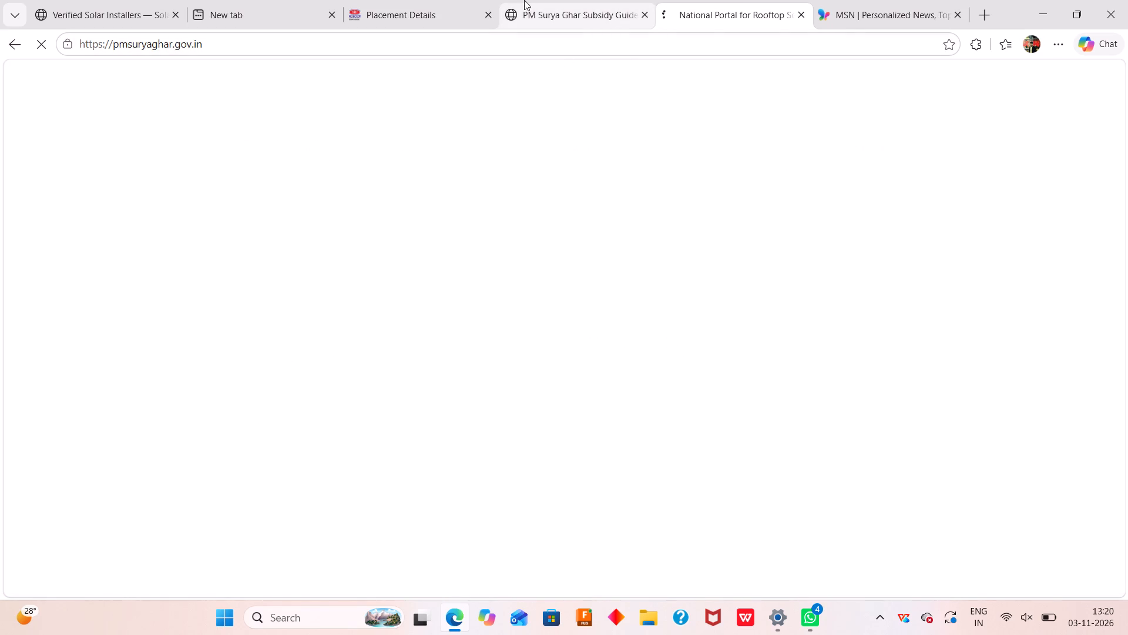
click(610, 14)
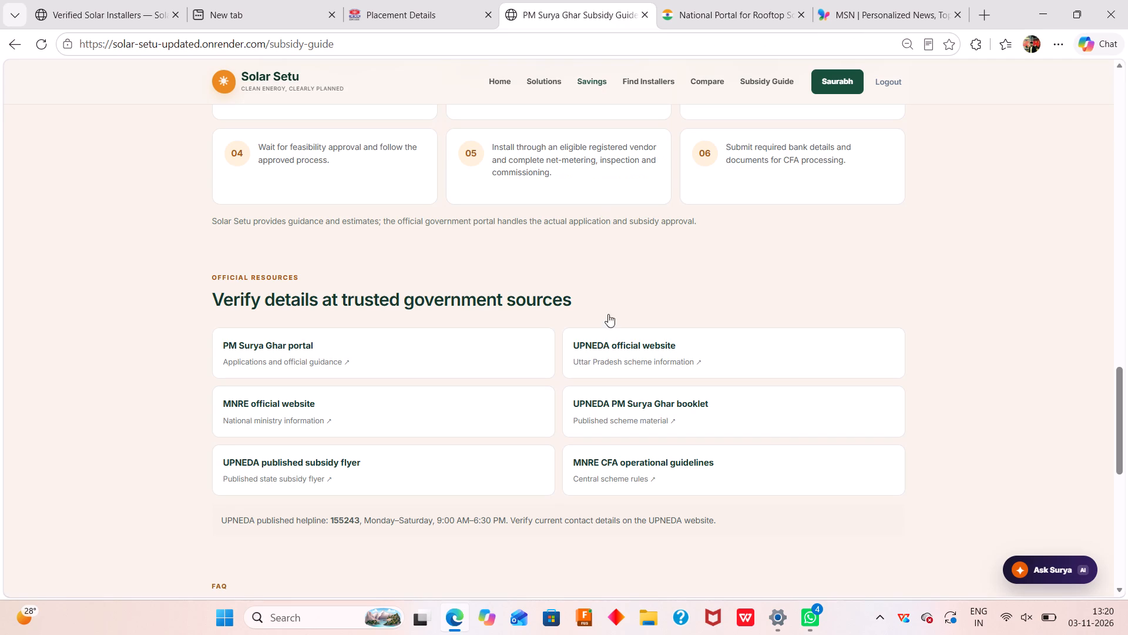
Open the Find a Solar Installer directory of UPNEDA approved firms.
scroll(609, 332, up, 6)
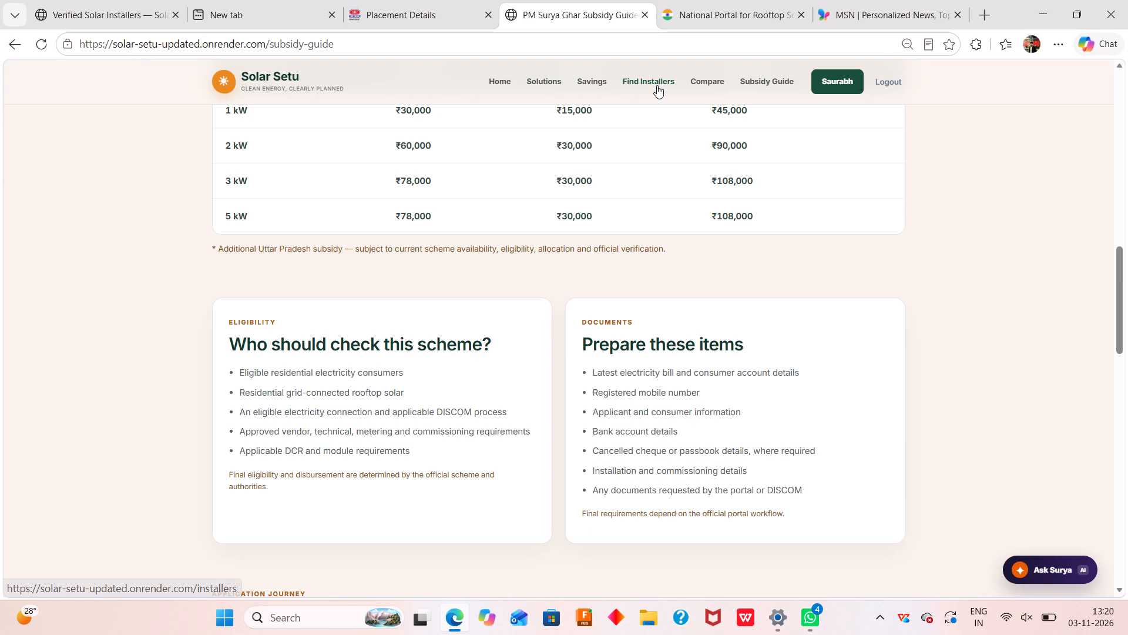
click(657, 85)
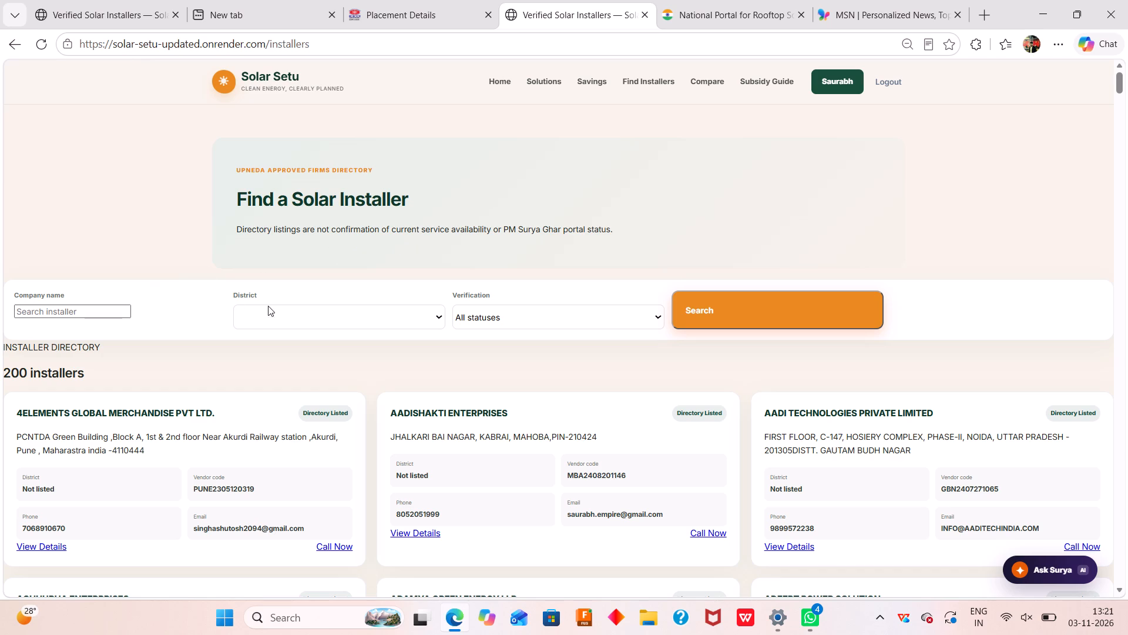
Search the installer directory for firms in the Agra district and look through the listed companies' contact details.
click(304, 313)
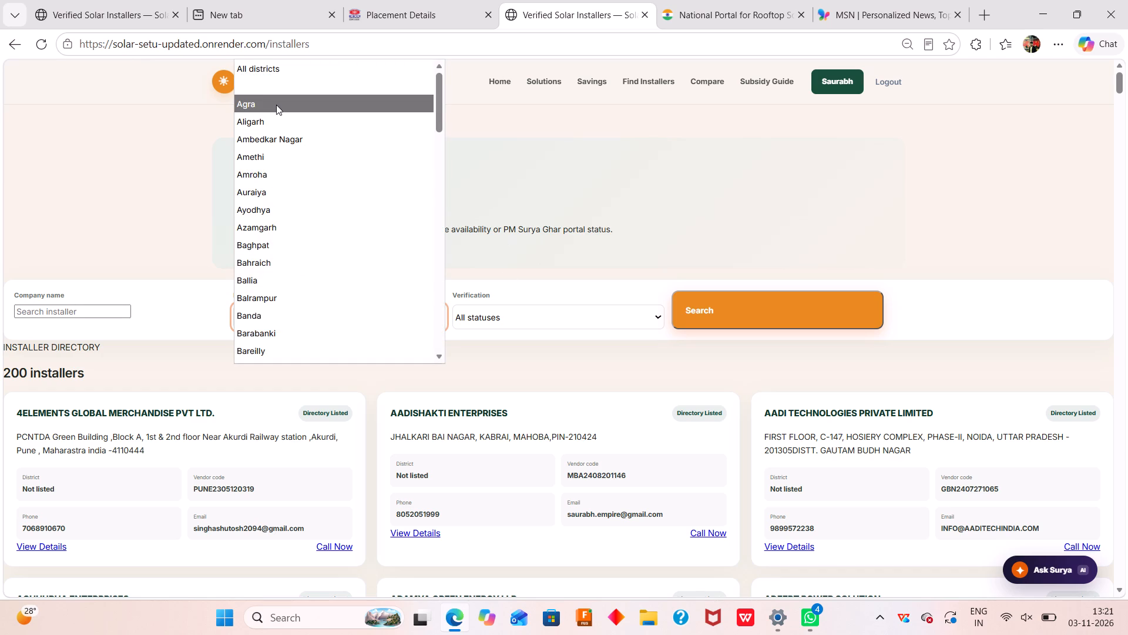
click(274, 103)
click(720, 309)
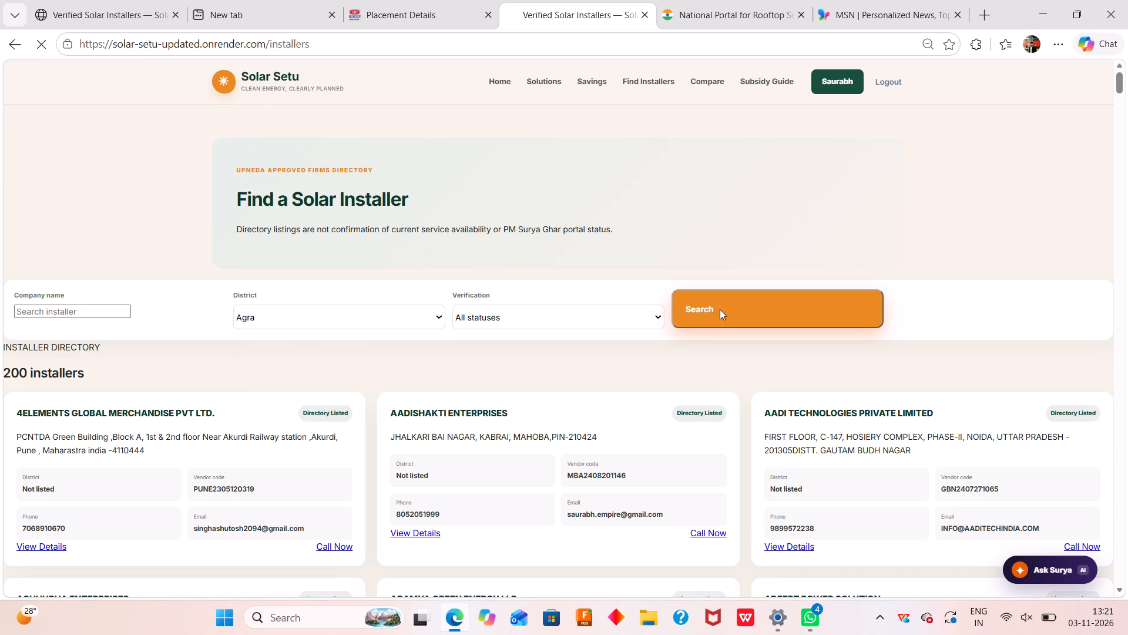
scroll(503, 382, down, 6)
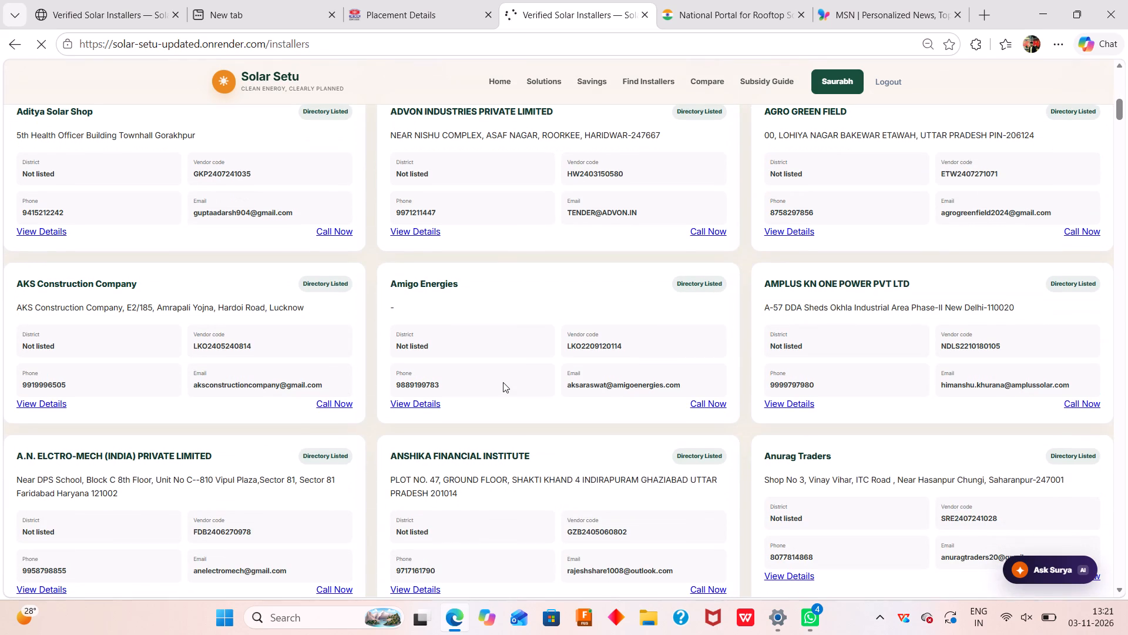
scroll(508, 458, down, 1)
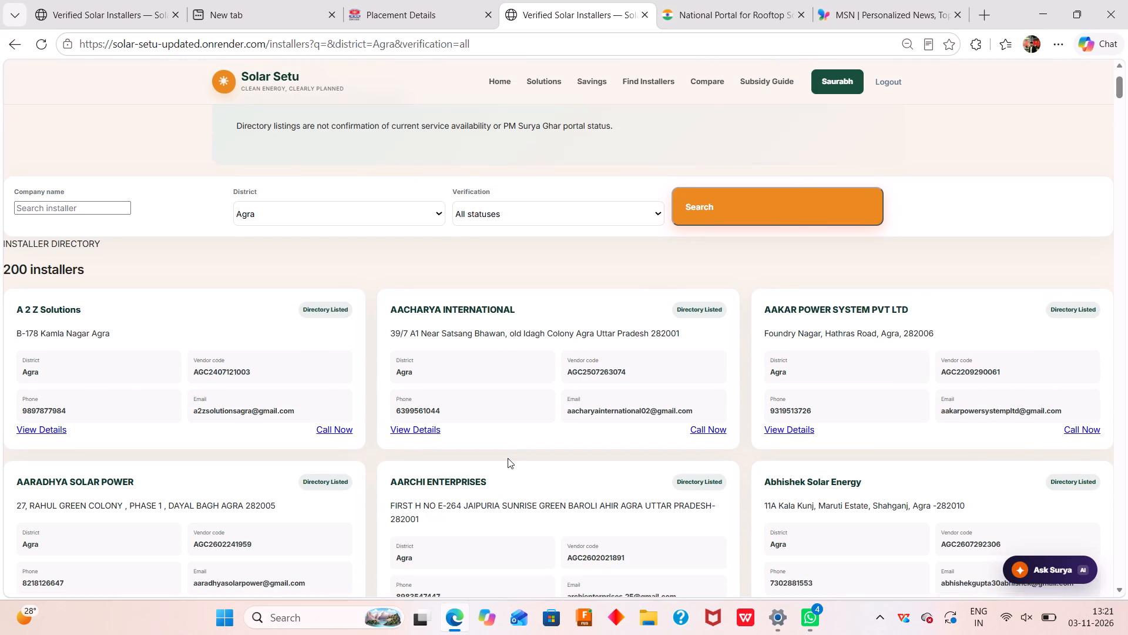
scroll(508, 458, down, 1)
scroll(508, 458, up, 1)
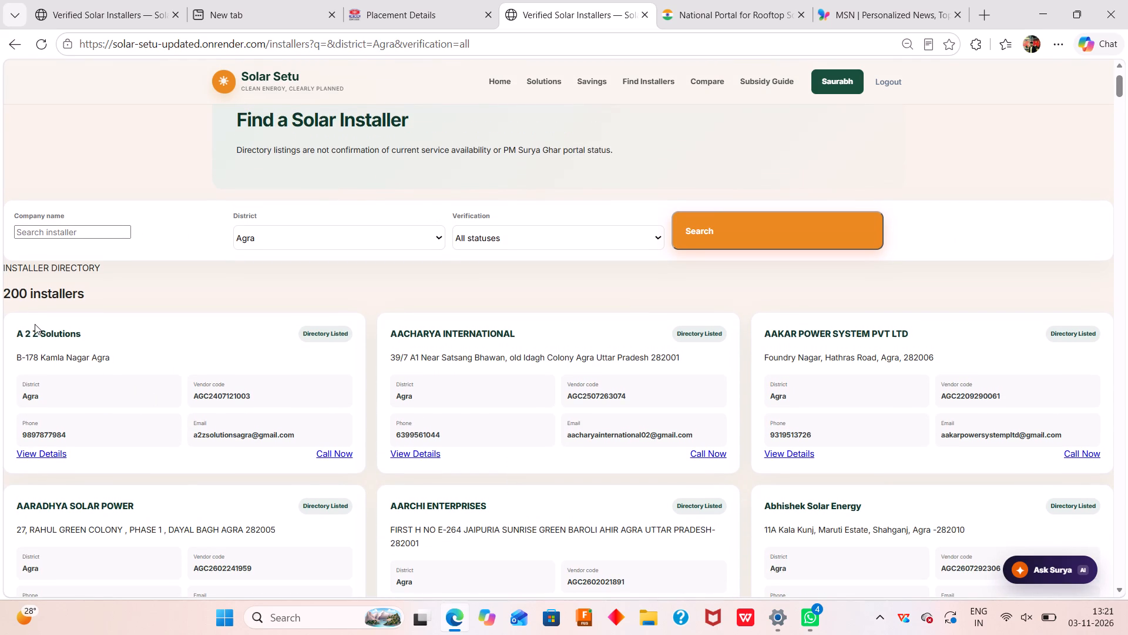
scroll(211, 427, down, 2)
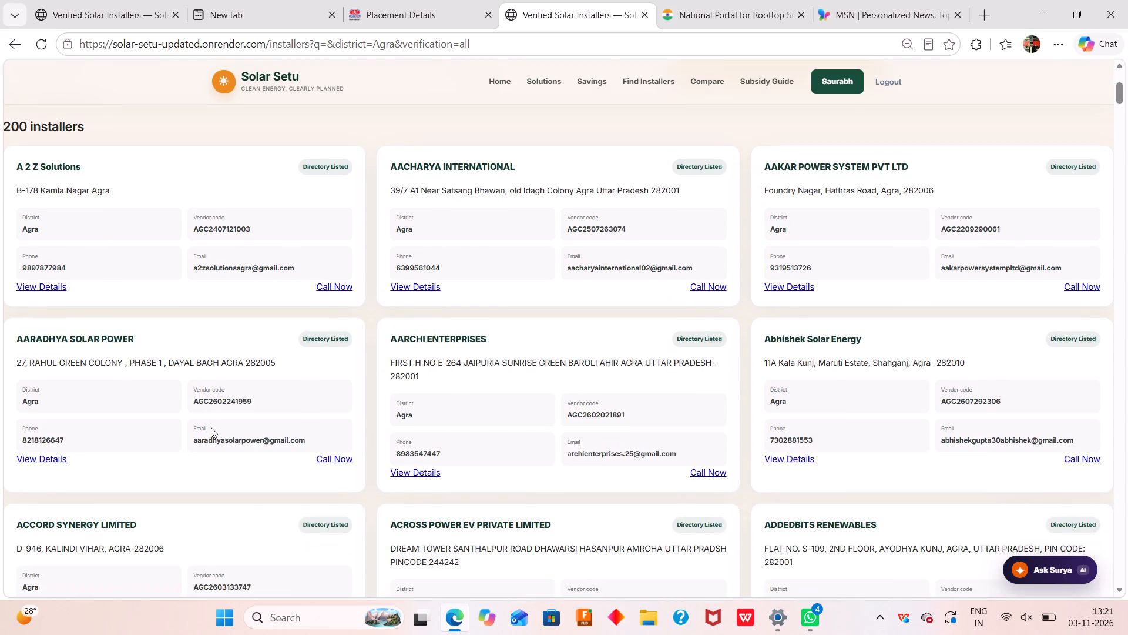
scroll(211, 427, down, 7)
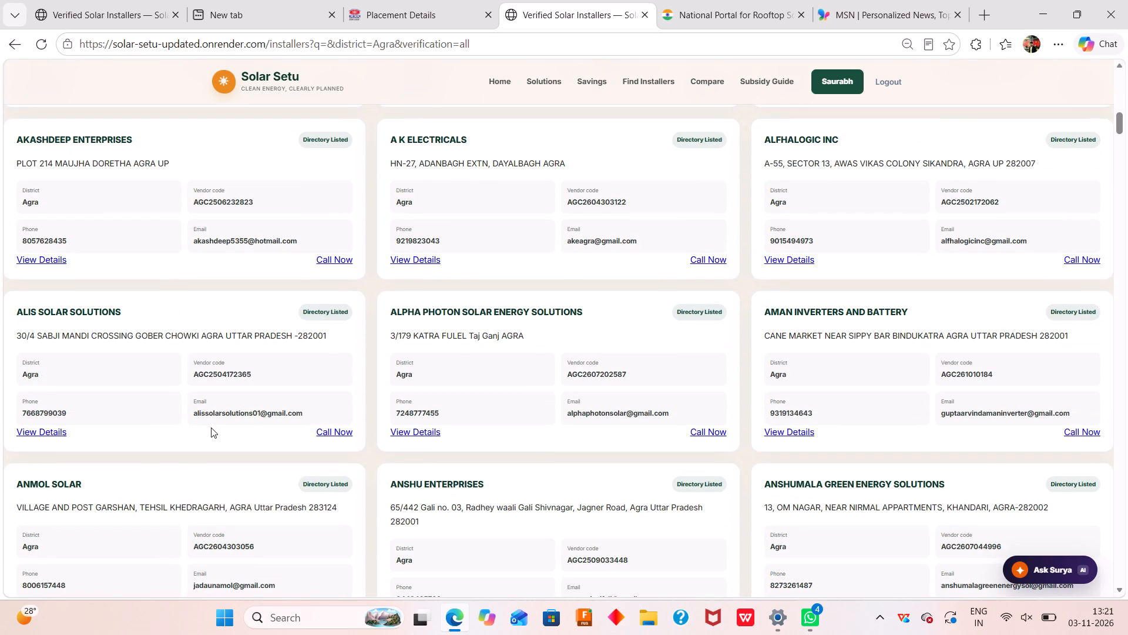
scroll(505, 399, up, 6)
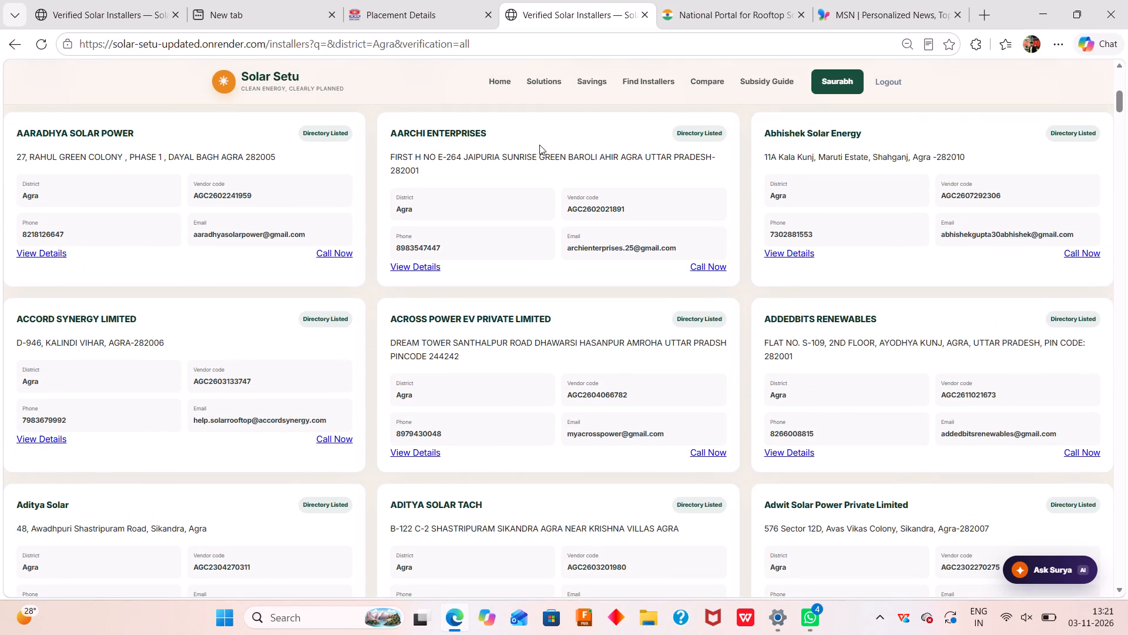
Return to the Solar Setu home page and look through it down to the footer.
click(497, 82)
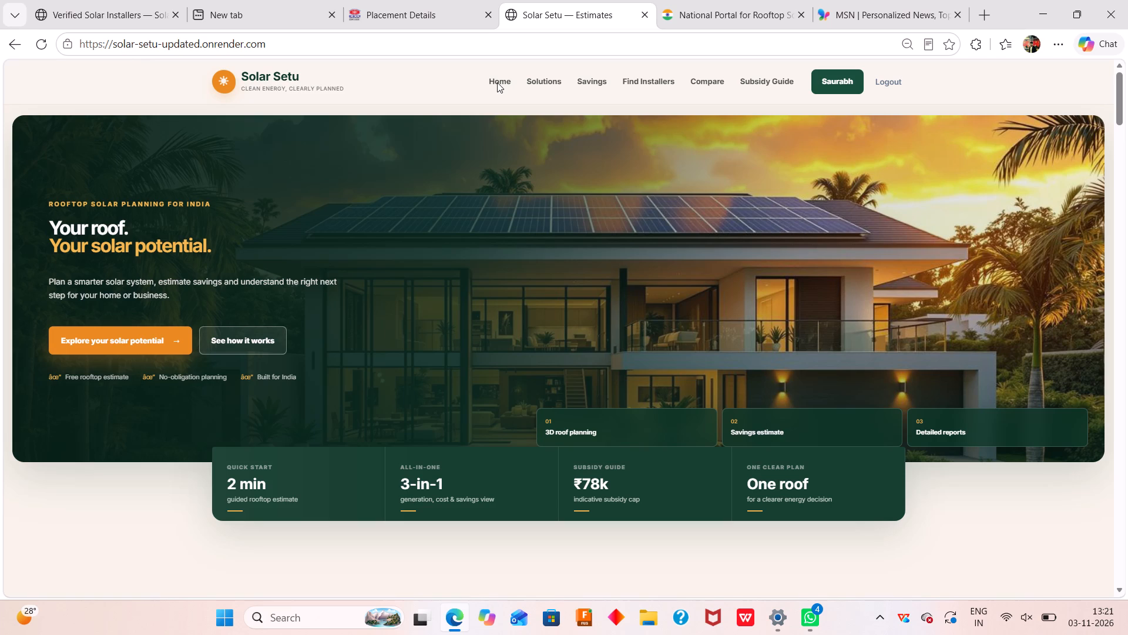
scroll(562, 262, down, 16)
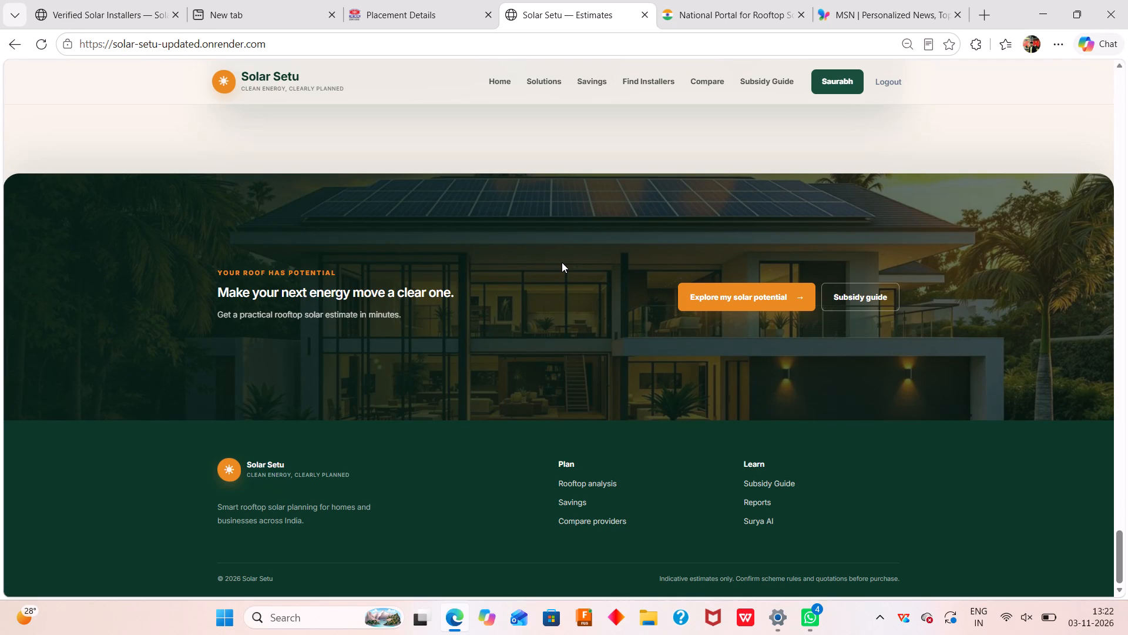
Reopen the Subsidy Guide and review its introduction and indicative subsidy calculator.
click(758, 79)
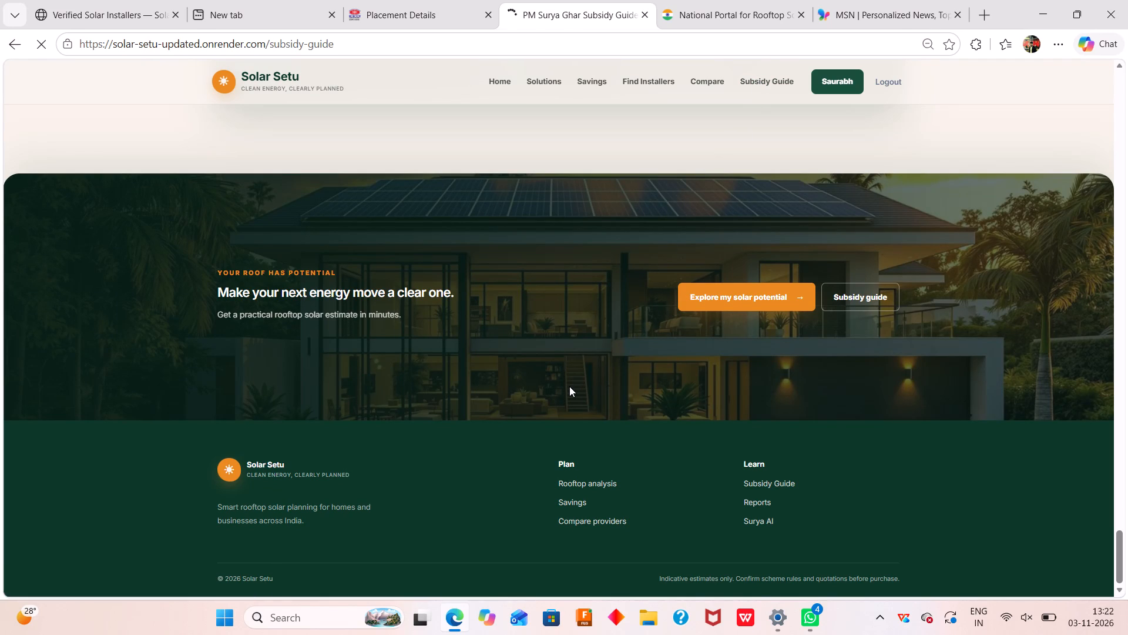
scroll(468, 443, down, 5)
scroll(468, 443, up, 1)
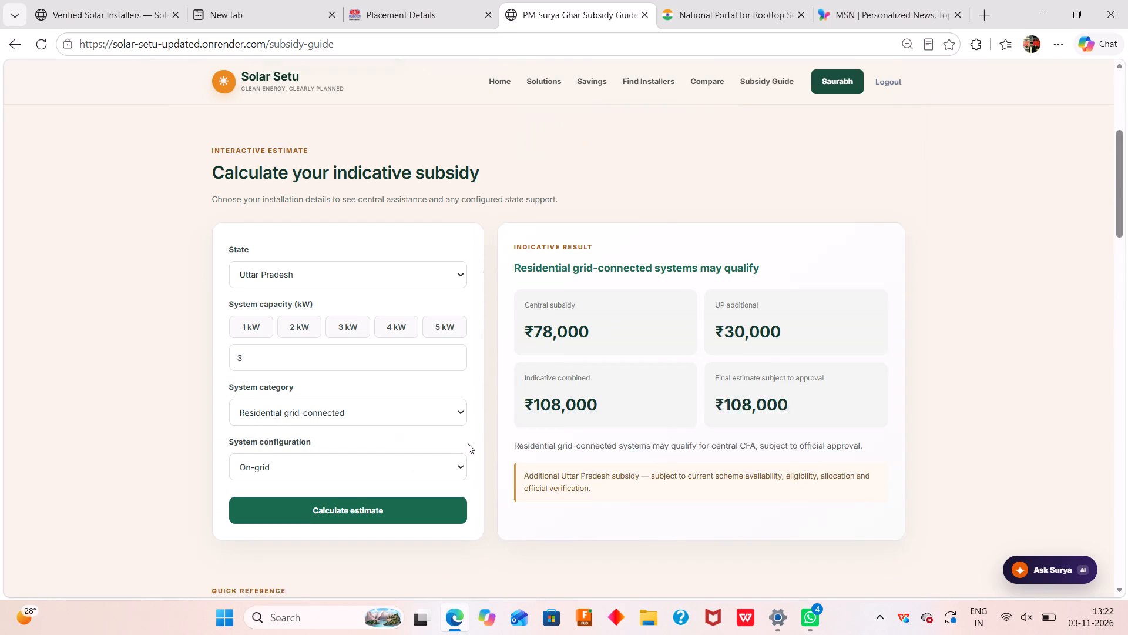
scroll(468, 443, up, 1)
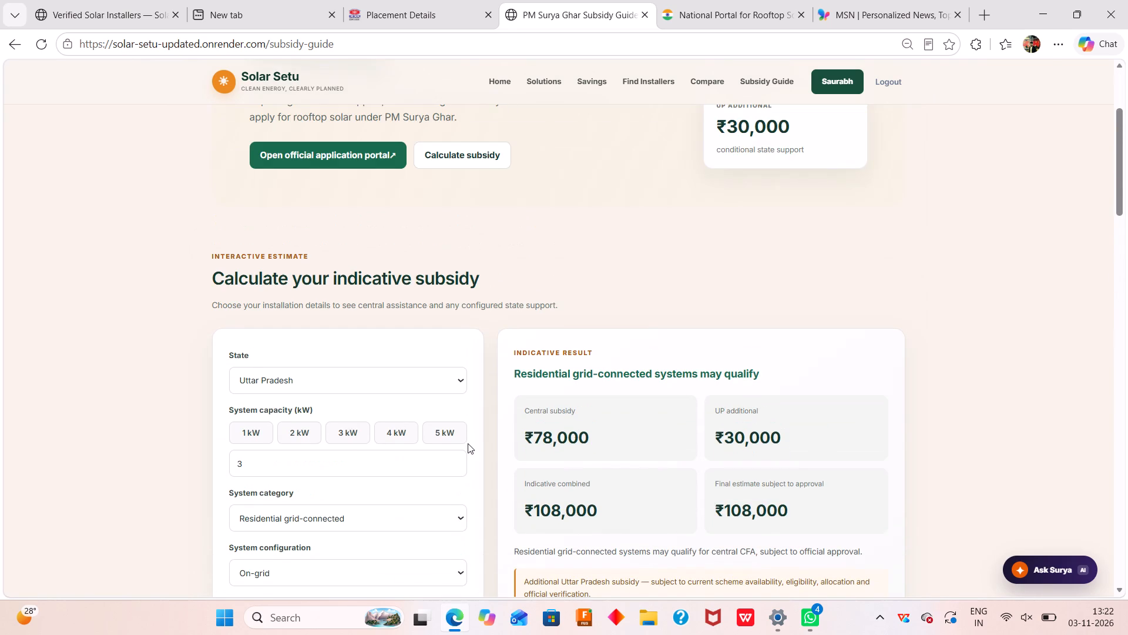
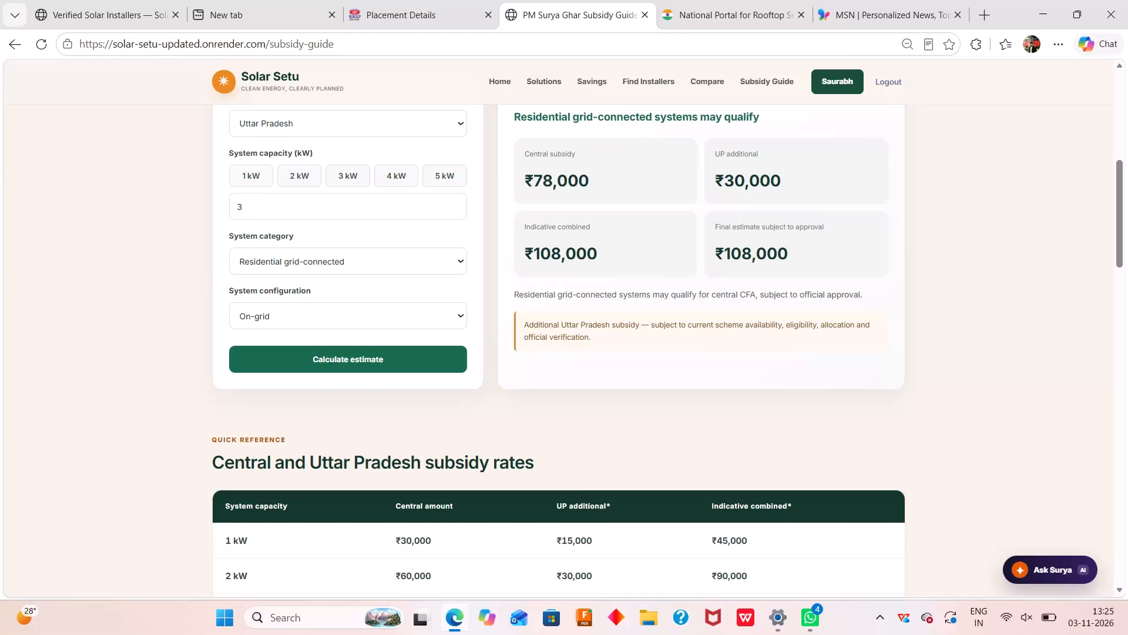
Open the provider comparison and review Adani Solar's details page, including its company overview and quotation request form.
click(706, 85)
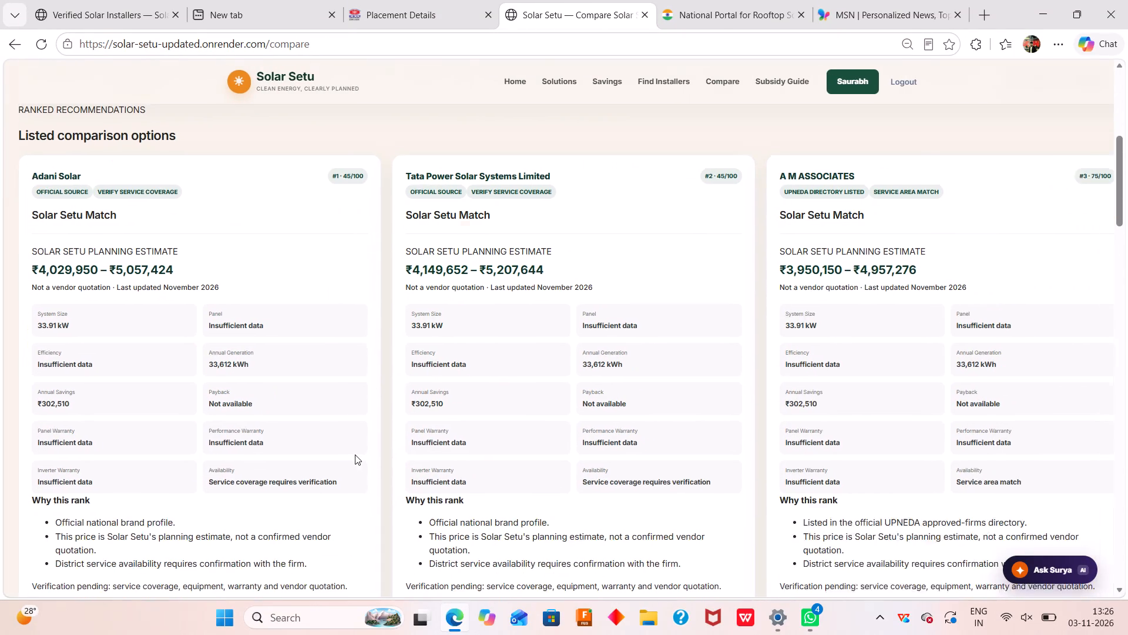
click(318, 544)
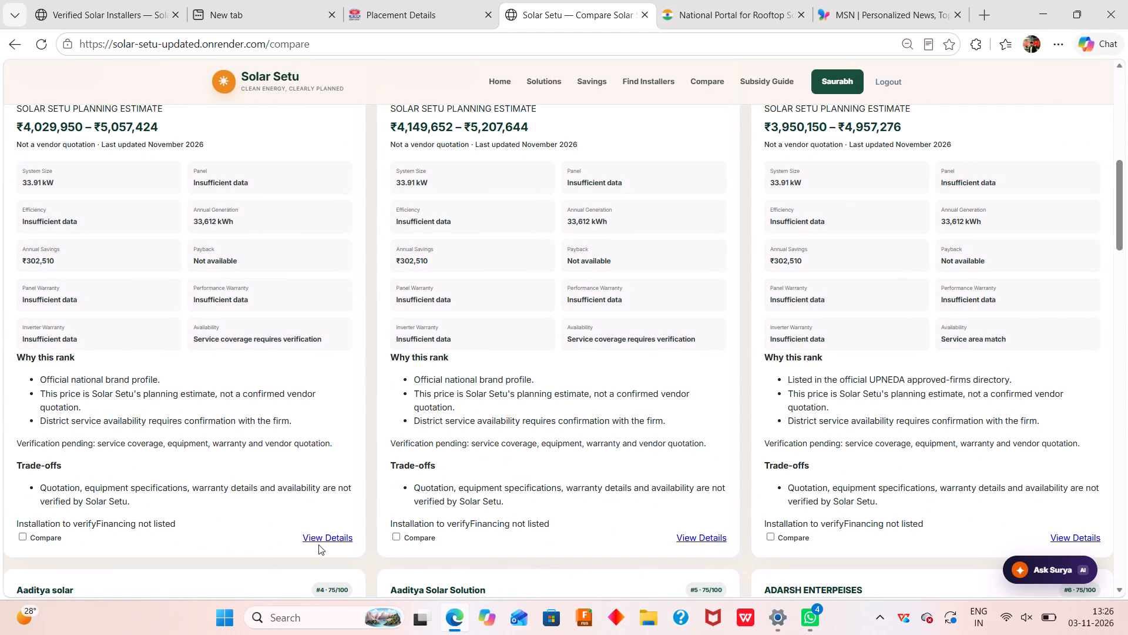
click(321, 540)
scroll(348, 522, down, 1)
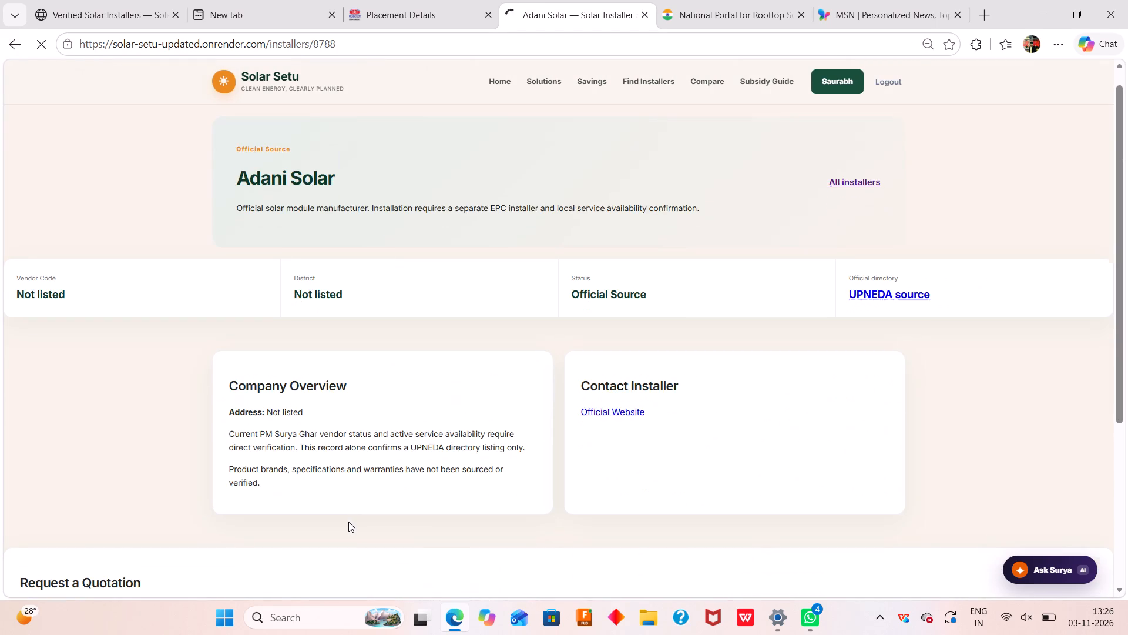
scroll(348, 522, down, 2)
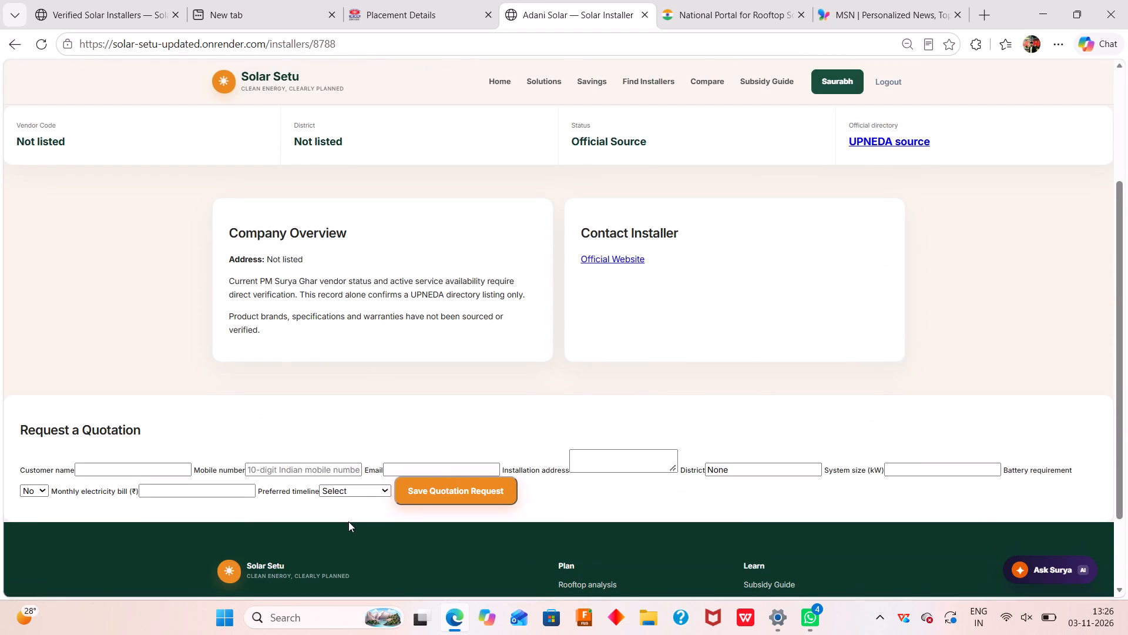
scroll(348, 522, down, 1)
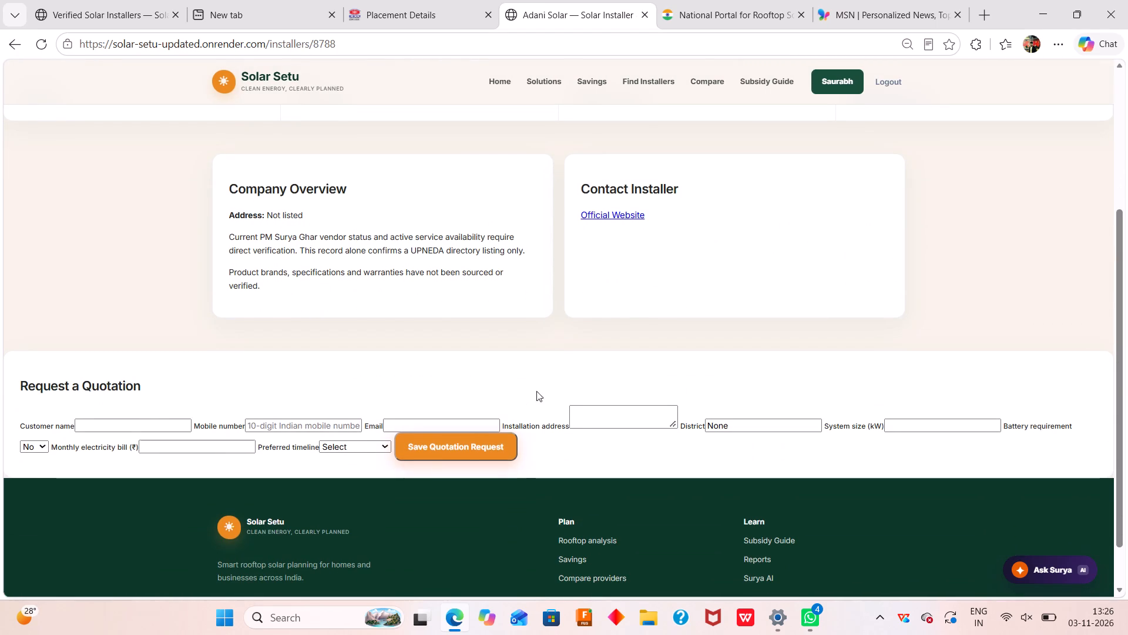
scroll(550, 384, up, 5)
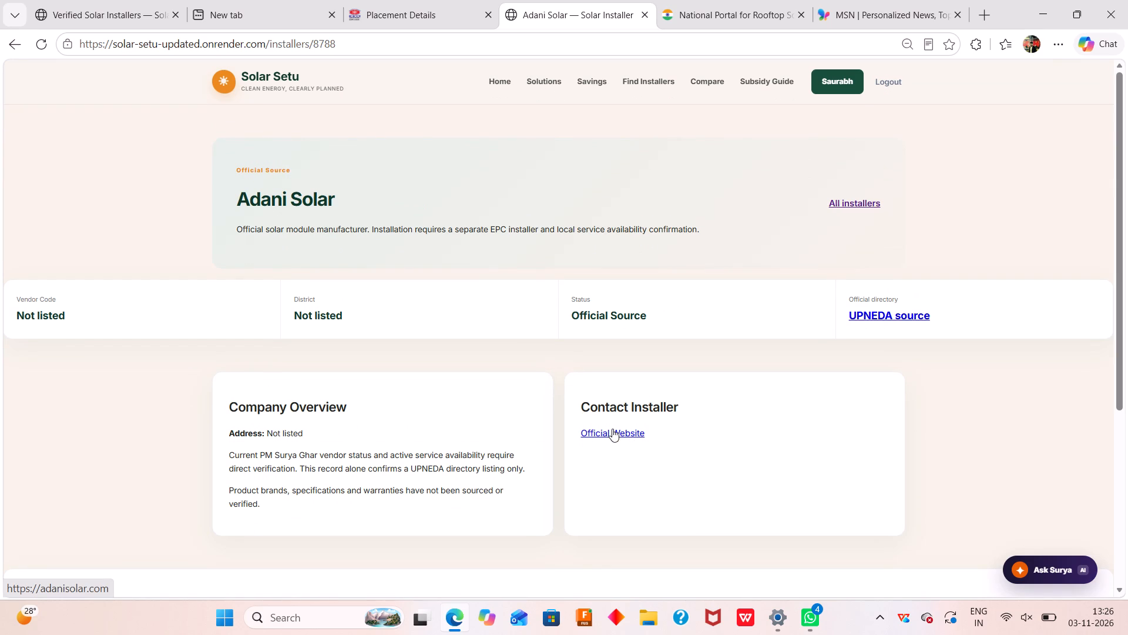
Open Adani Solar's official website from its installer page, keep only one tab of it, and return to Solar Setu.
click(612, 429)
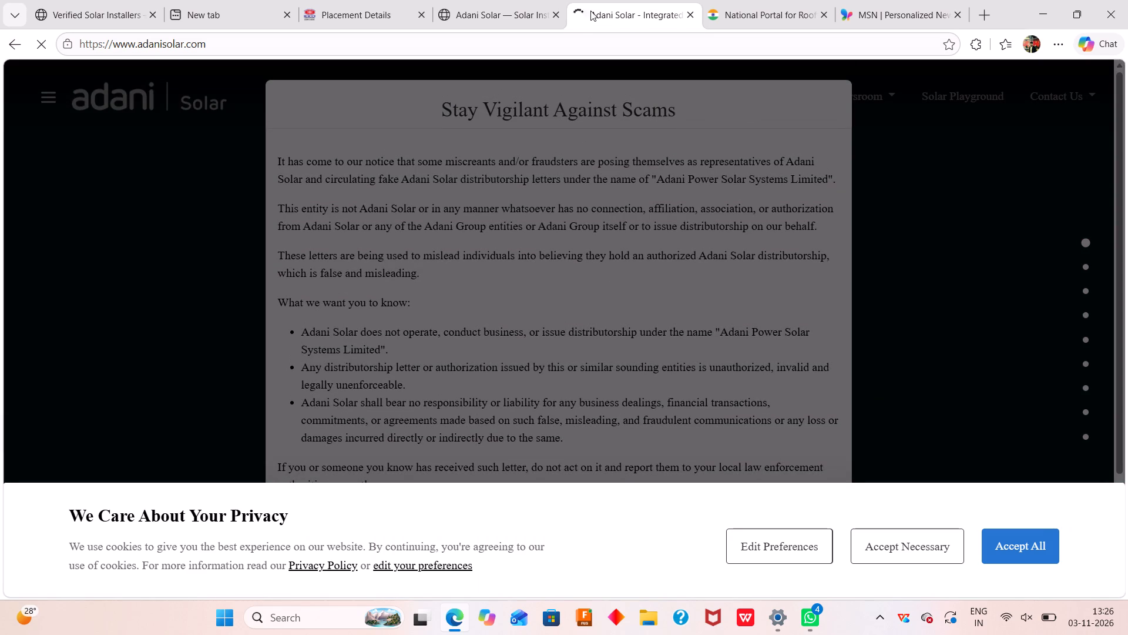
click(505, 0)
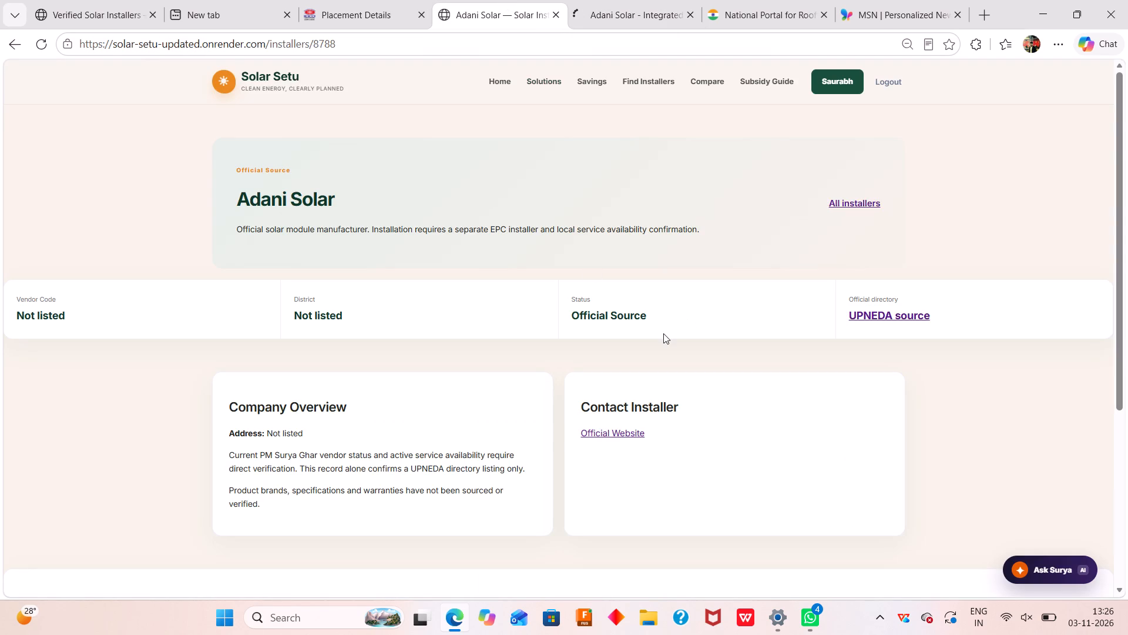
click(633, 435)
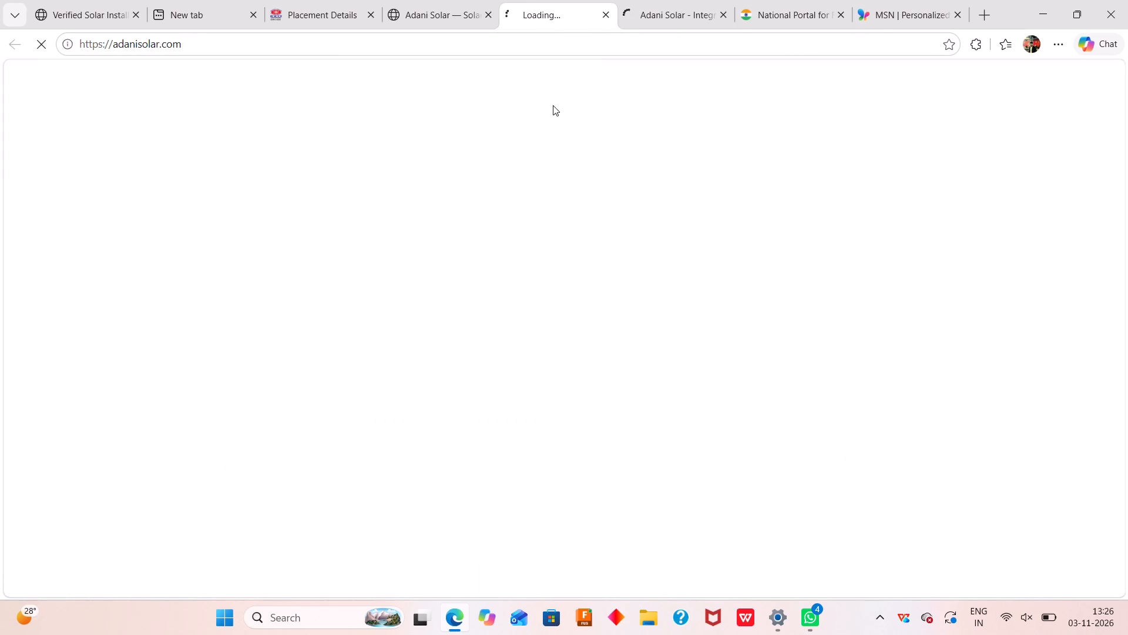
click(726, 14)
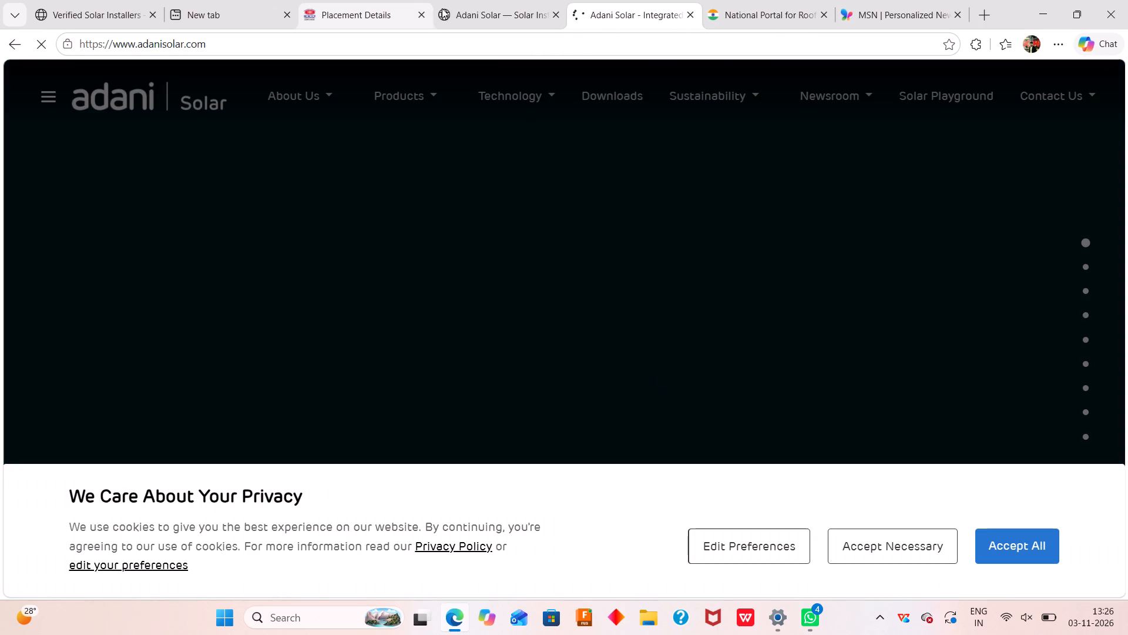
click(501, 5)
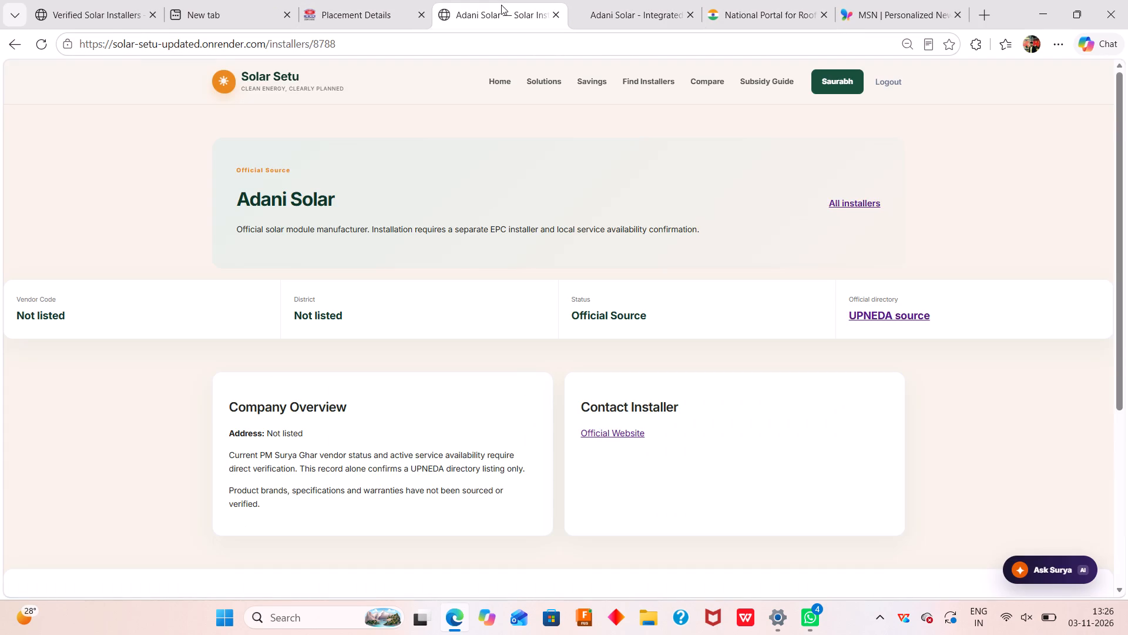
Go back through the comparison page to the Subsidy Guide and look through its eligibility, documents, official sources and FAQ sections.
scroll(506, 367, up, 3)
scroll(506, 367, right, 7)
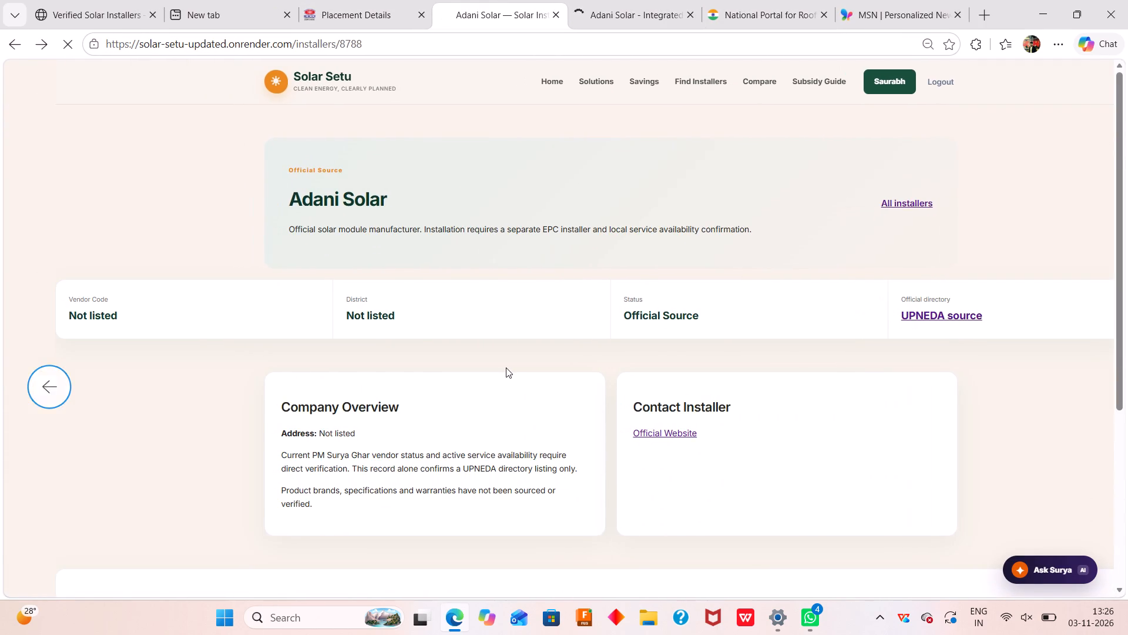
scroll(583, 440, up, 4)
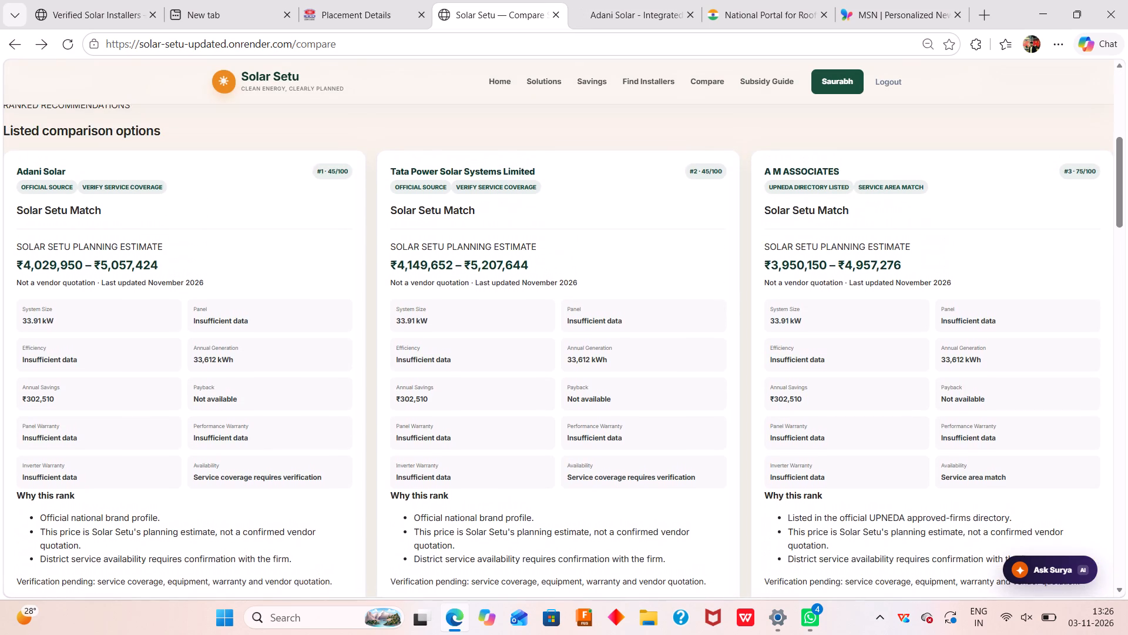
scroll(583, 440, up, 5)
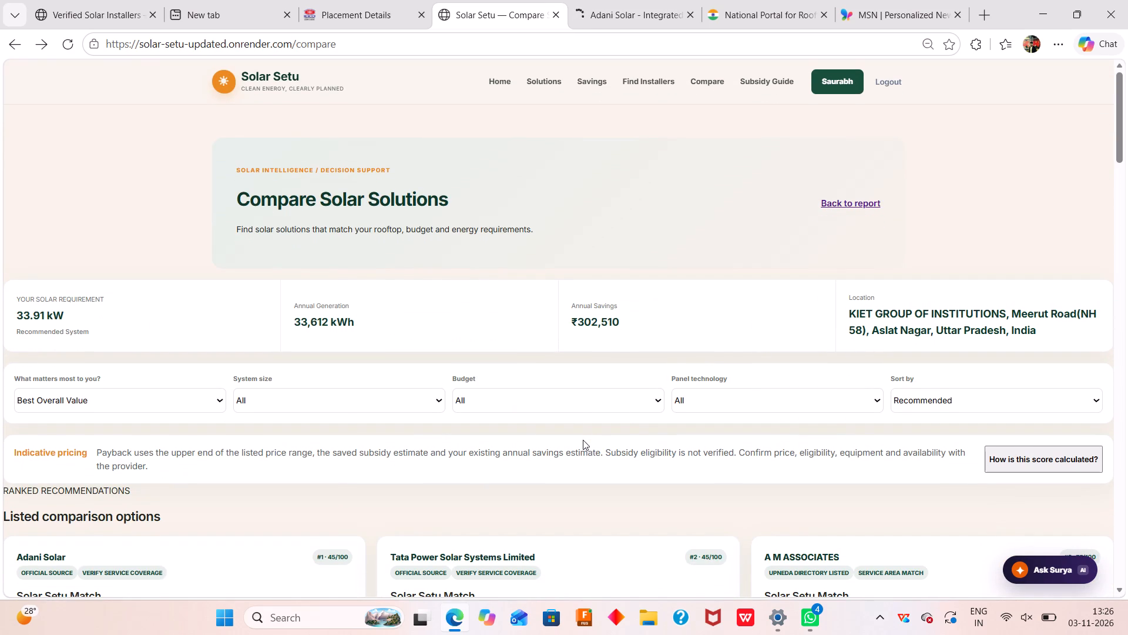
scroll(583, 440, right, 3)
scroll(583, 440, up, 2)
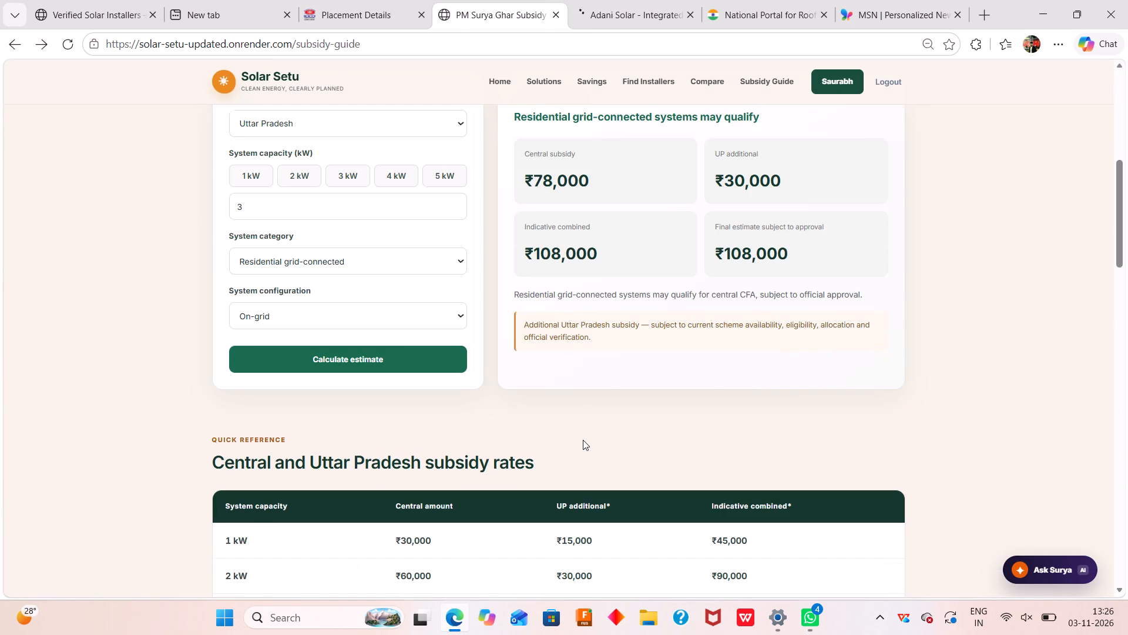
scroll(583, 440, up, 4)
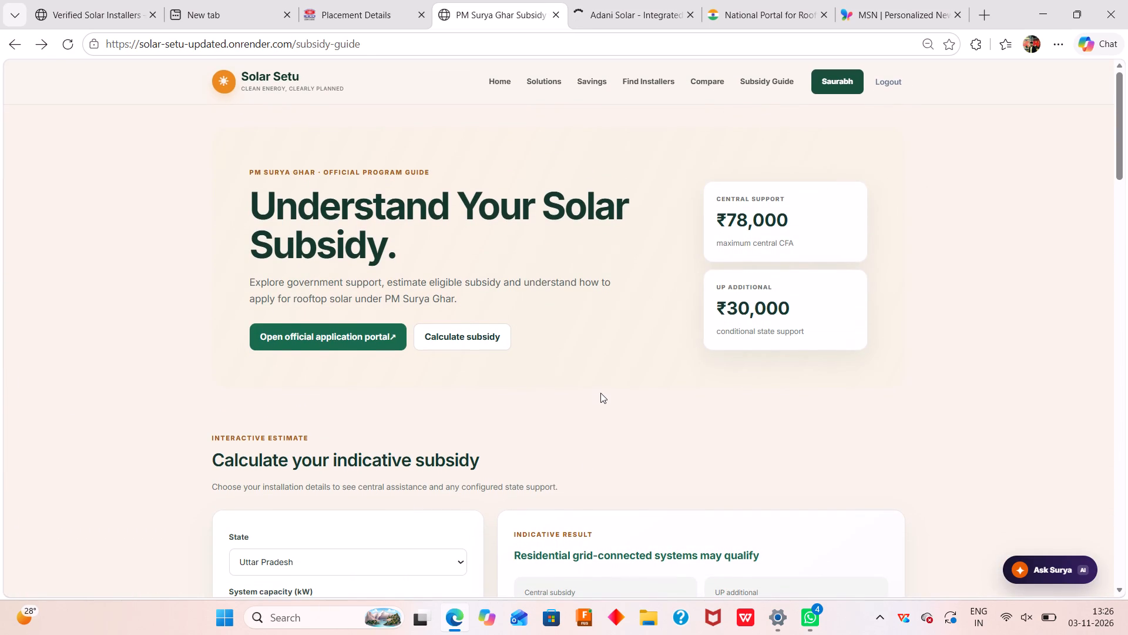
scroll(600, 393, down, 12)
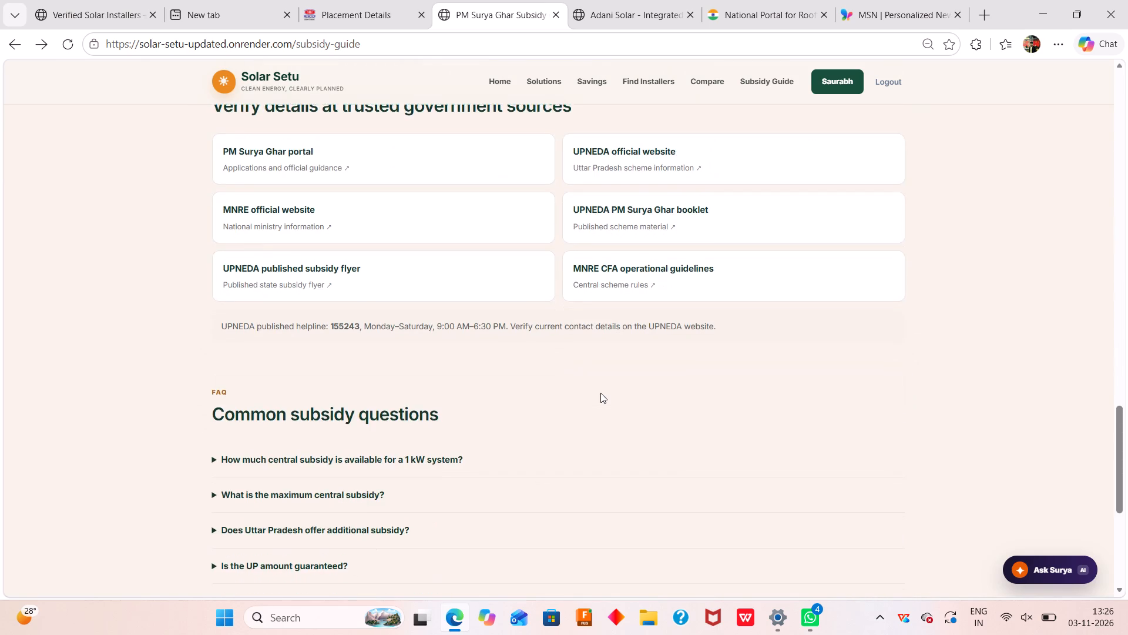
scroll(600, 393, right, 1)
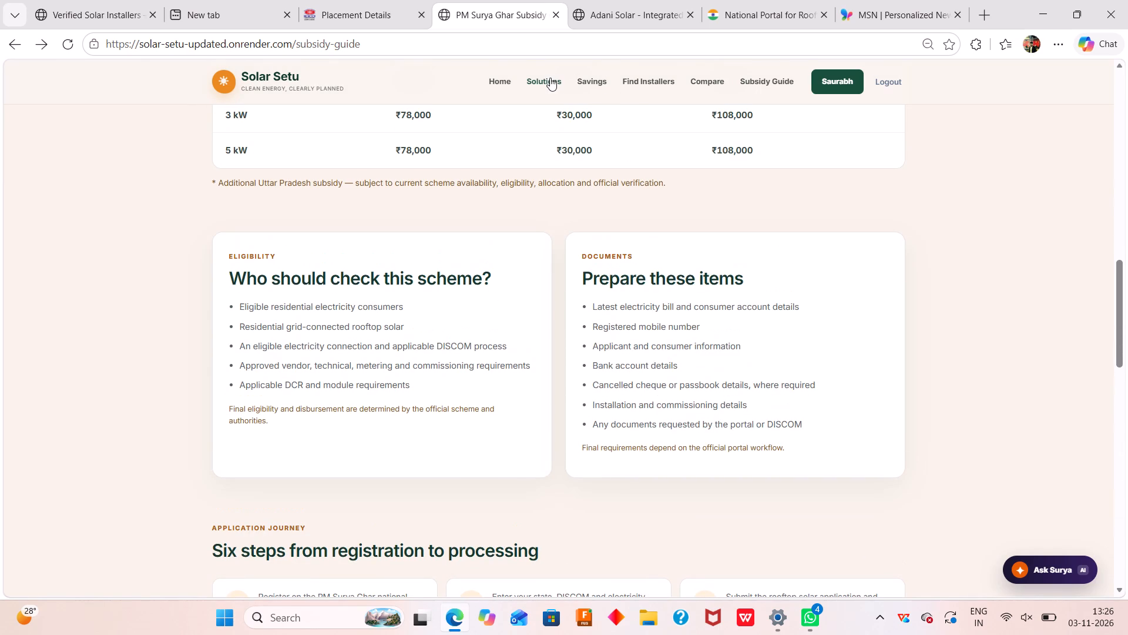
Visit the Solutions section and the Savings page, and look through the KIET assessment's savings, payback and environmental impact.
click(549, 78)
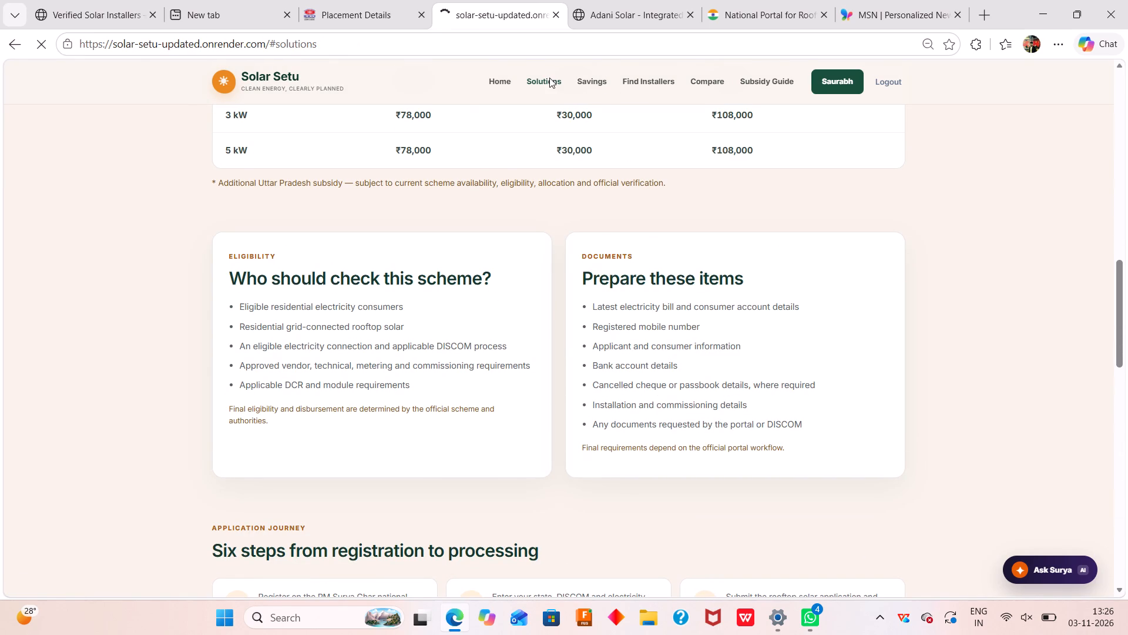
click(595, 82)
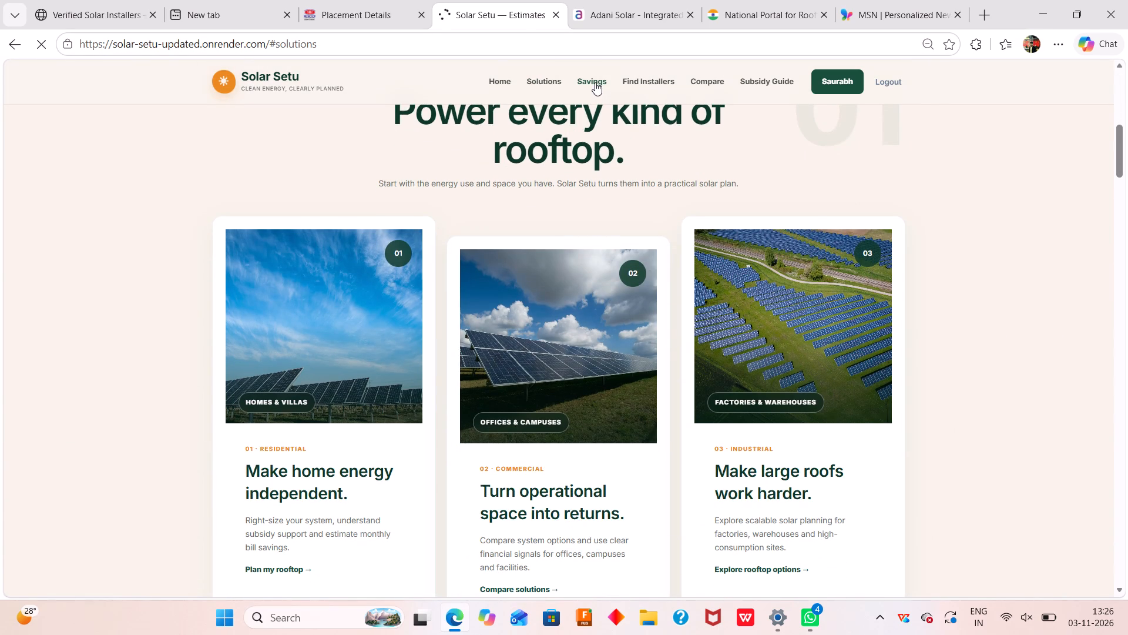
scroll(646, 216, up, 1)
scroll(646, 216, down, 4)
scroll(646, 216, up, 1)
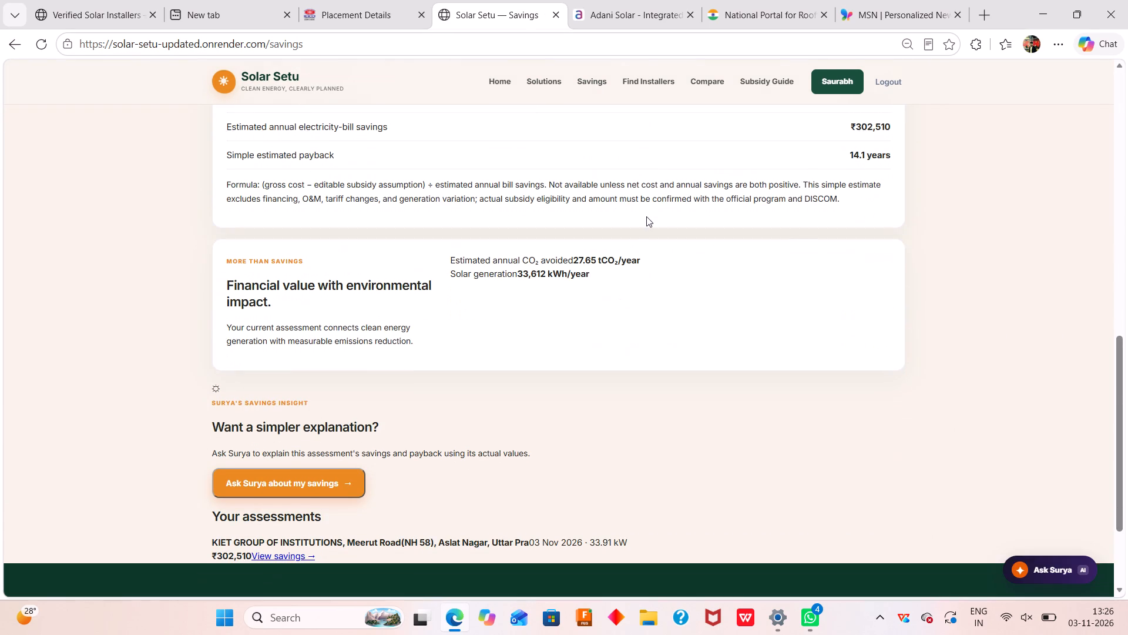
scroll(646, 216, up, 1)
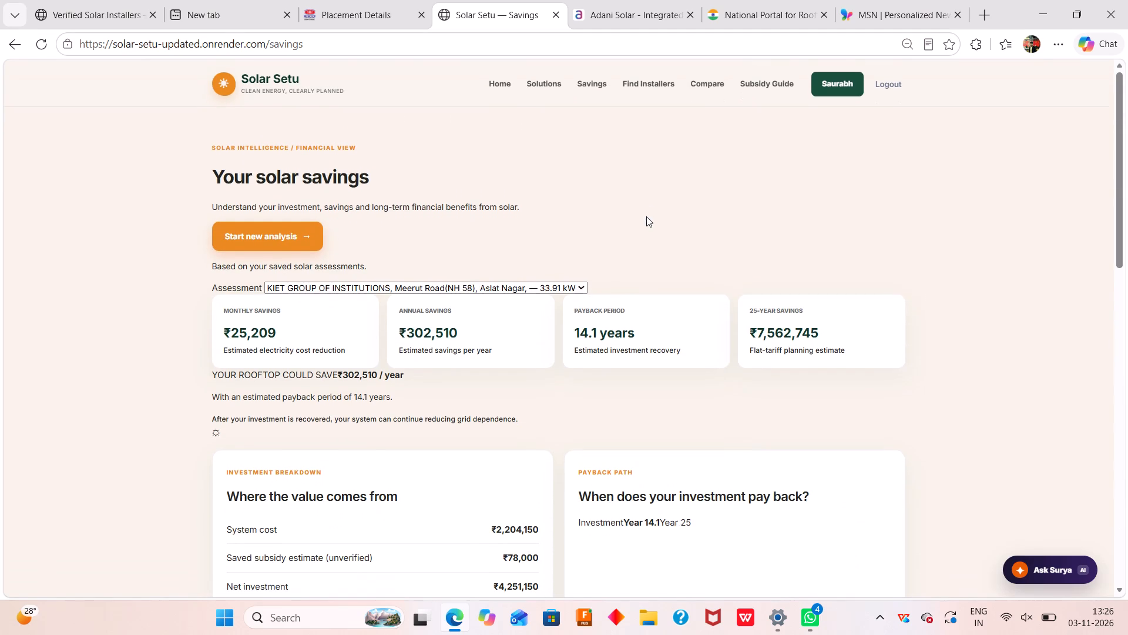
Return to the Solar Setu home page and look through it from the hero banner to the footer and back.
click(494, 85)
scroll(622, 223, up, 3)
scroll(622, 223, down, 17)
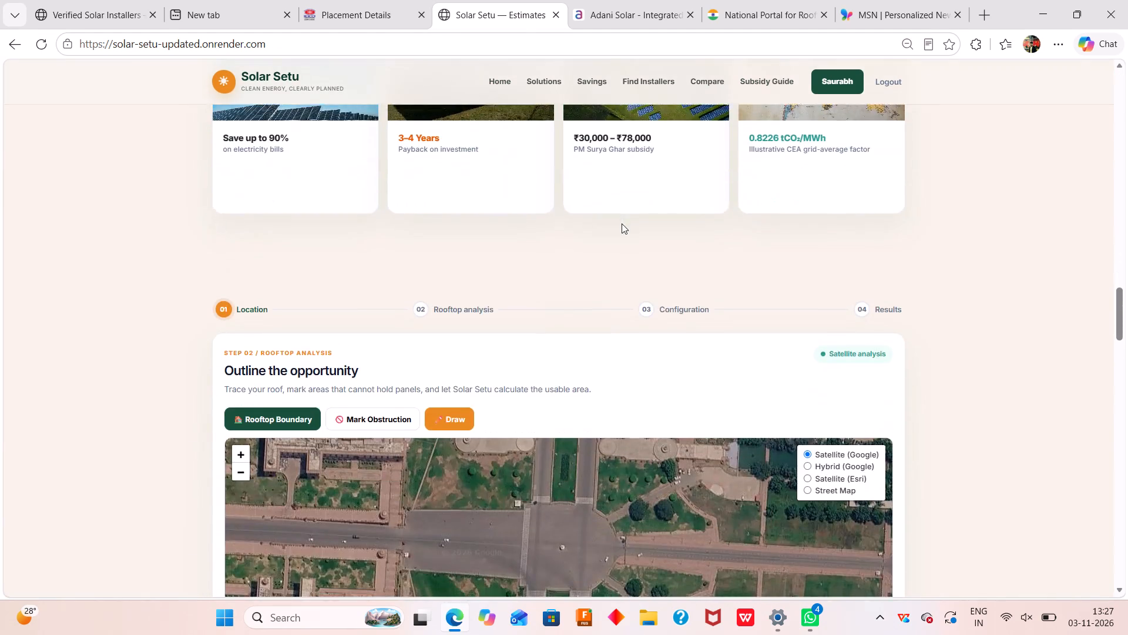
scroll(622, 223, down, 8)
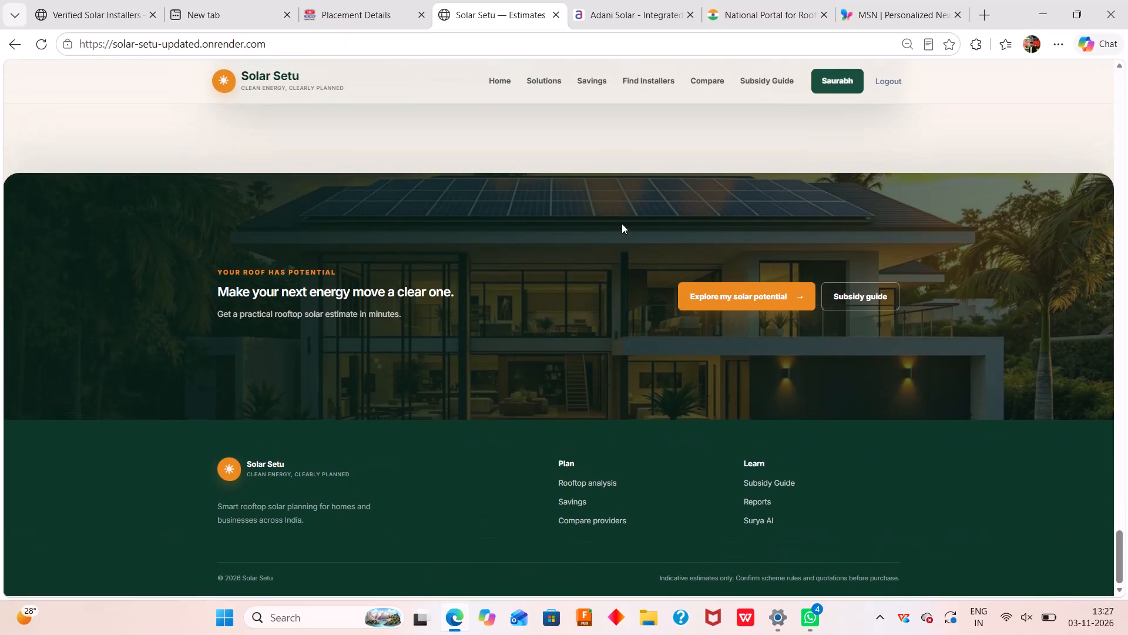
scroll(694, 263, up, 4)
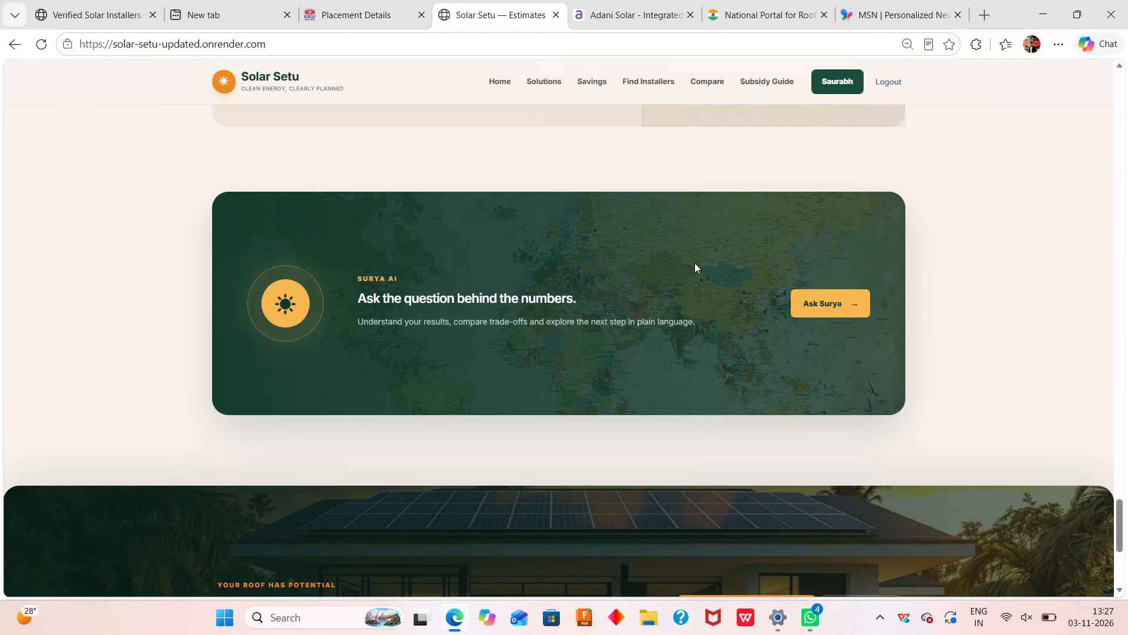
scroll(694, 263, up, 19)
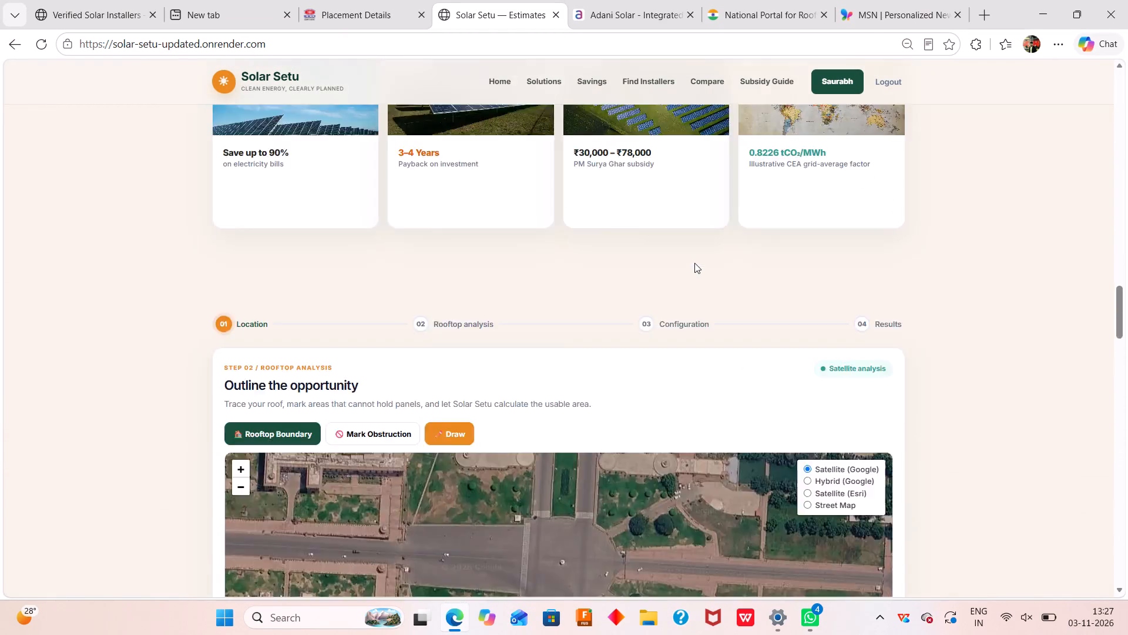
scroll(694, 263, up, 14)
scroll(694, 263, up, 8)
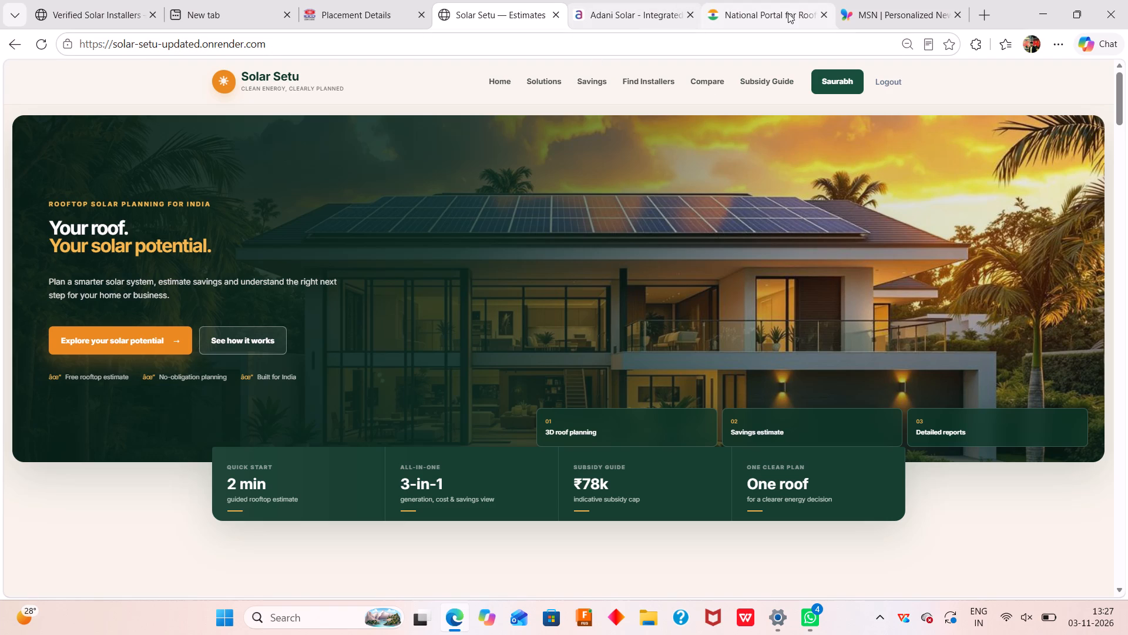
Close the MSN news page and return to the Solar Setu home page.
click(898, 24)
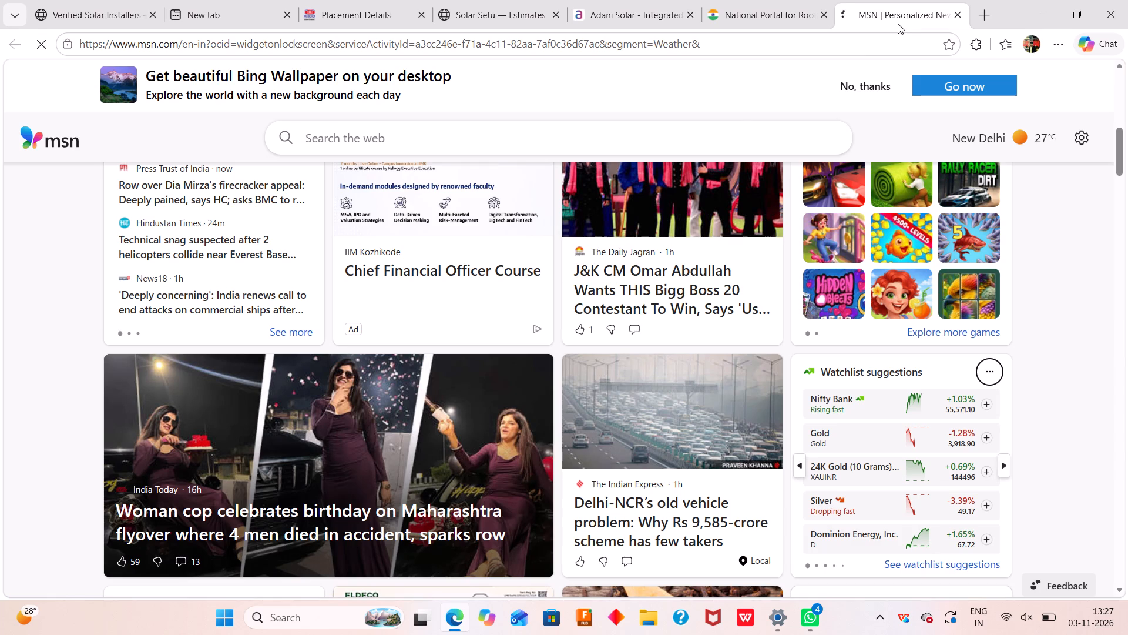
click(959, 13)
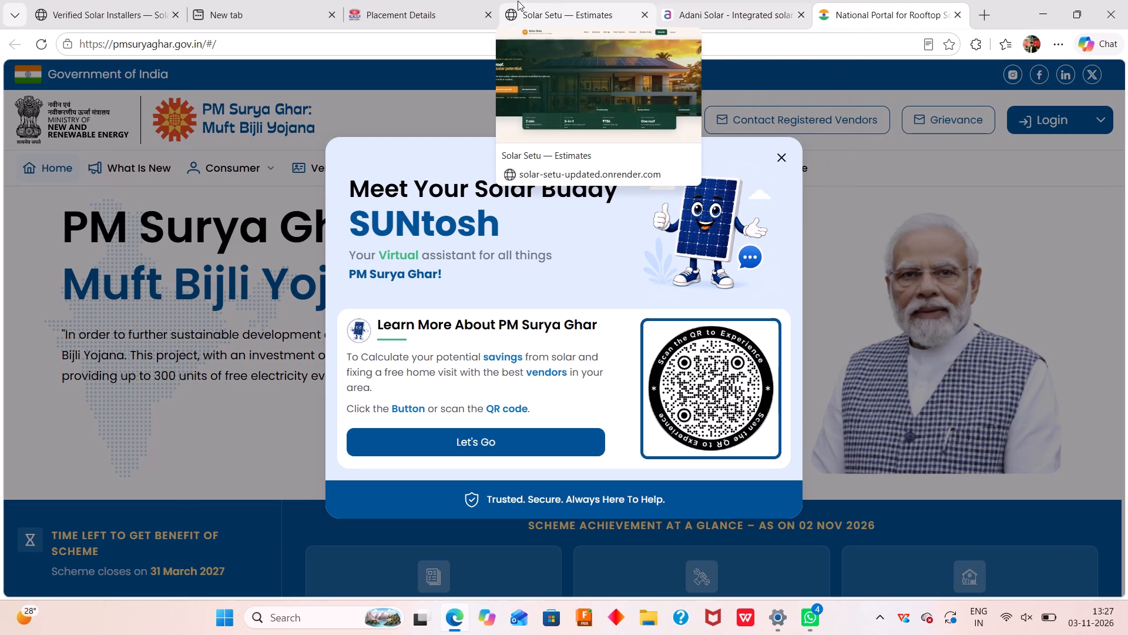
click(518, 1)
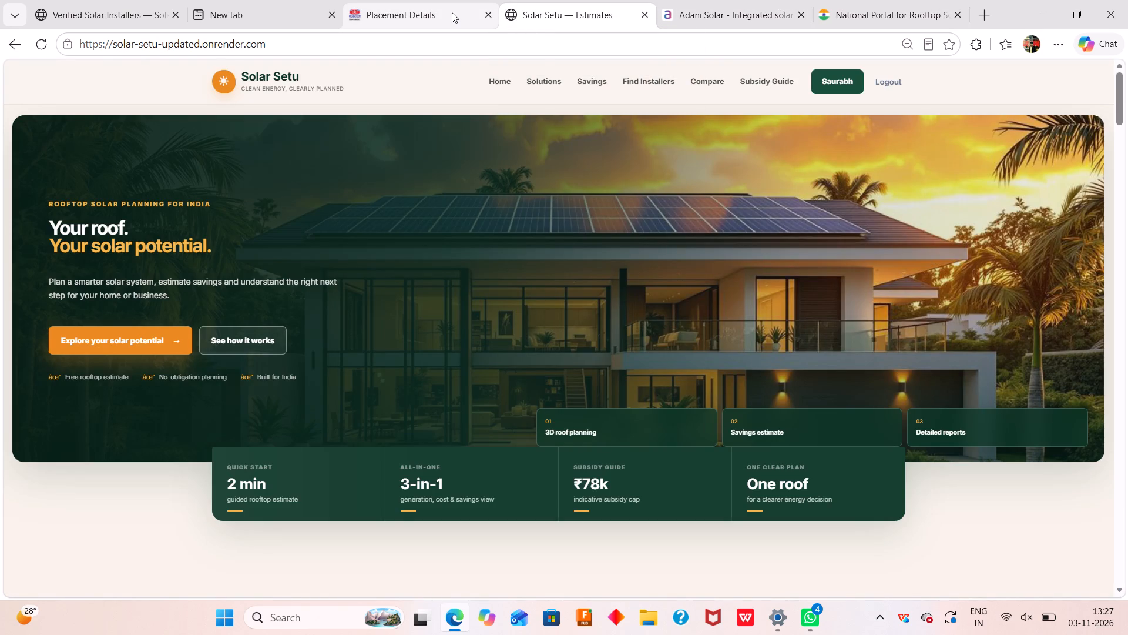
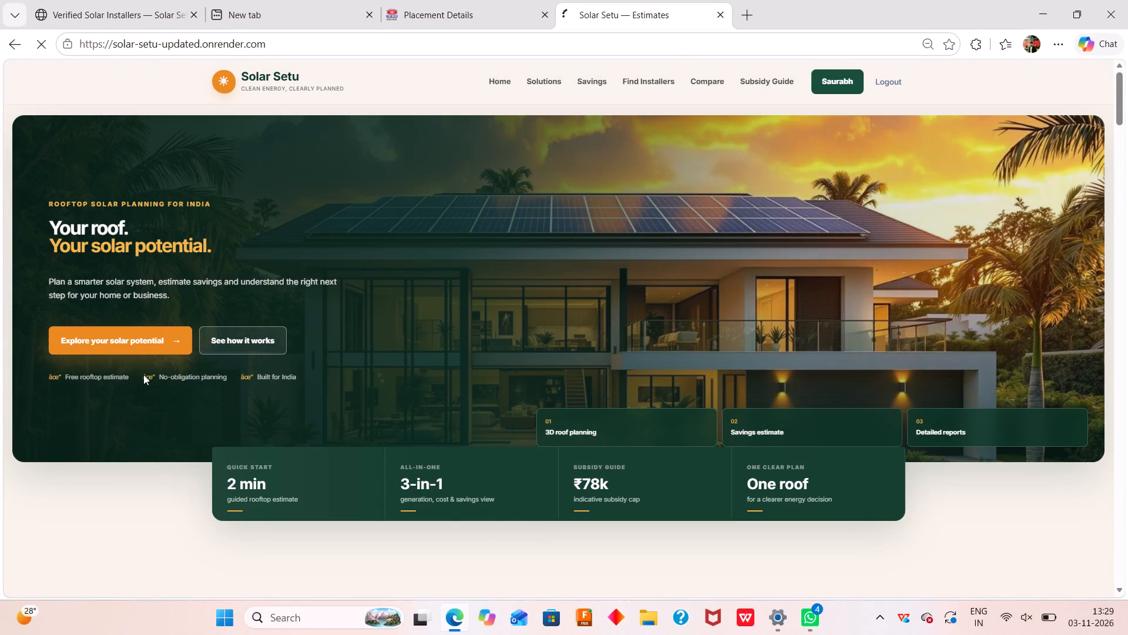
Look through the Solar Setu home page from the hero banner past the rooftop categories and Surya AI section to the footer.
scroll(373, 361, down, 6)
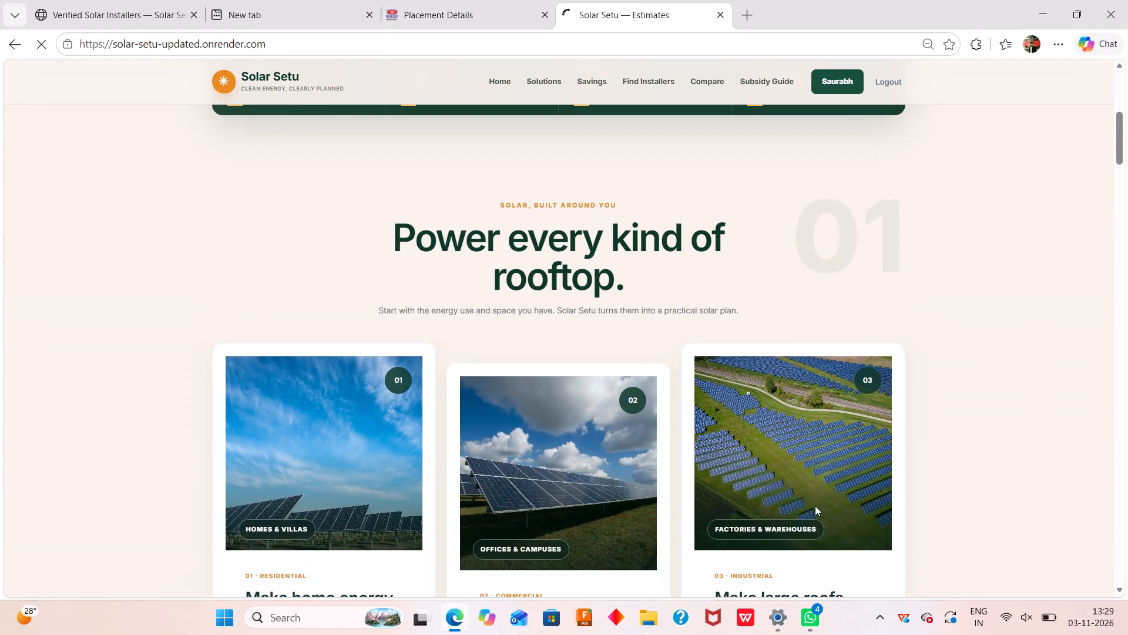
scroll(954, 500, up, 4)
scroll(928, 493, down, 4)
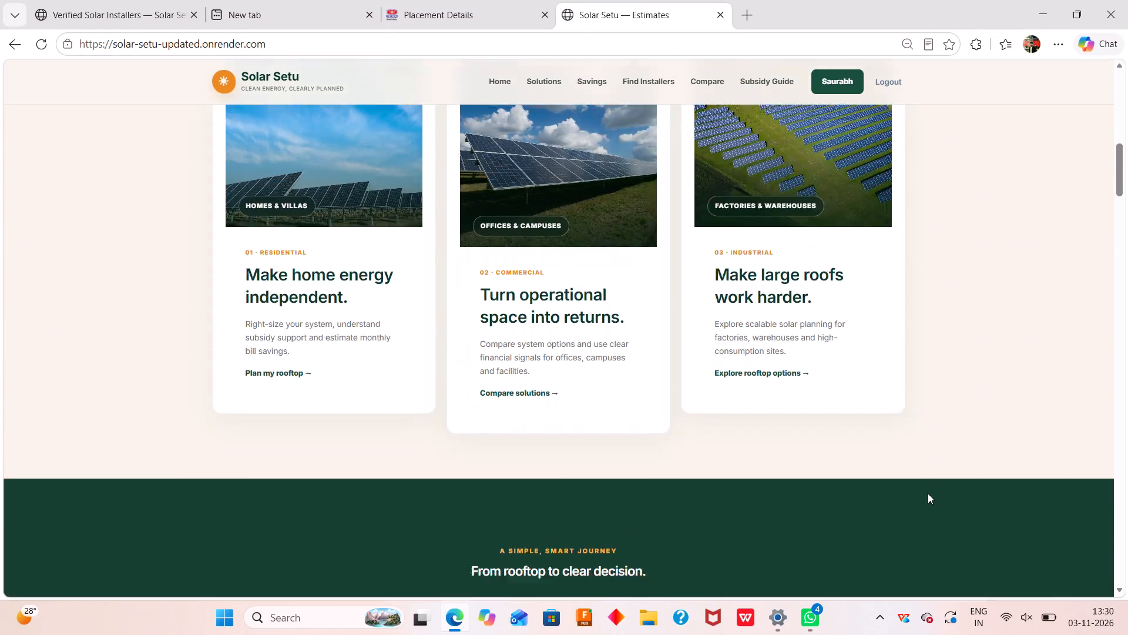
scroll(928, 493, down, 10)
scroll(1020, 502, down, 14)
scroll(1020, 502, down, 7)
scroll(1020, 502, up, 2)
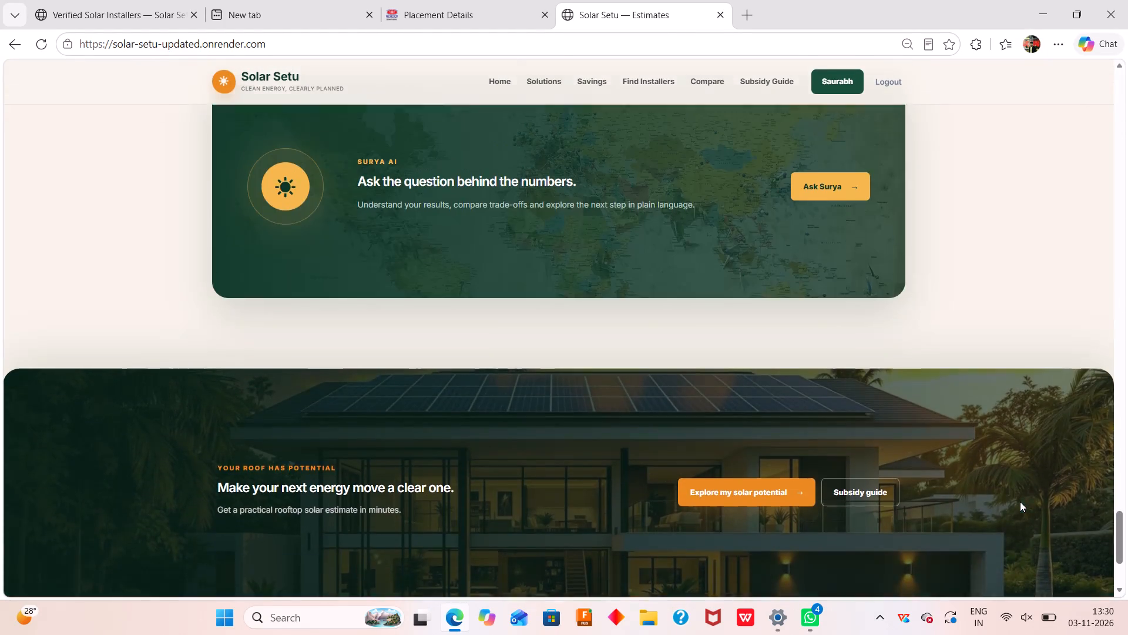
scroll(1020, 502, up, 7)
scroll(1020, 502, down, 3)
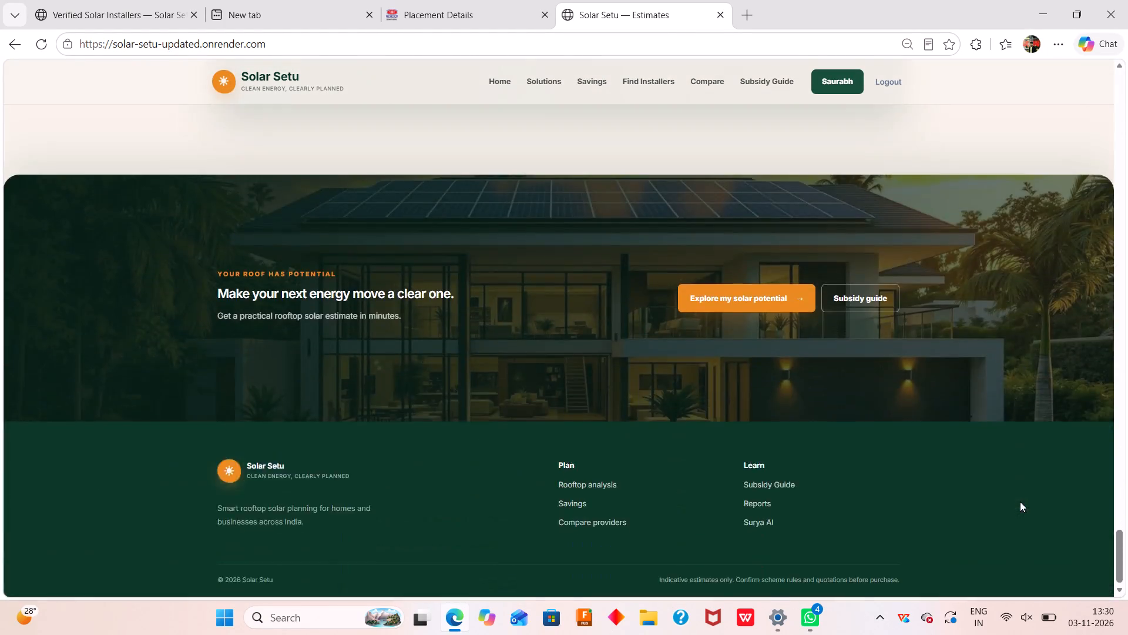
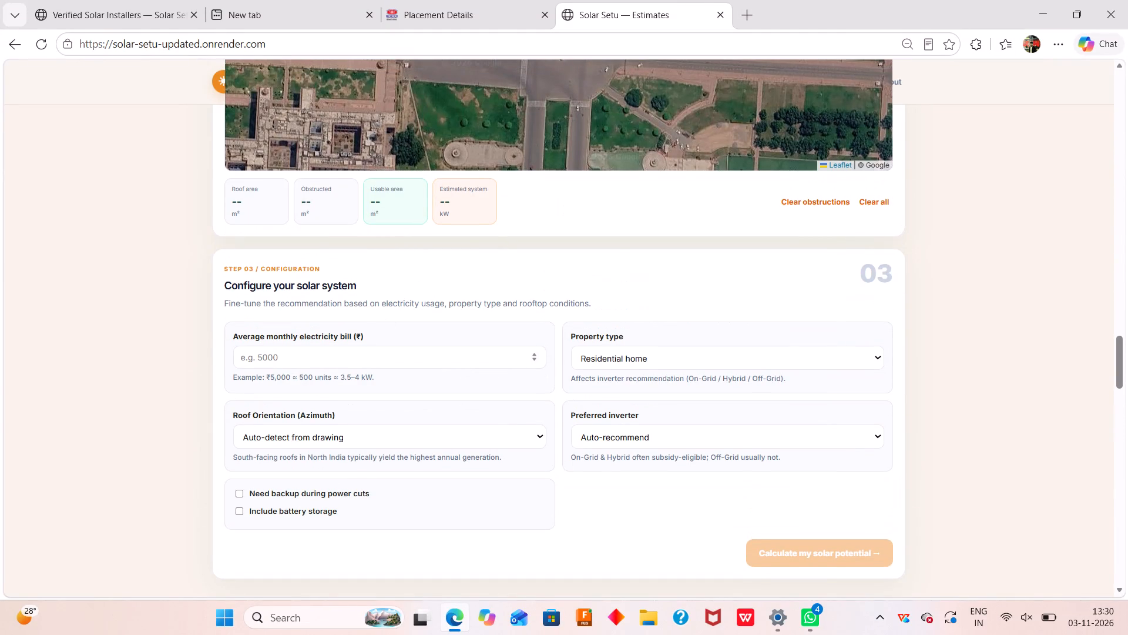
Find the rooftop of KIET Group of Institutions, Muradnagar, using the saved address, and select the matching place as the location.
scroll(328, 359, up, 3)
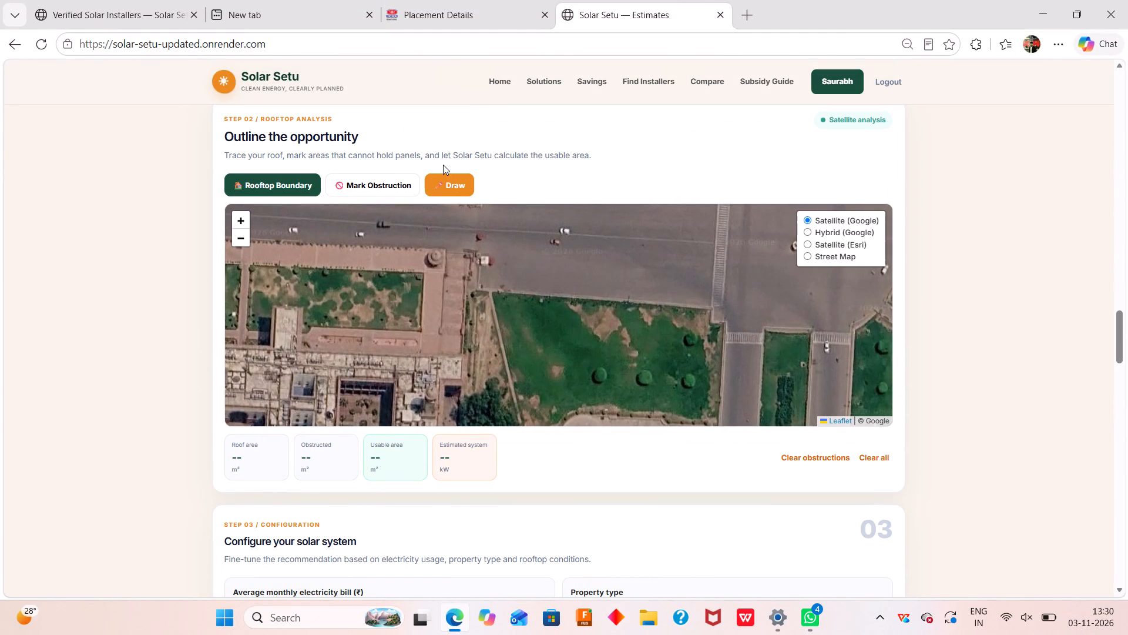
scroll(443, 165, up, 12)
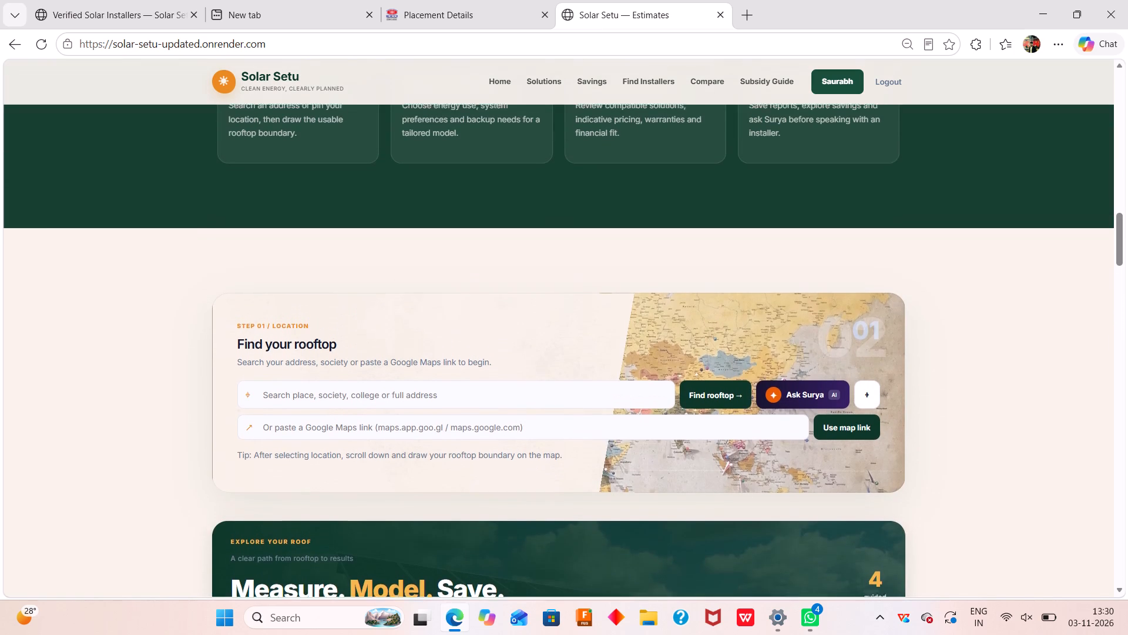
click(353, 410)
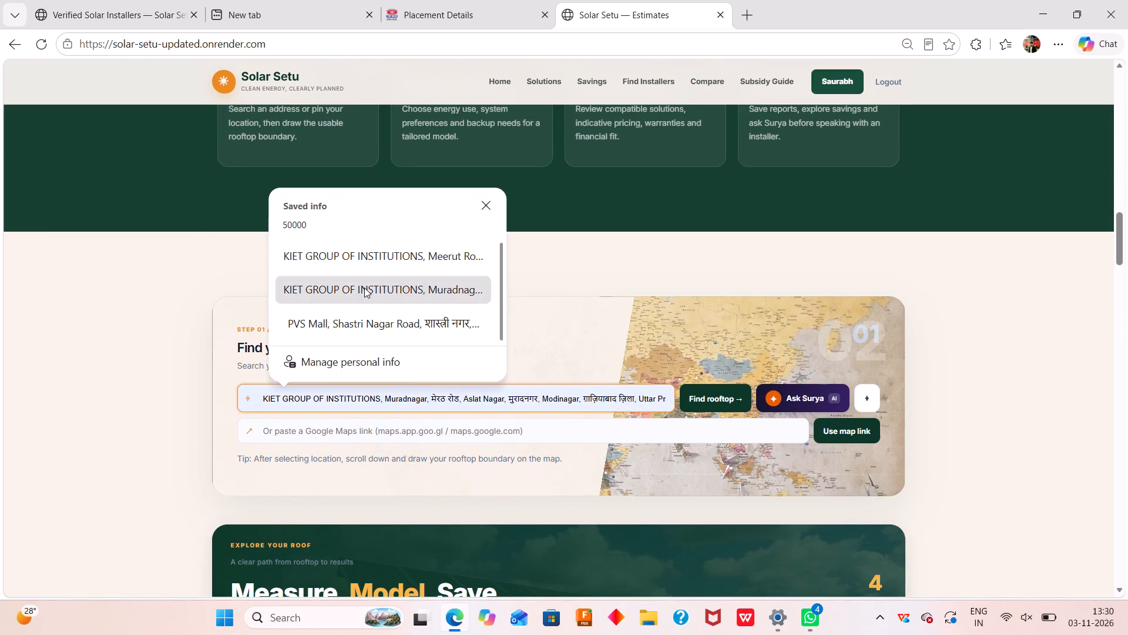
click(364, 288)
click(714, 393)
scroll(493, 305, down, 2)
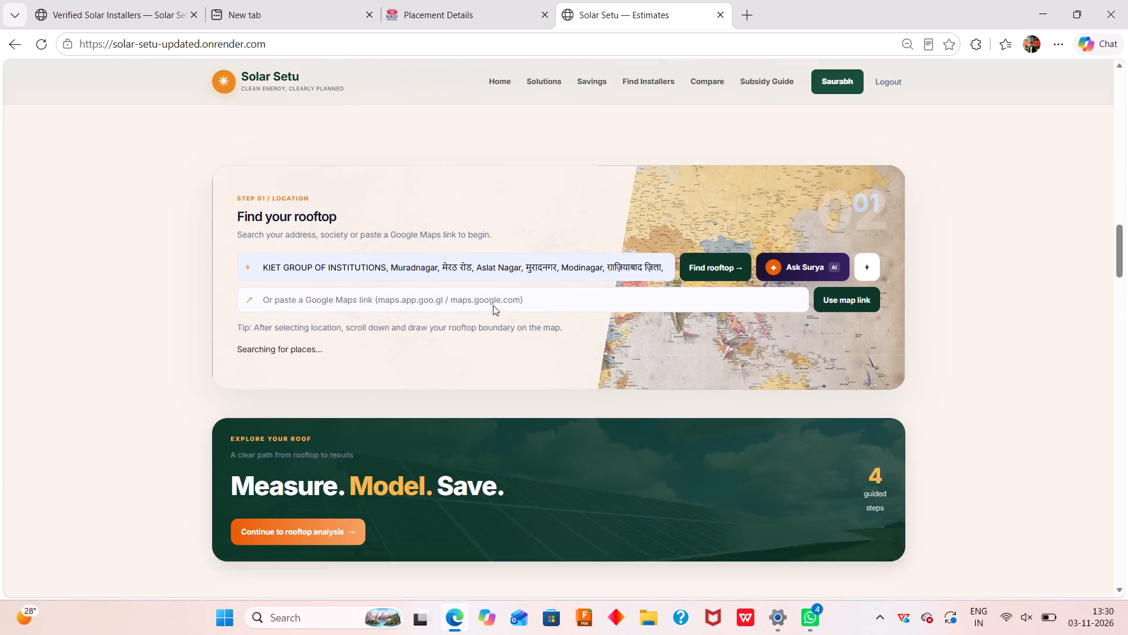
scroll(493, 305, down, 9)
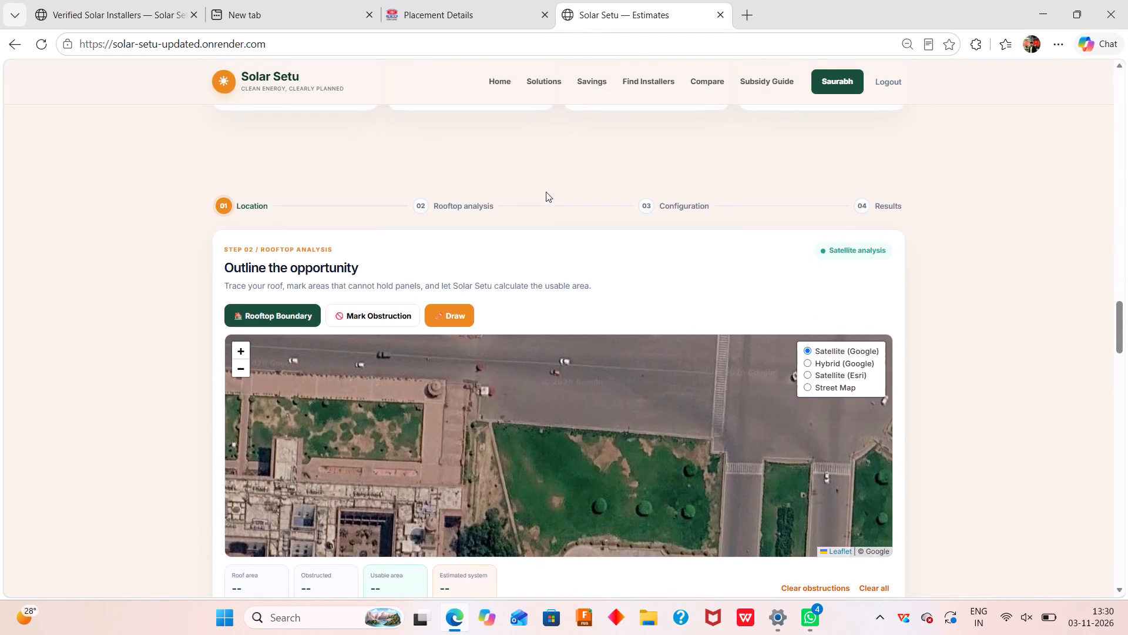
scroll(550, 183, up, 7)
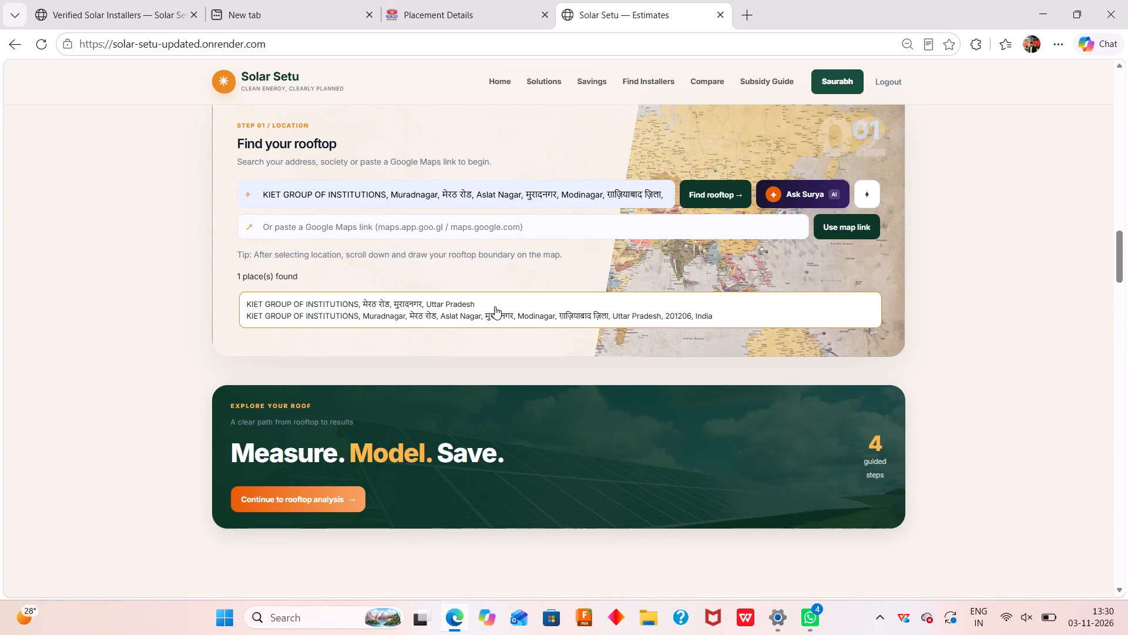
click(495, 306)
Draw a four-corner rooftop boundary of about 254 m² on the large panel-covered roof southwest of the location marker.
scroll(660, 427, down, 6)
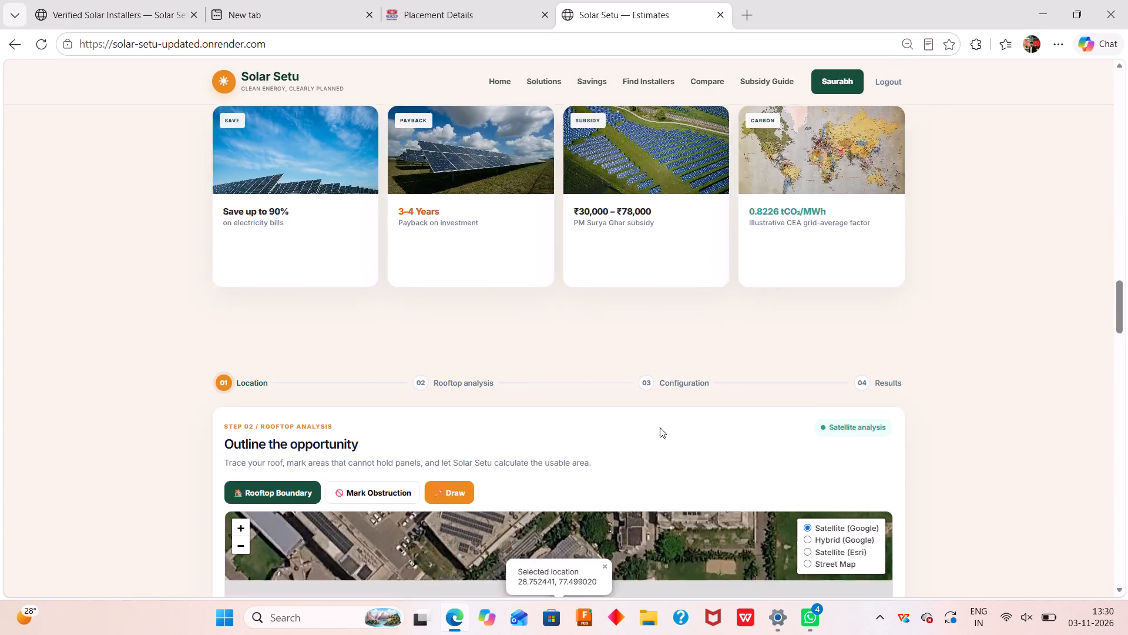
scroll(660, 427, down, 2)
click(444, 260)
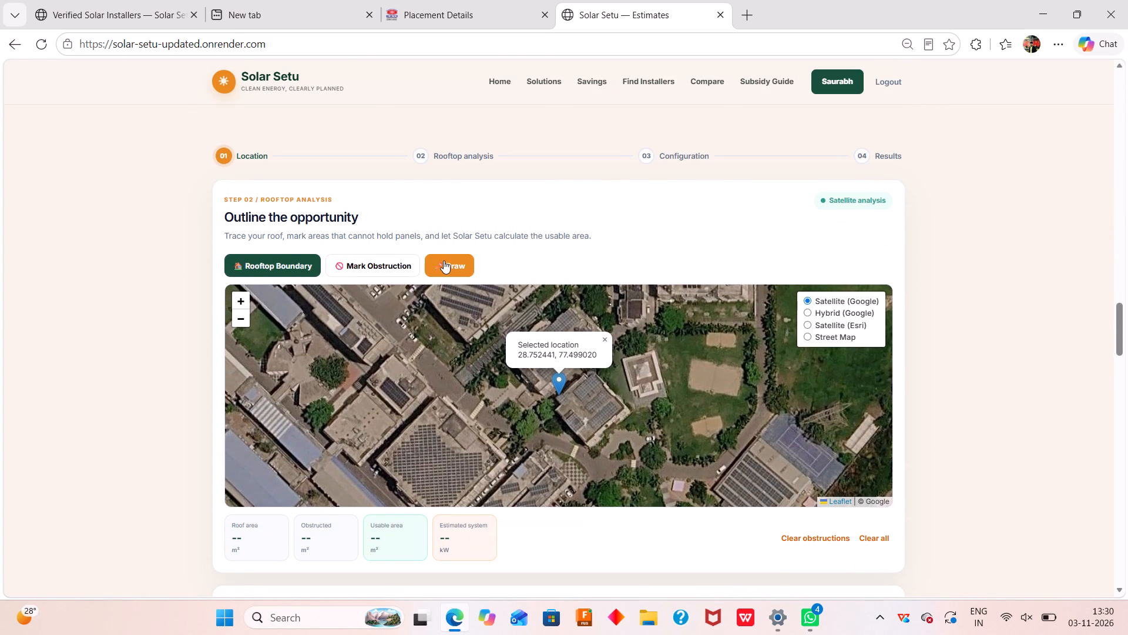
click(434, 420)
click(408, 444)
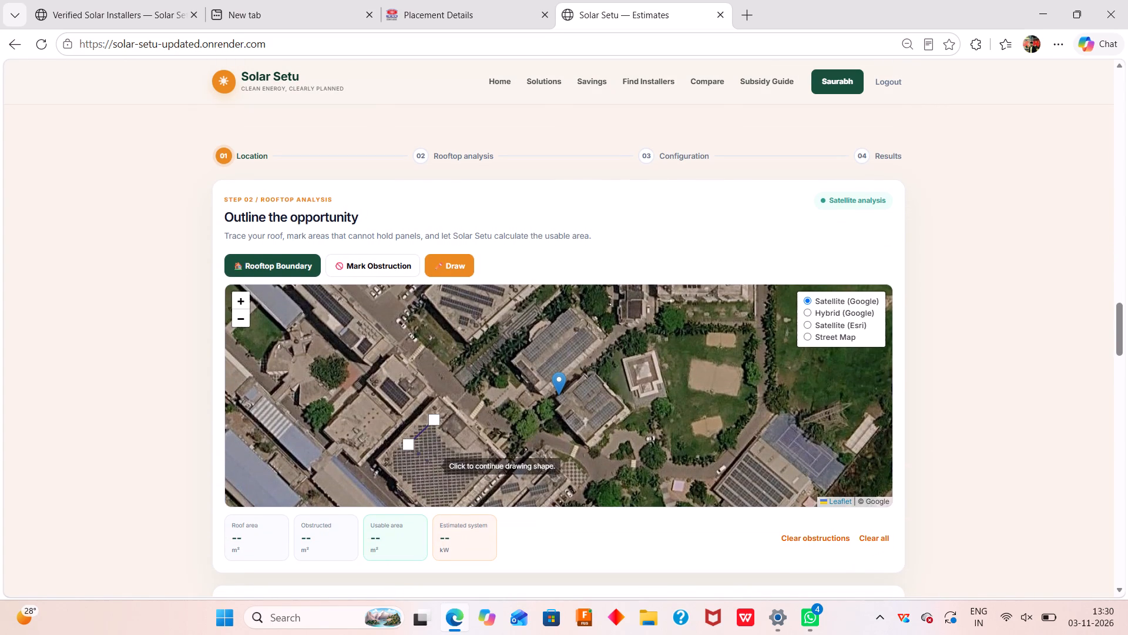
click(432, 465)
click(464, 450)
click(433, 416)
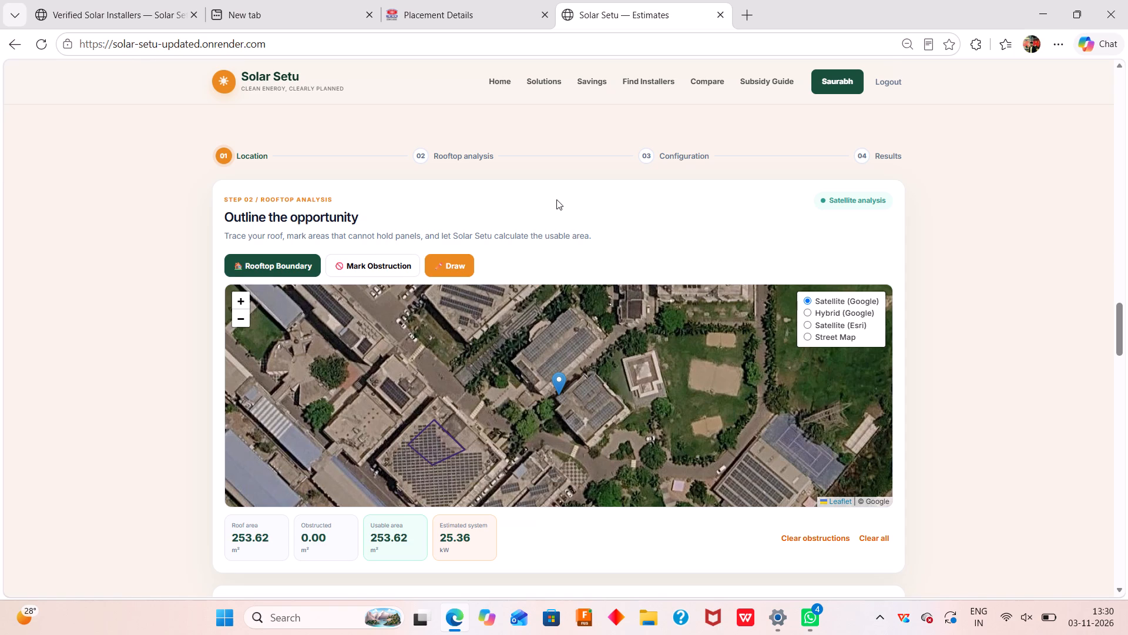
Calculate the solar potential for a ₹50,000 monthly bill with power-cut backup, battery storage, 5 kW essential load and 20 hours of backup.
scroll(557, 196, down, 7)
scroll(542, 271, up, 1)
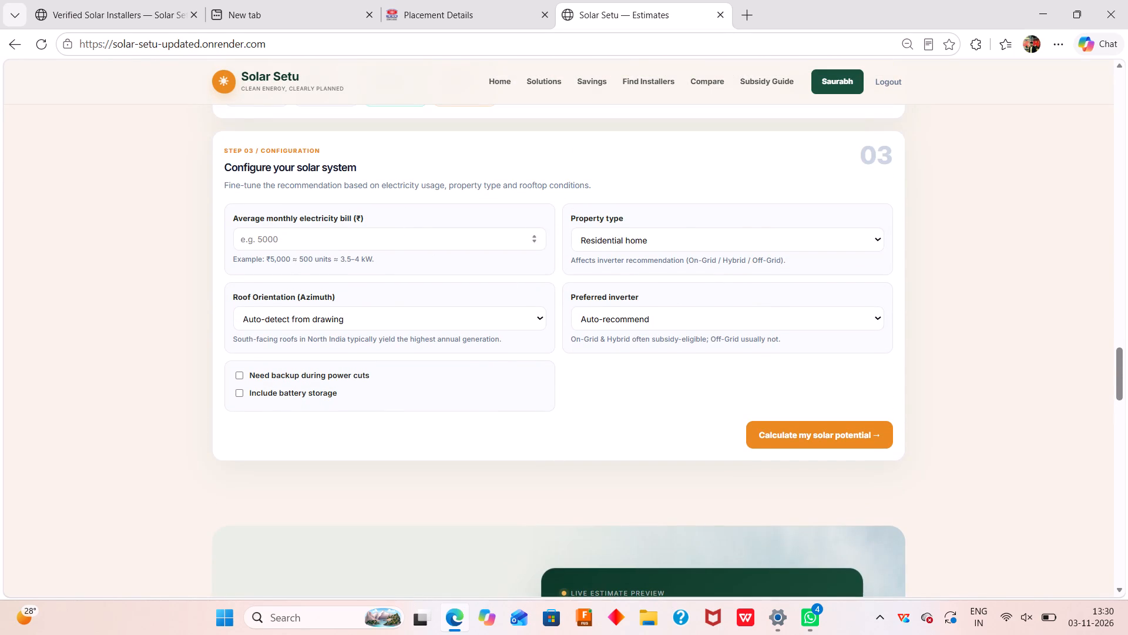
click(389, 239)
text(50000)
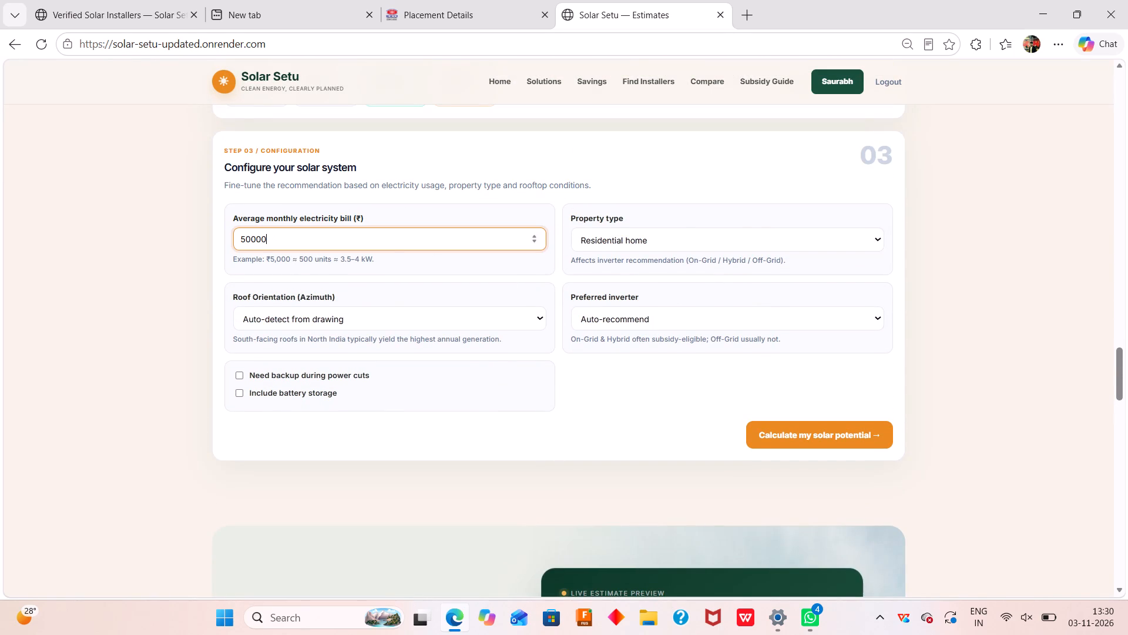
click(240, 370)
click(260, 433)
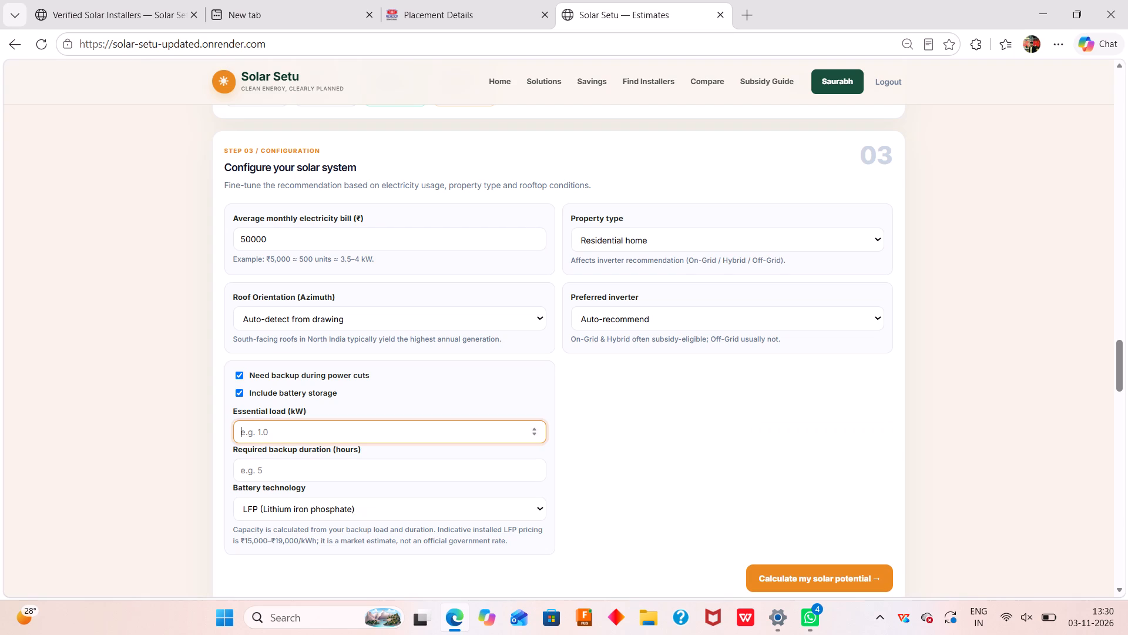
key(5)
click(295, 474)
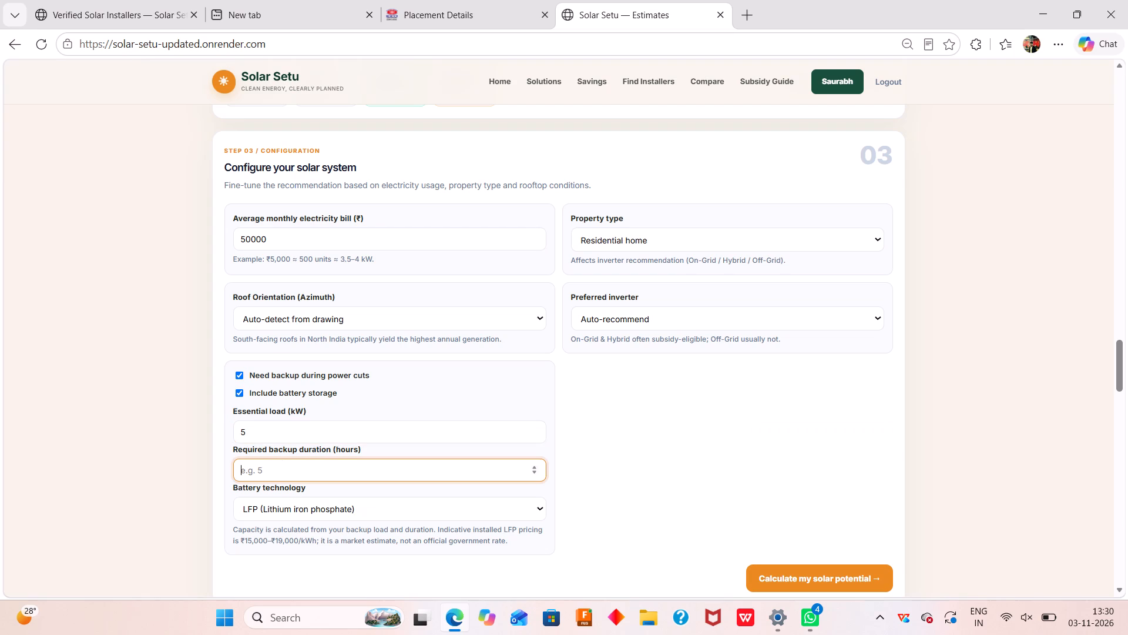
text(20)
click(767, 576)
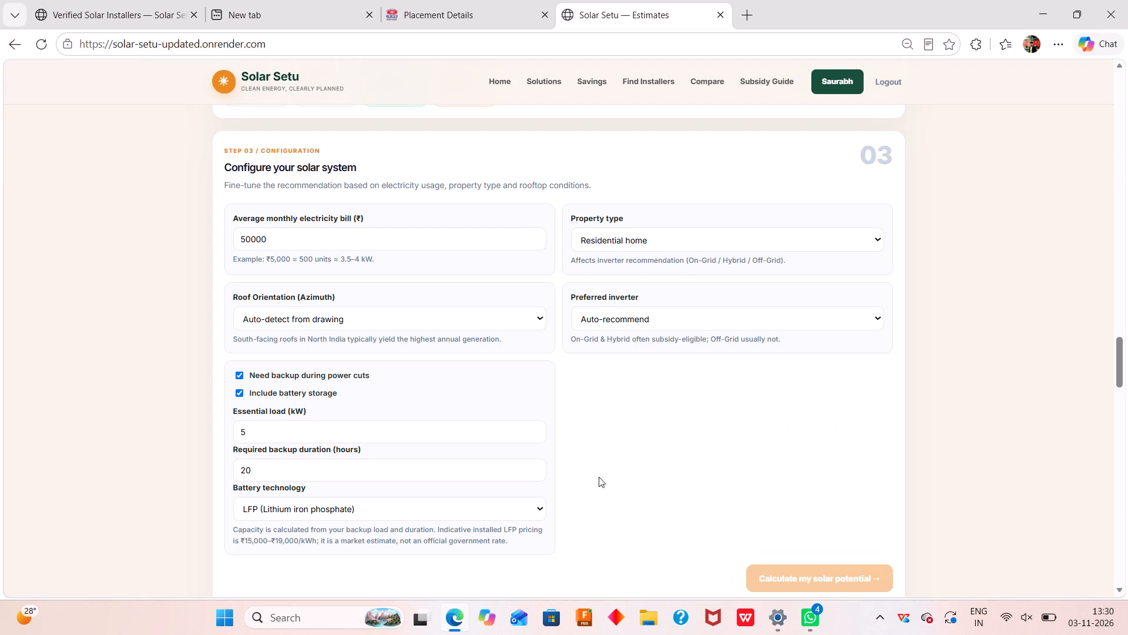
Look through the new KIET report's summary, System Sizing details, performance indicators and monthly Energy Forecasting chart.
scroll(599, 477, down, 1)
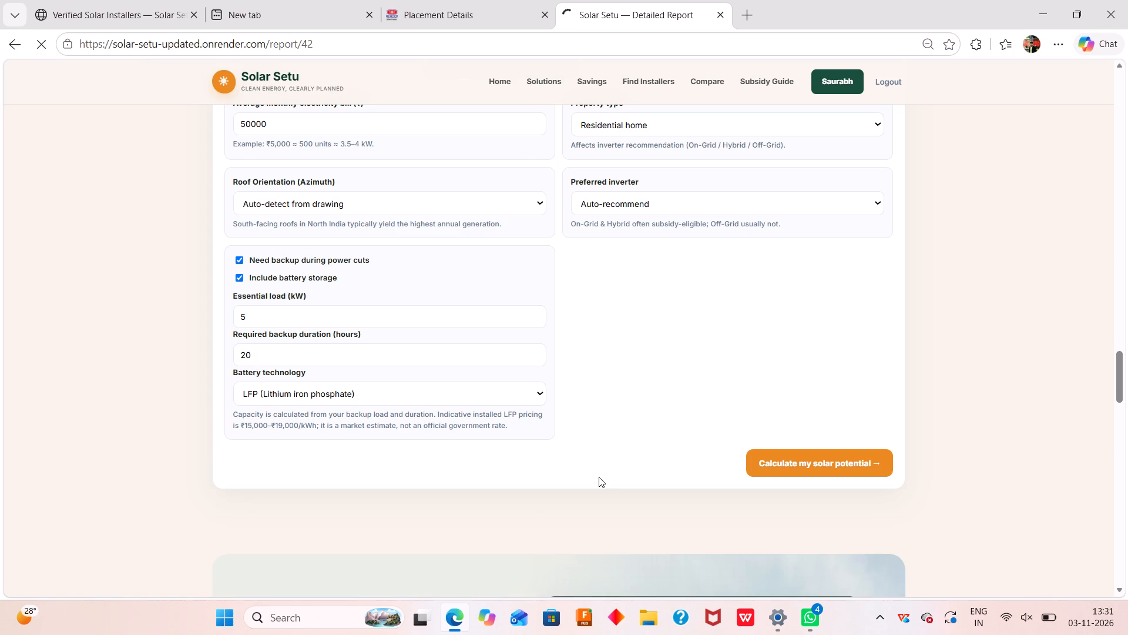
scroll(462, 386, down, 3)
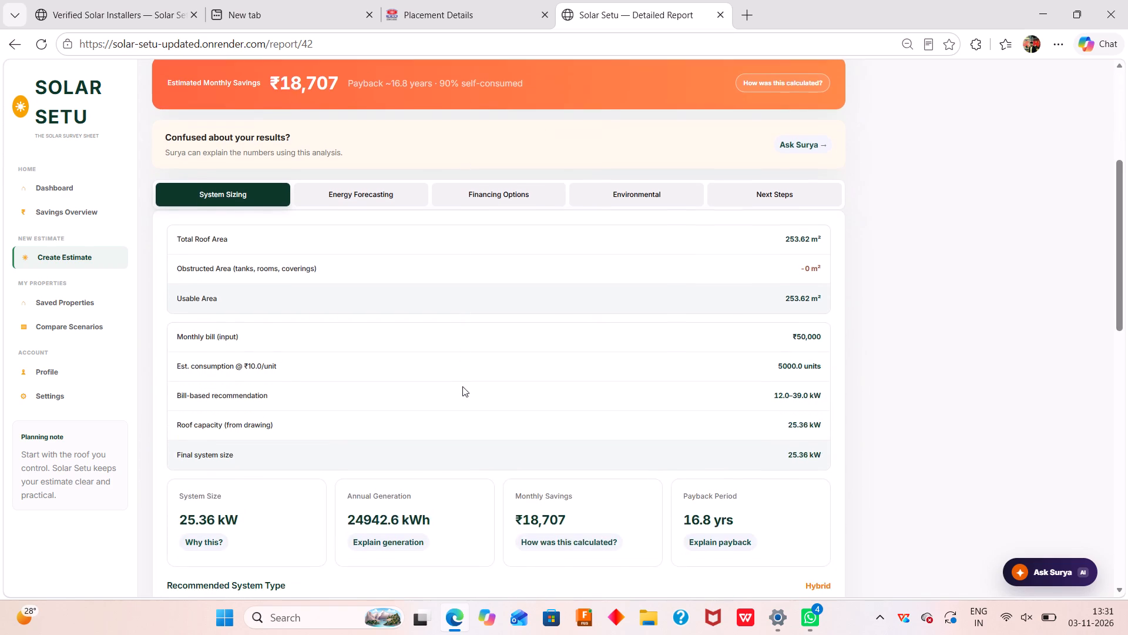
scroll(462, 386, down, 3)
scroll(462, 386, right, 1)
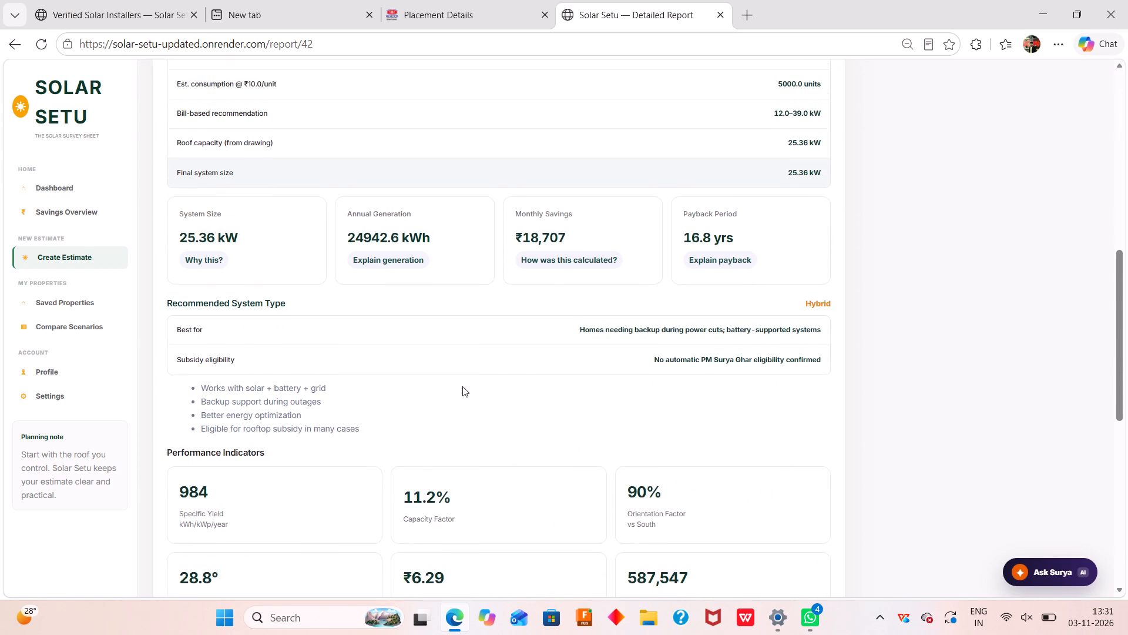
scroll(462, 386, up, 5)
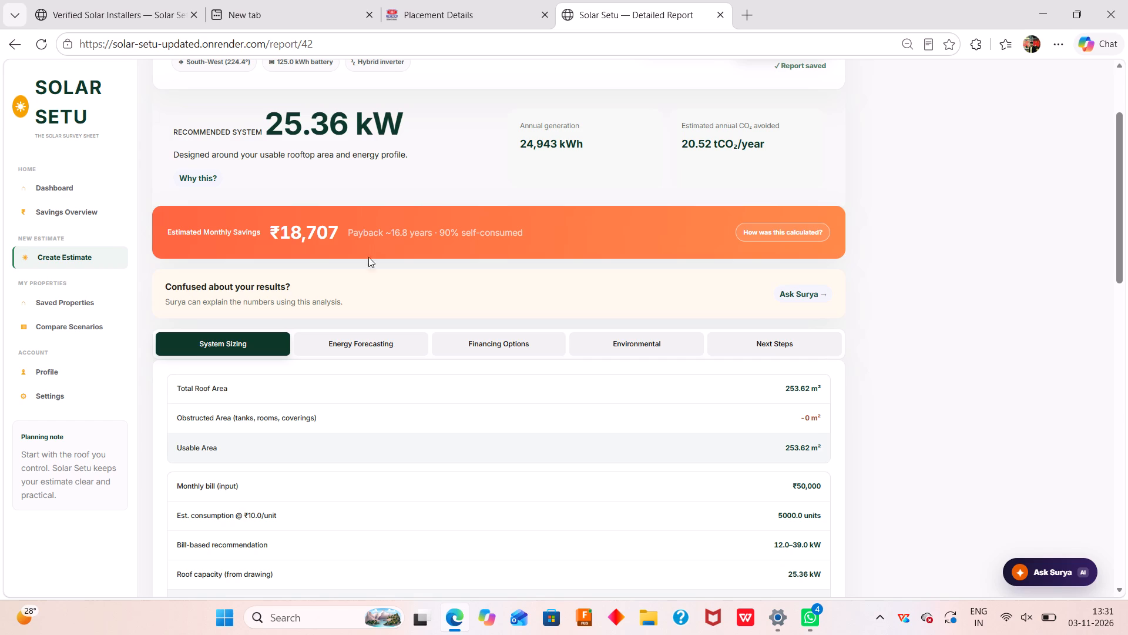
scroll(459, 250, up, 1)
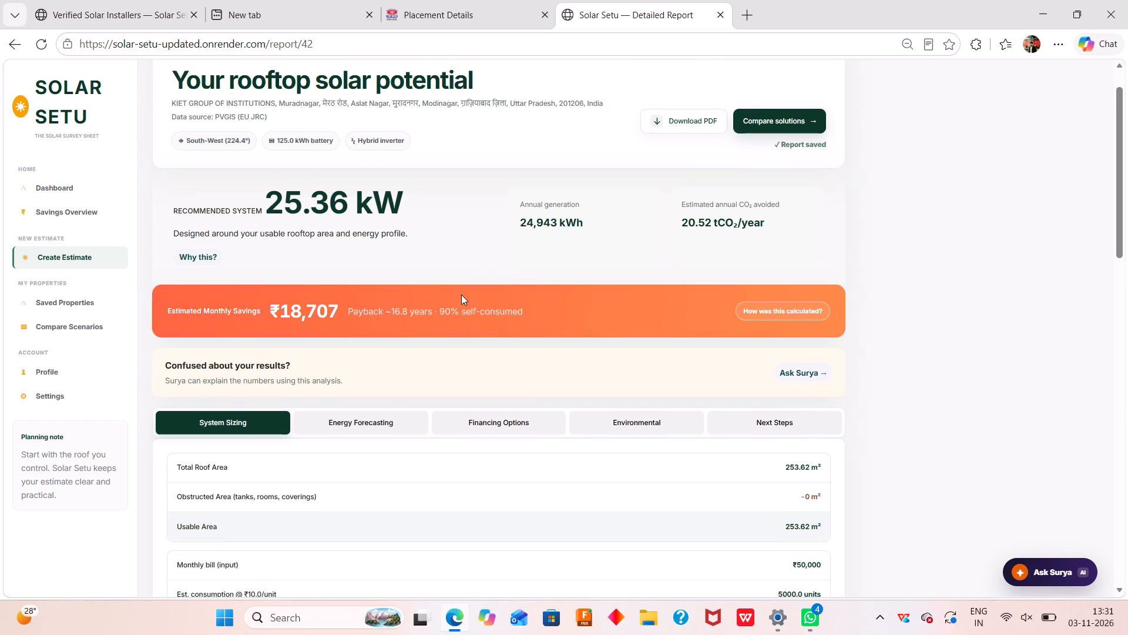
scroll(423, 278, up, 1)
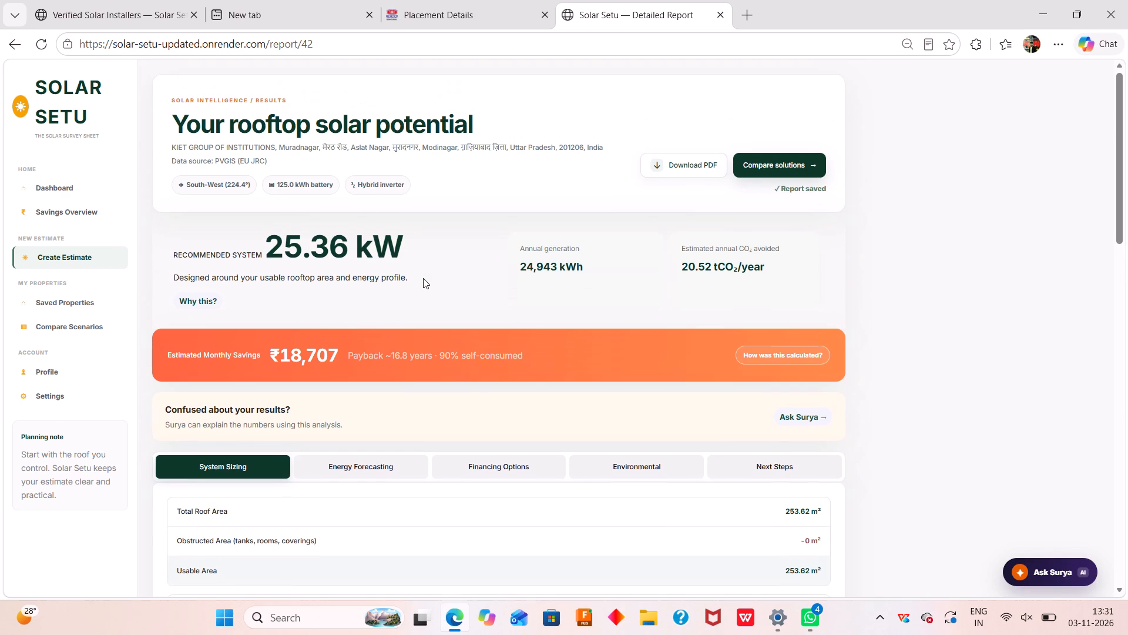
click(348, 463)
scroll(505, 408, down, 2)
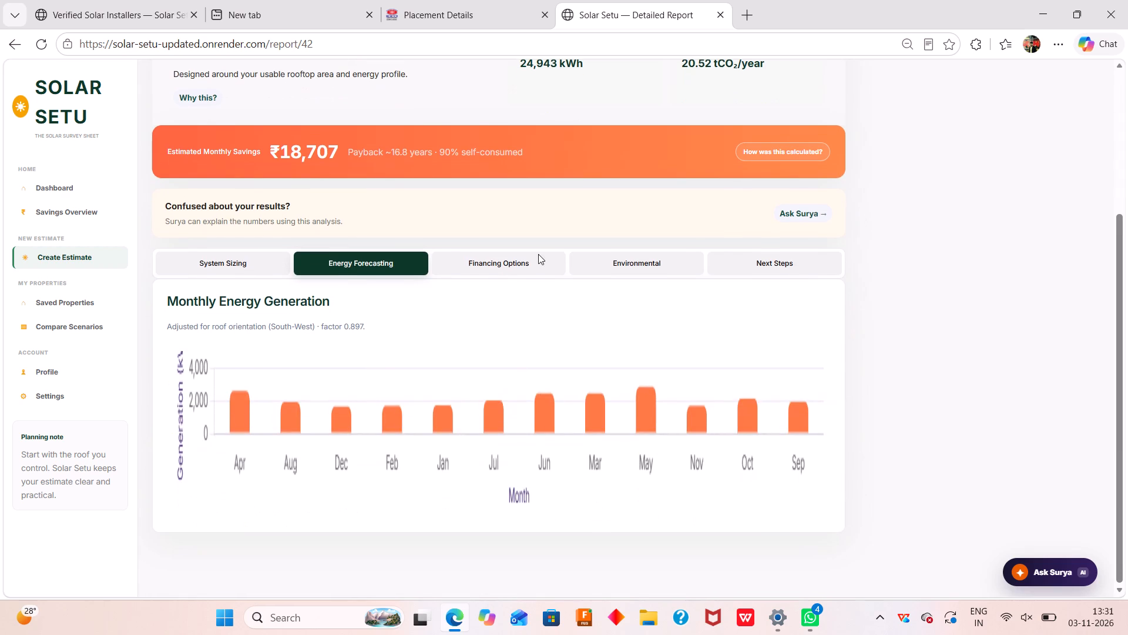
Capture a screenshot region of the report's Financing Options section, covering the estimated monthly savings banner and the Financial Summary chart and cost figures.
click(530, 261)
scroll(530, 261, down, 1)
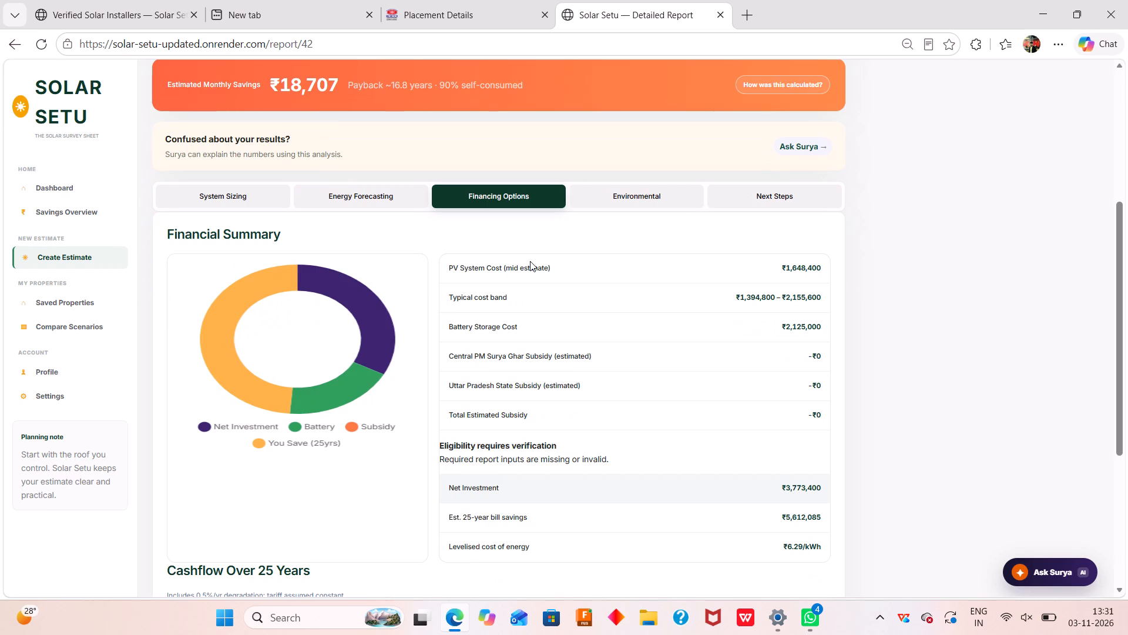
key(Print)
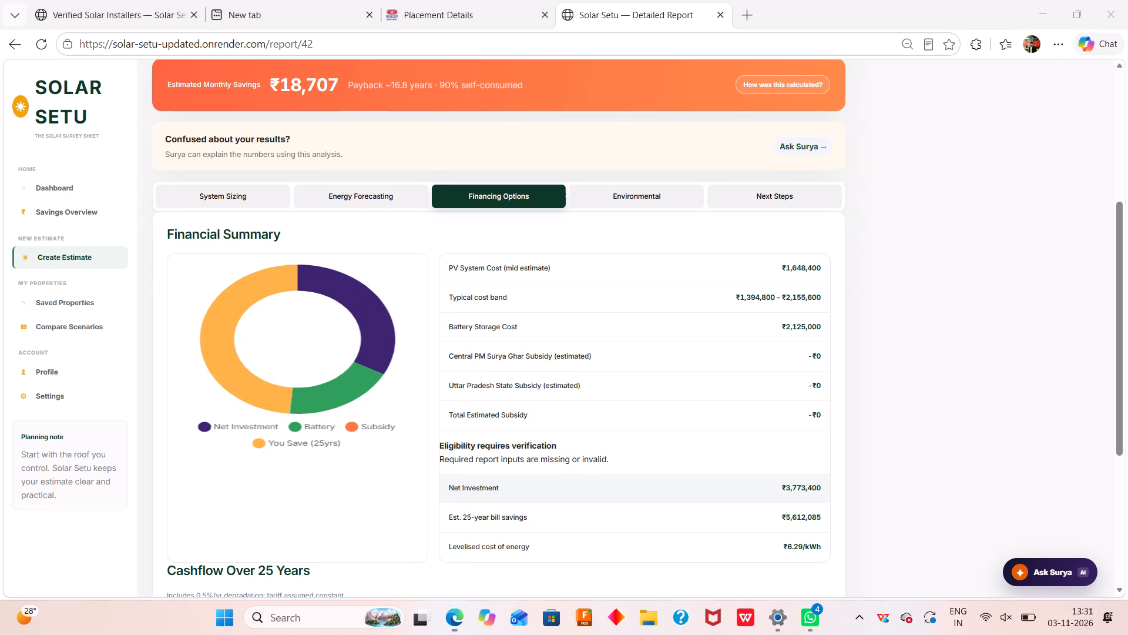
drag(154, 135, 947, 377)
drag(986, 476, 162, 68)
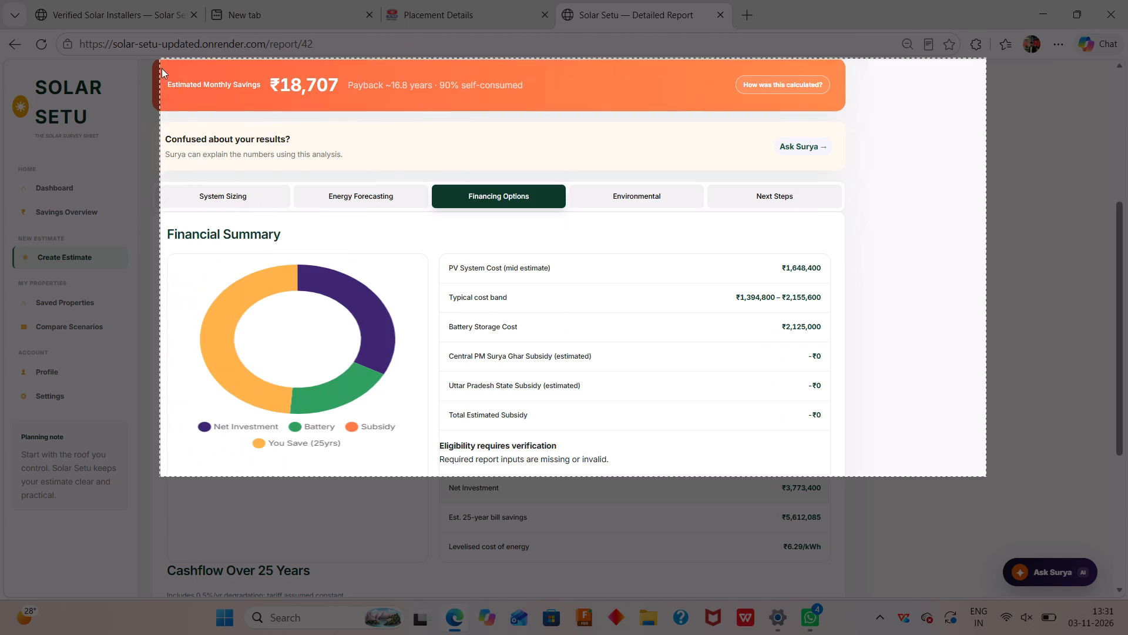
drag(162, 68, 149, 153)
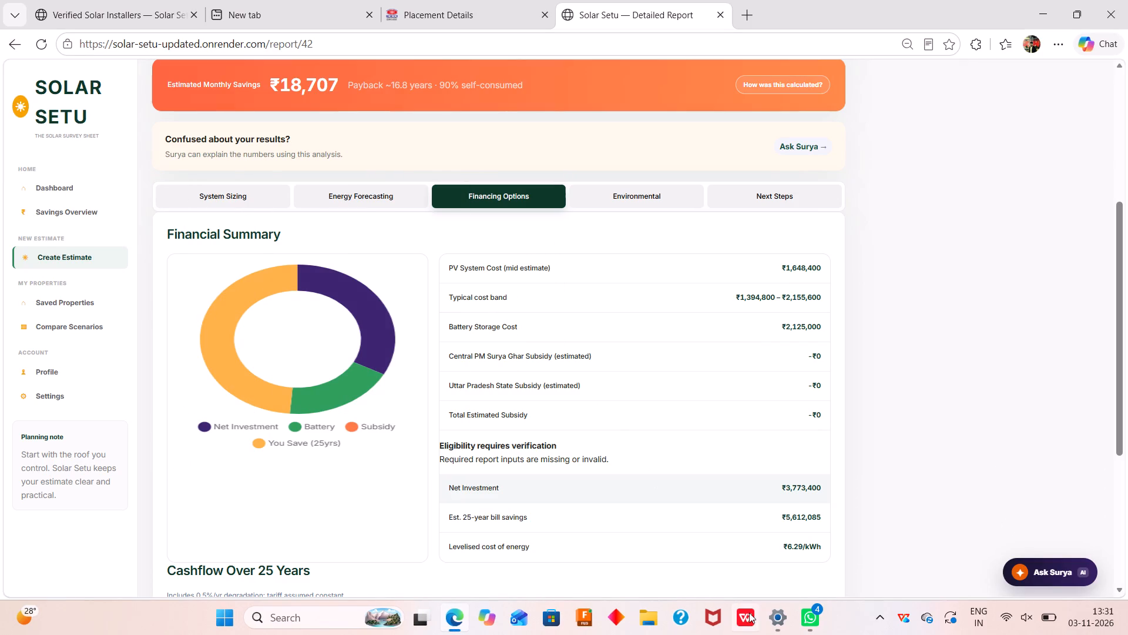
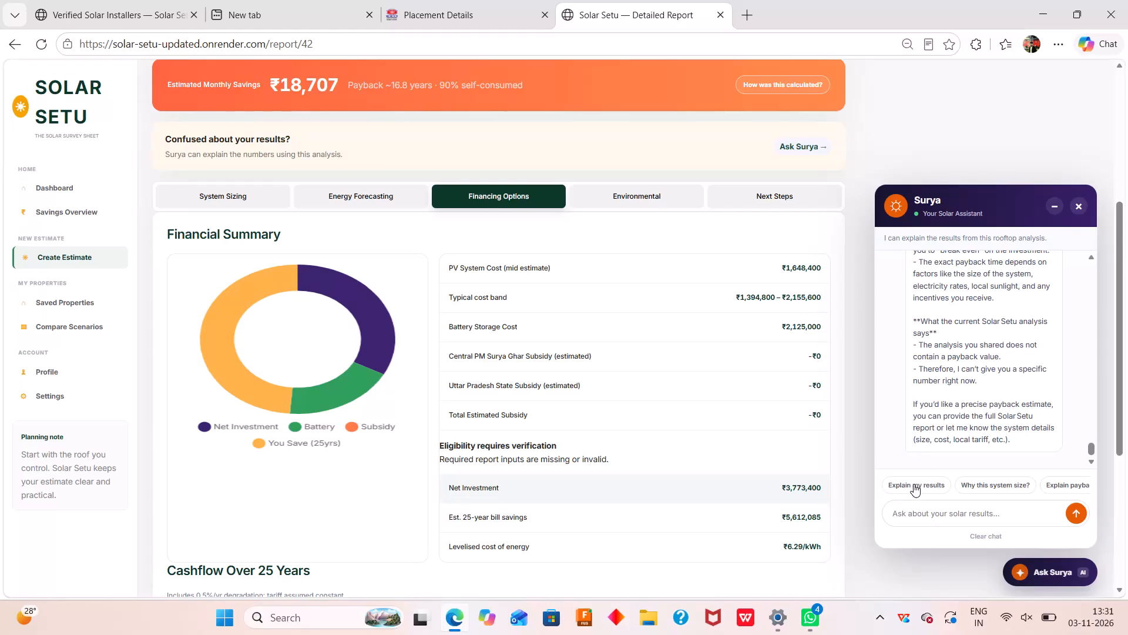
Ask the Surya assistant "Why this system size?" and follow up with the request "EXPLAIN IN HINDI".
click(1013, 483)
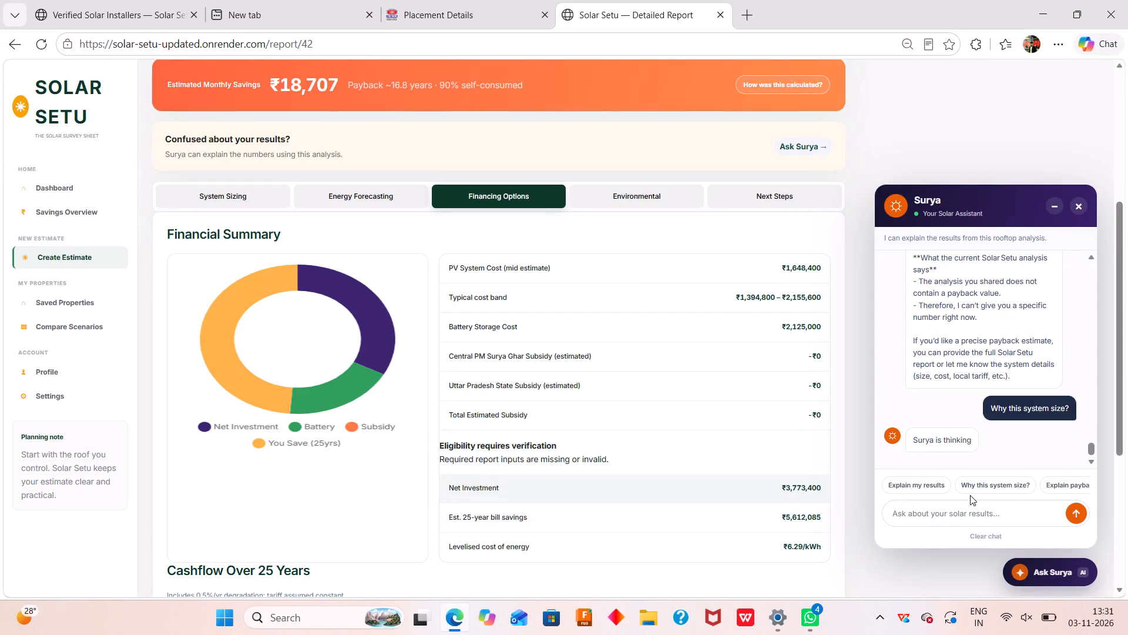
click(942, 516)
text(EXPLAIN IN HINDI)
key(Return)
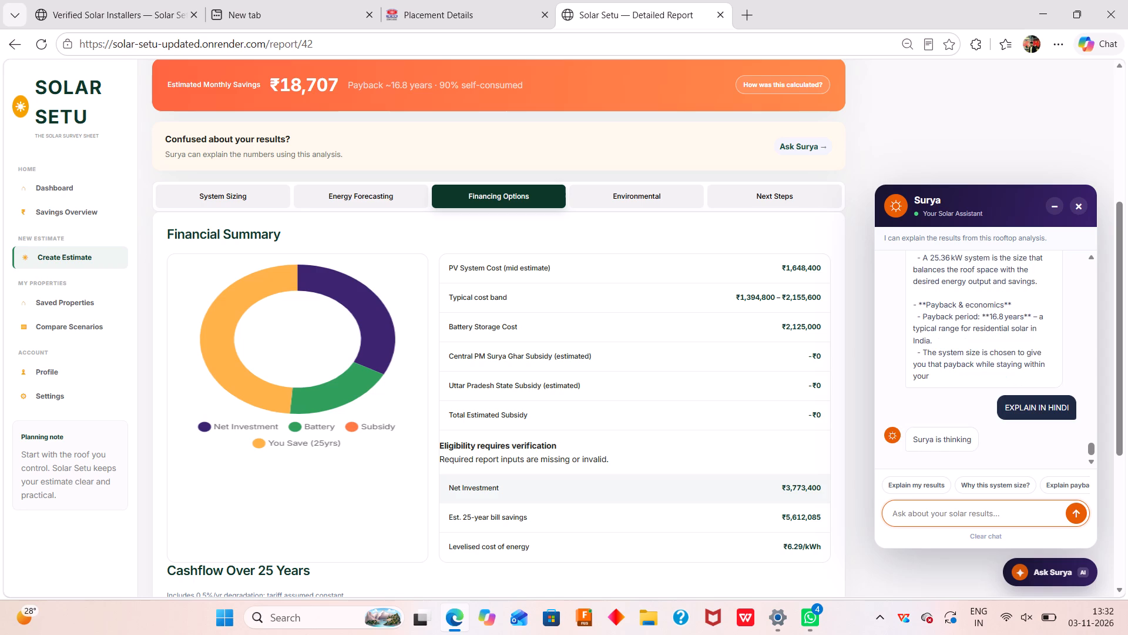
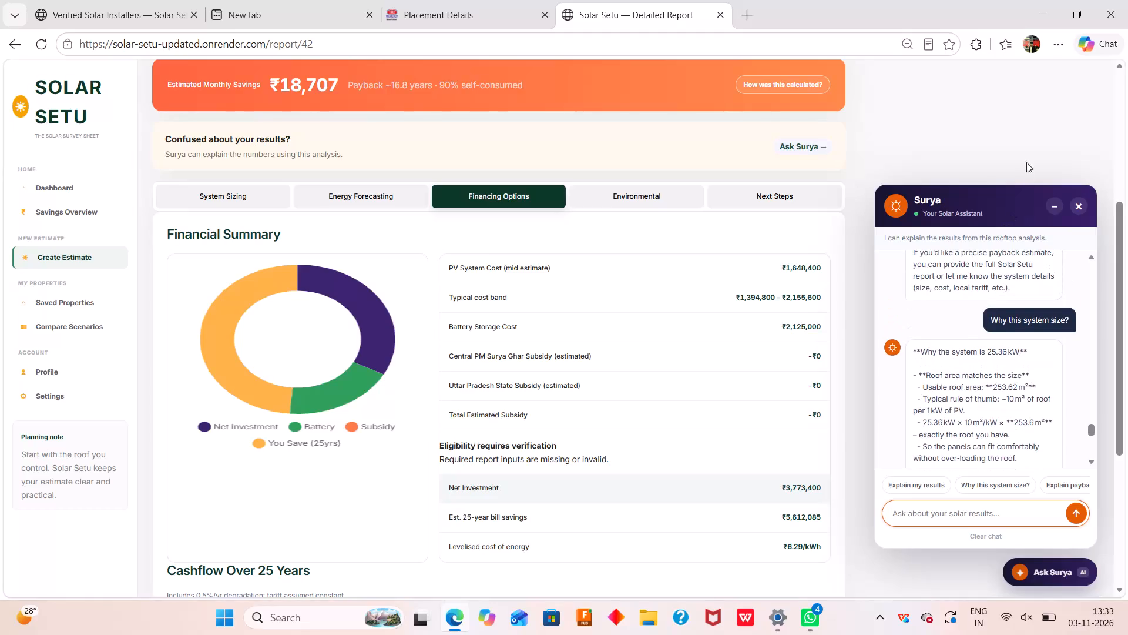
Open the Compare Solar Solutions page for the KIET report and look through the ranked provider options, including rank reasons and trade-offs.
click(798, 162)
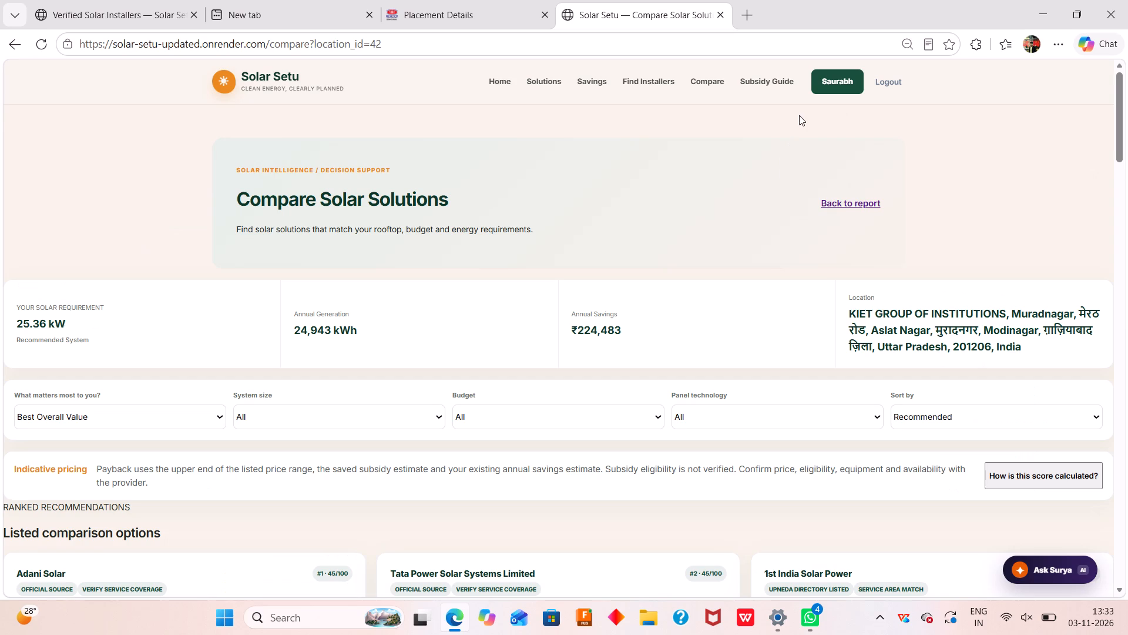
scroll(731, 252, down, 1)
scroll(644, 264, down, 1)
scroll(603, 361, down, 2)
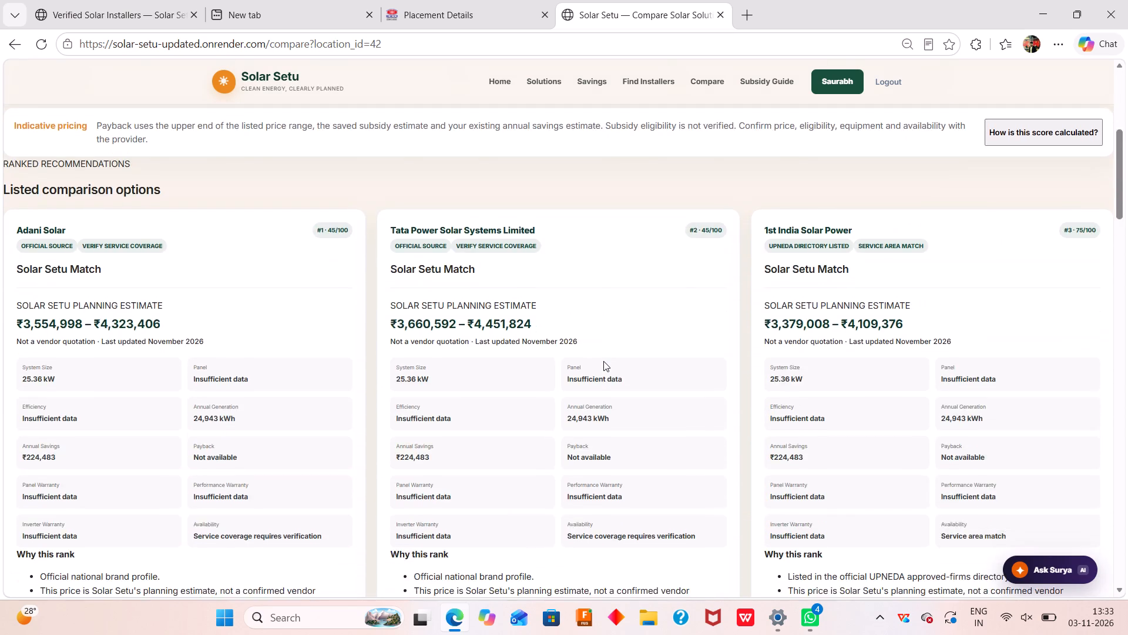
scroll(603, 361, down, 1)
scroll(633, 473, down, 1)
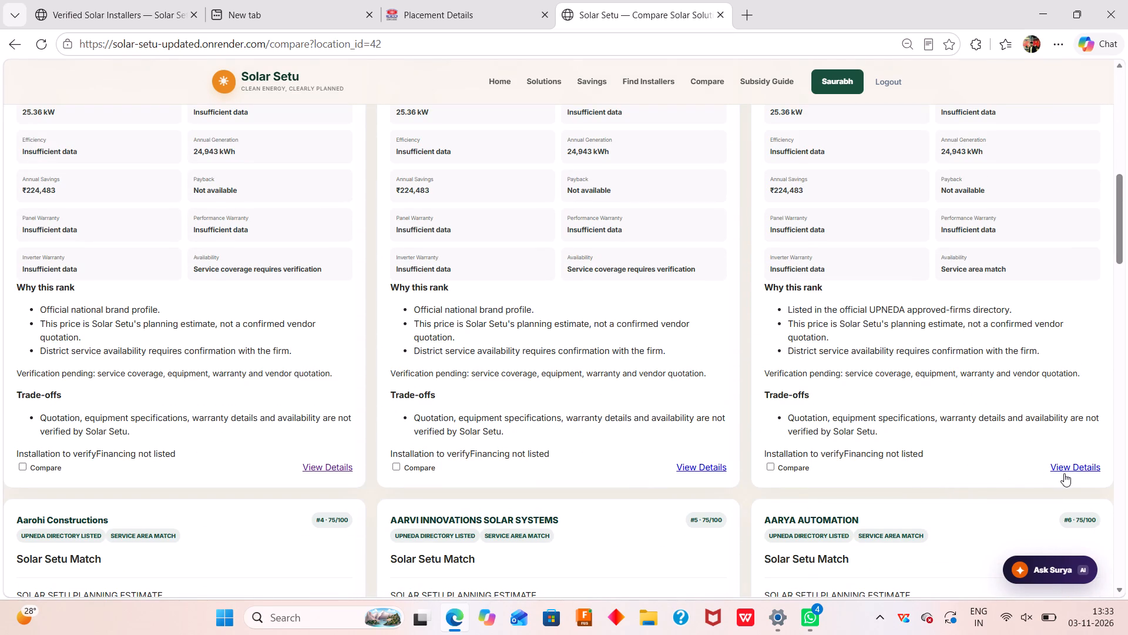
View the details of 1st India Solar Power, examining its company overview, contact options and quotation request form.
click(1064, 473)
scroll(904, 437, down, 1)
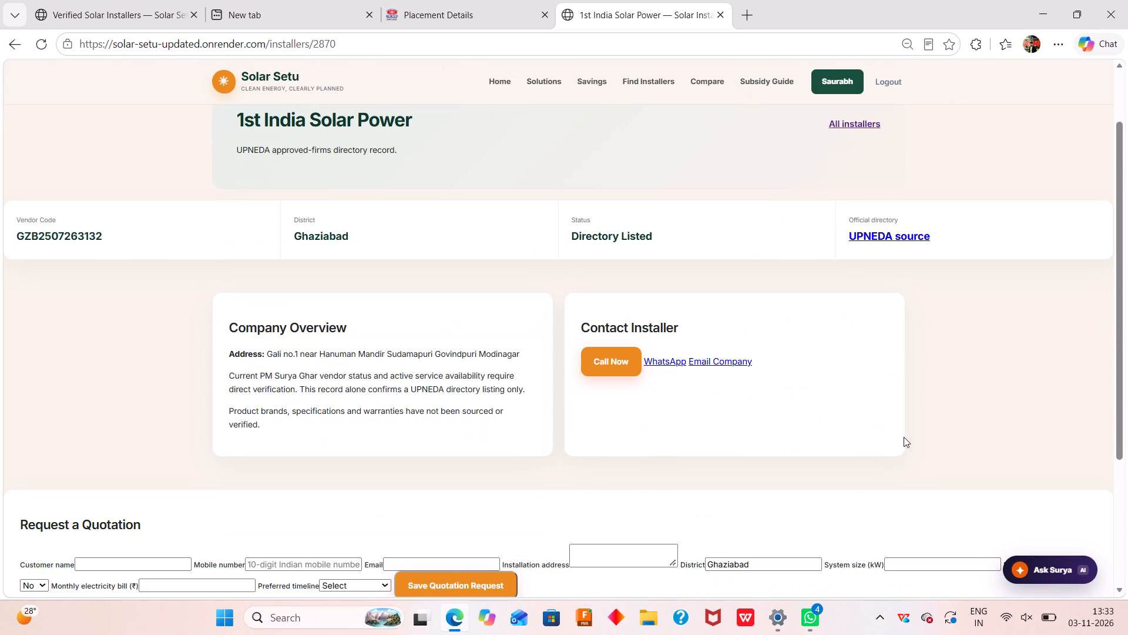
scroll(854, 412, down, 1)
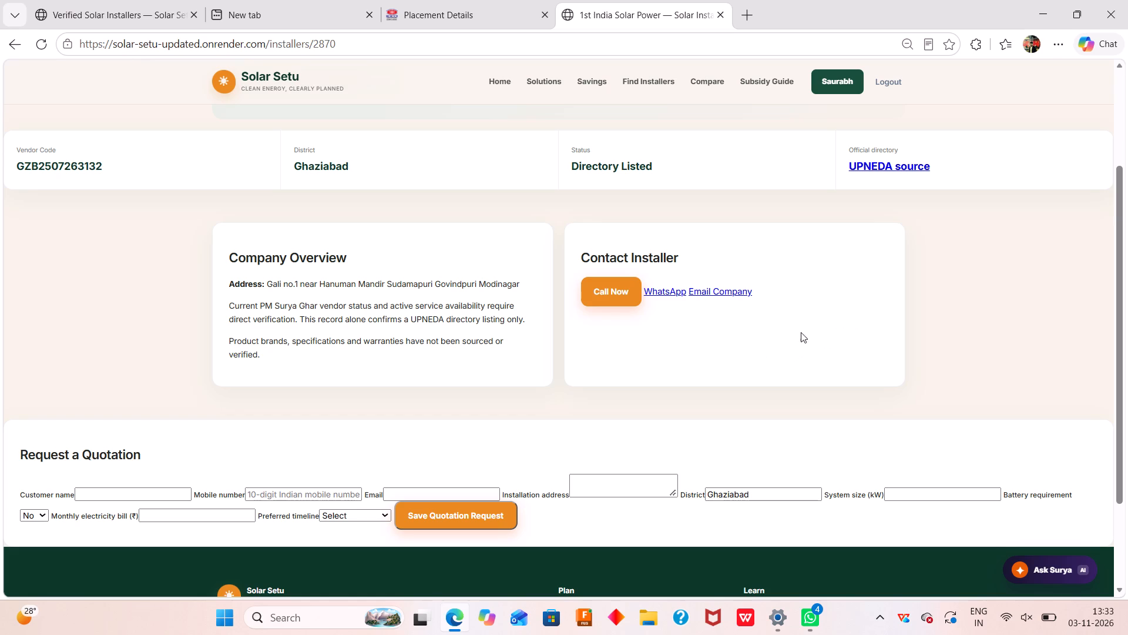
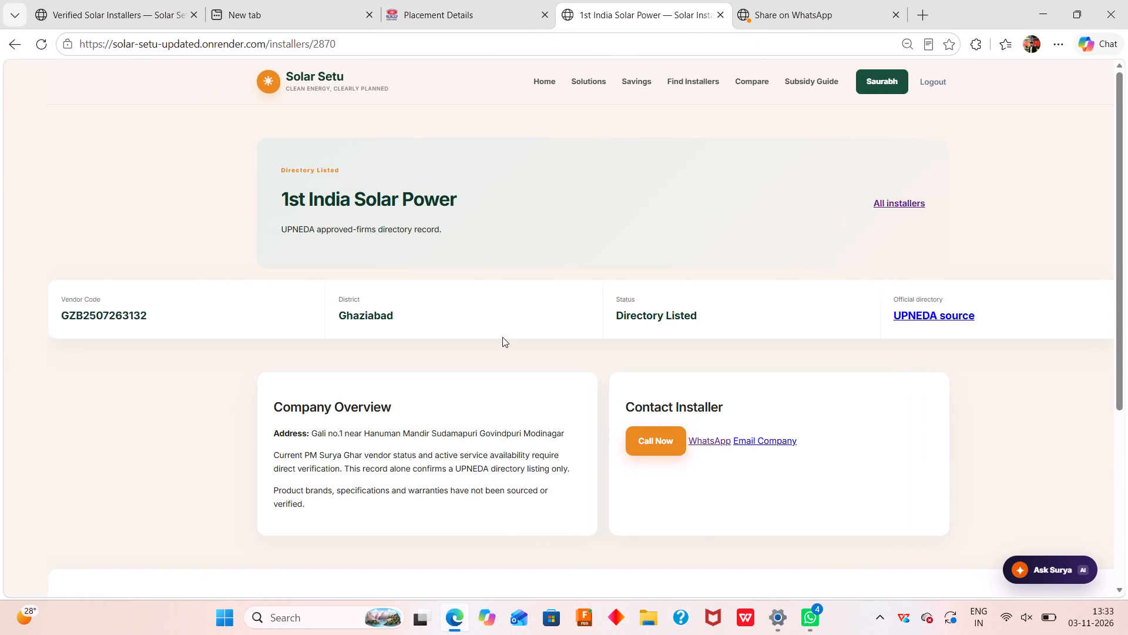
Go back from the 1st India Solar Power installer record to the Compare Solar Solutions page for the KIET rooftop.
scroll(502, 337, right, 3)
scroll(435, 323, up, 8)
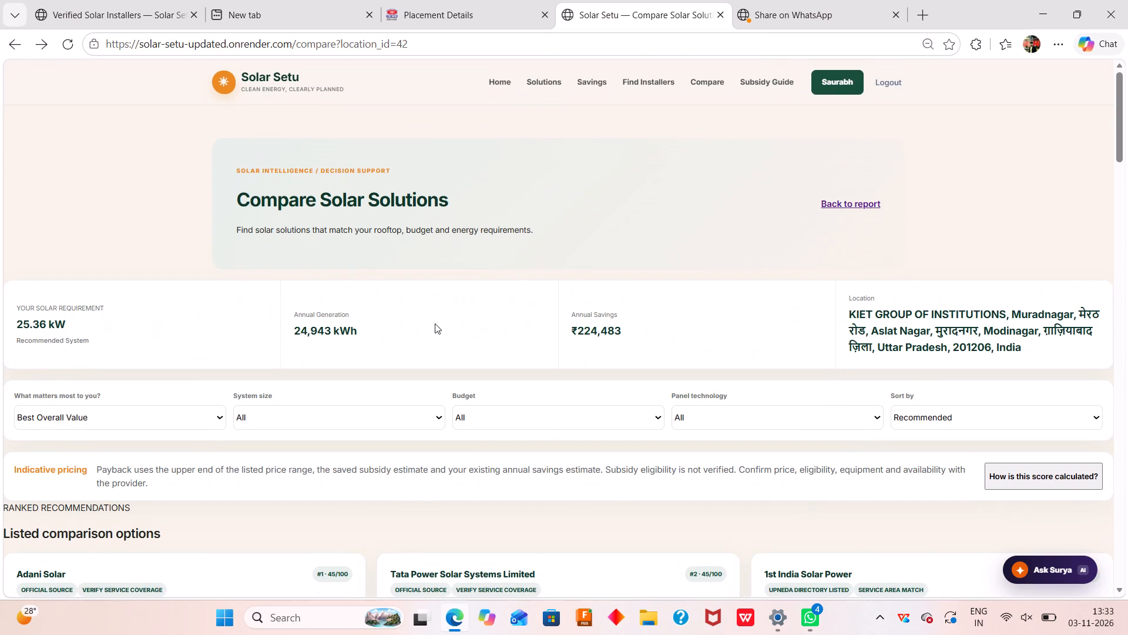
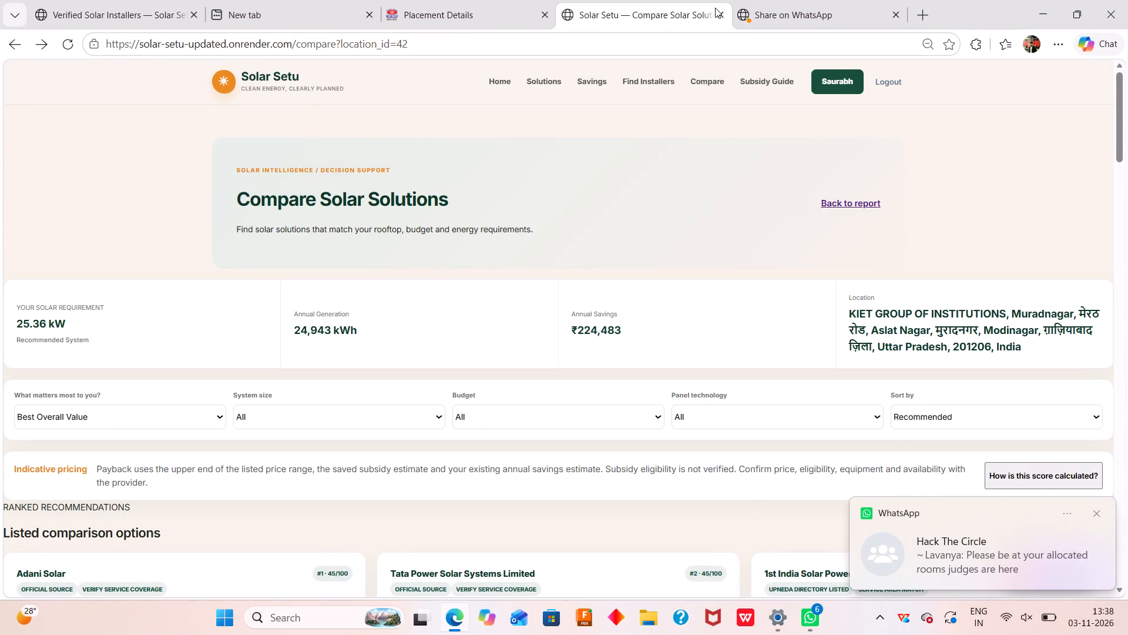
Force a full reload of the Compare Solar Solutions page for the KIET rooftop.
key(ctrl+F5)
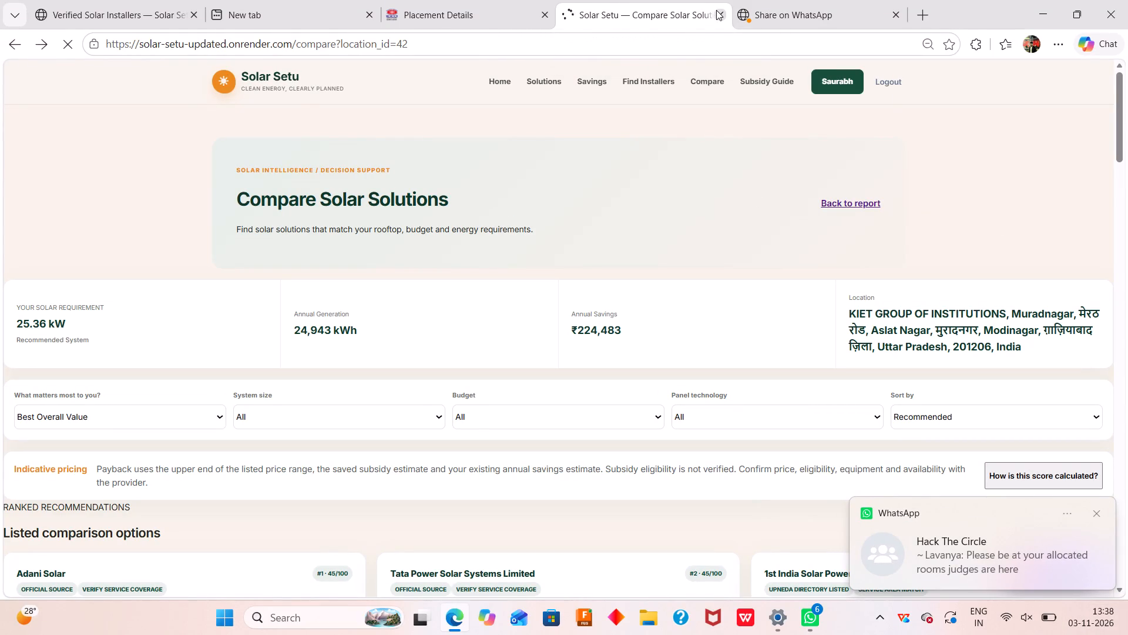
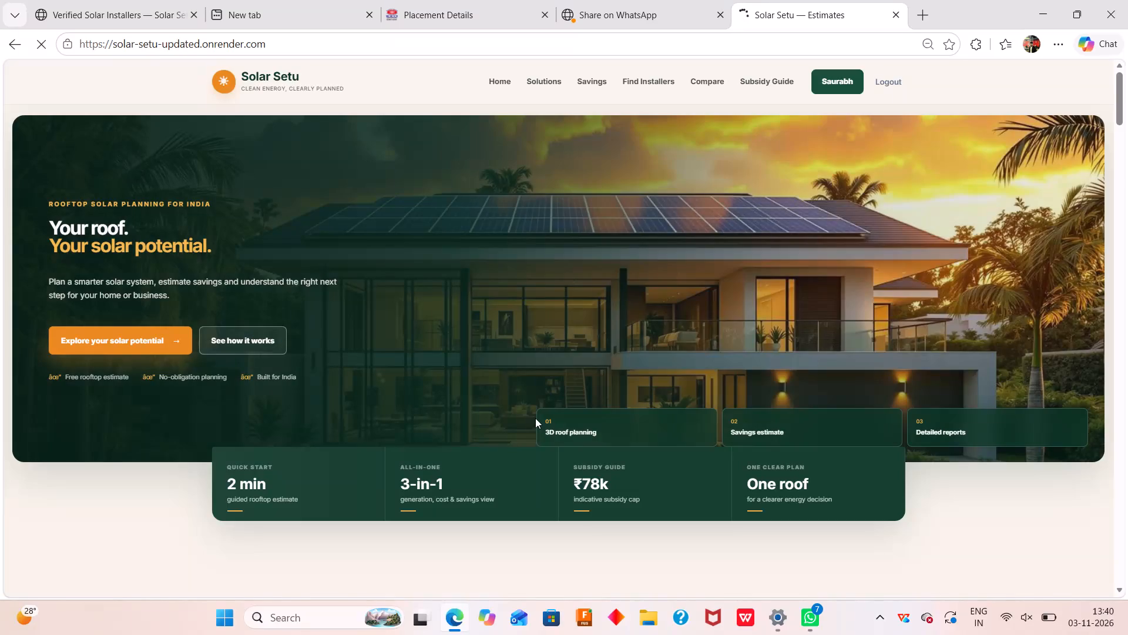
Find the rooftop of KIET Group of Institutions, Muradnagar, using the saved address, and select the matching place as the location.
scroll(591, 311, down, 1)
scroll(591, 311, up, 1)
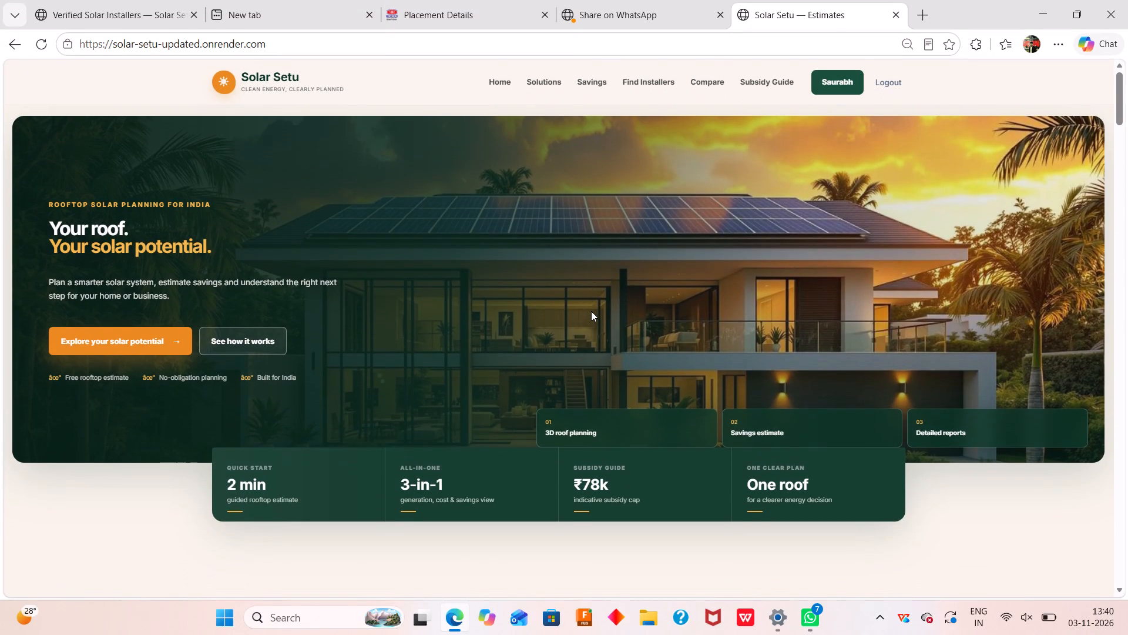
scroll(591, 311, down, 3)
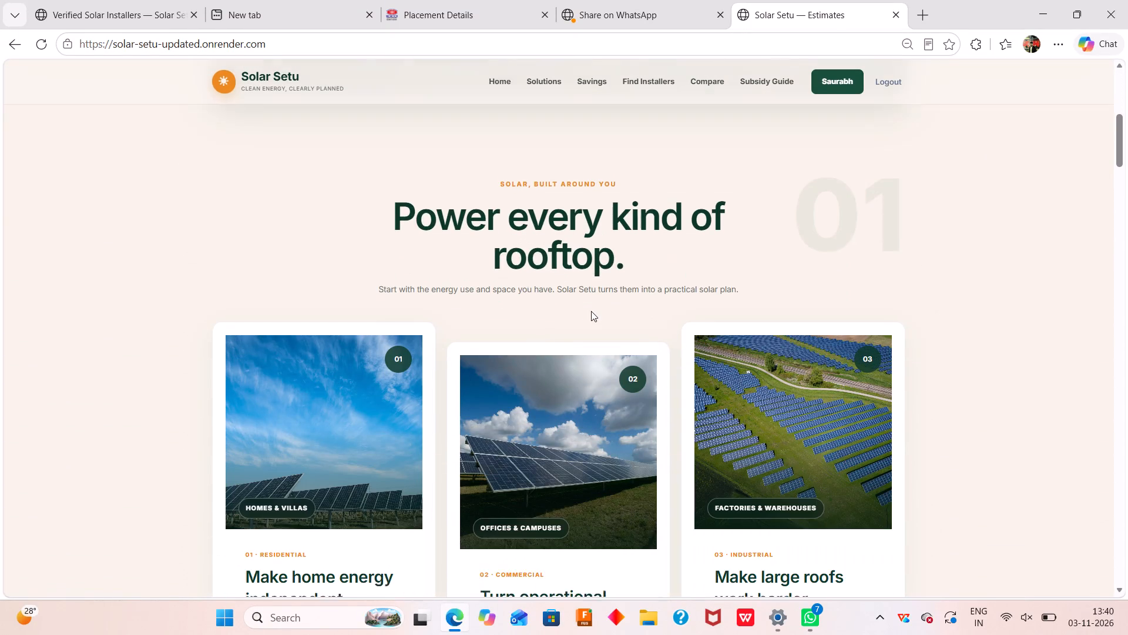
scroll(591, 311, down, 2)
scroll(591, 311, up, 15)
scroll(557, 333, down, 1)
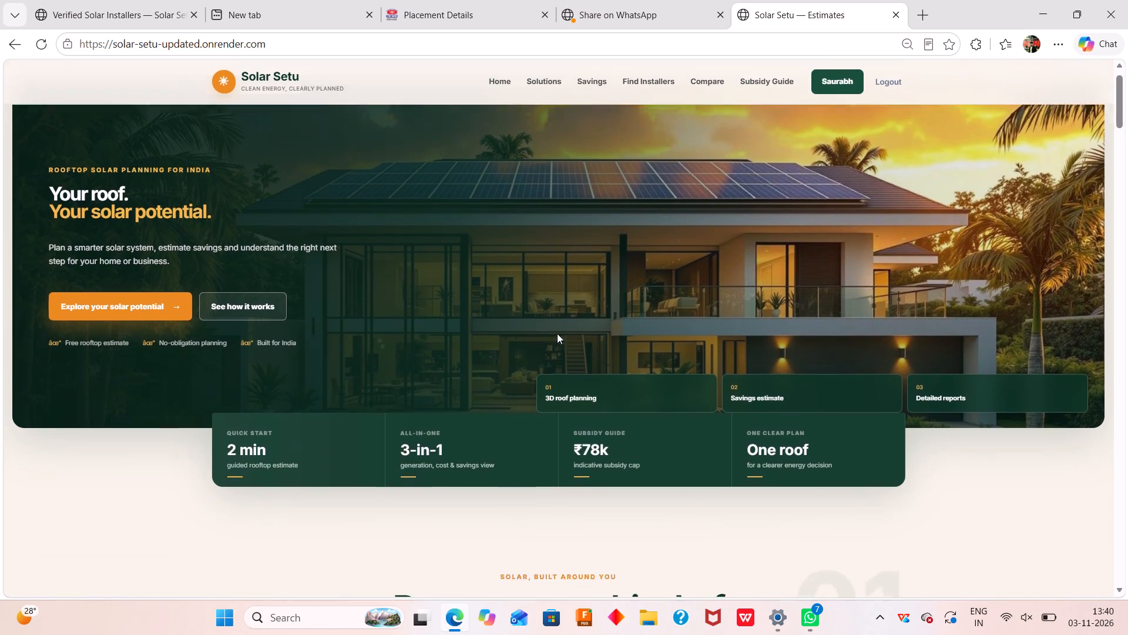
scroll(557, 333, down, 13)
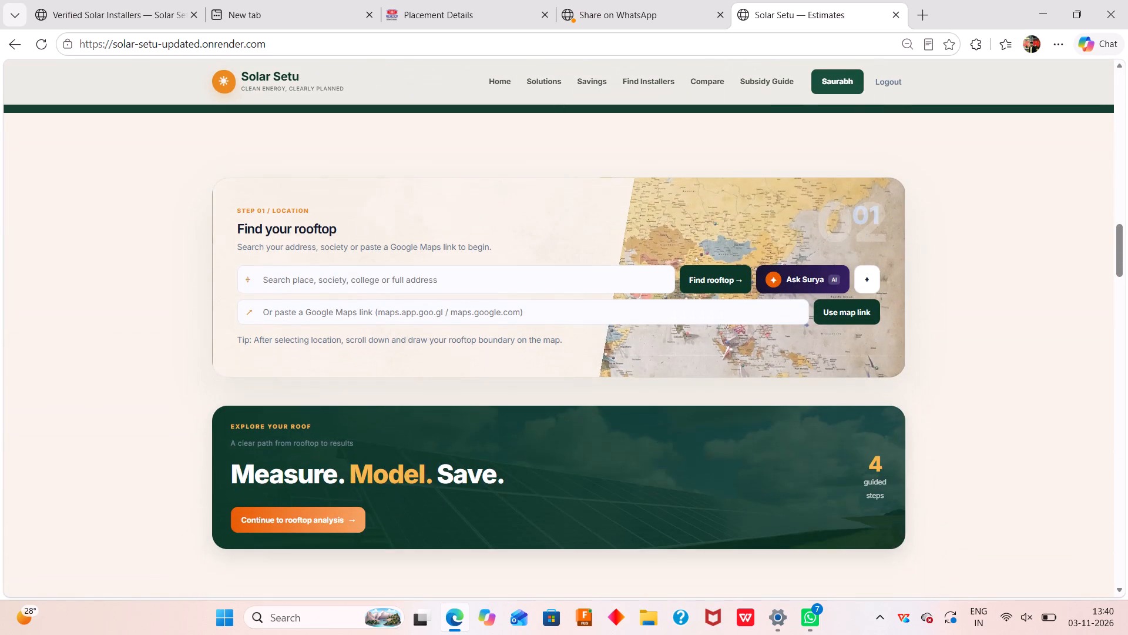
click(371, 282)
click(362, 369)
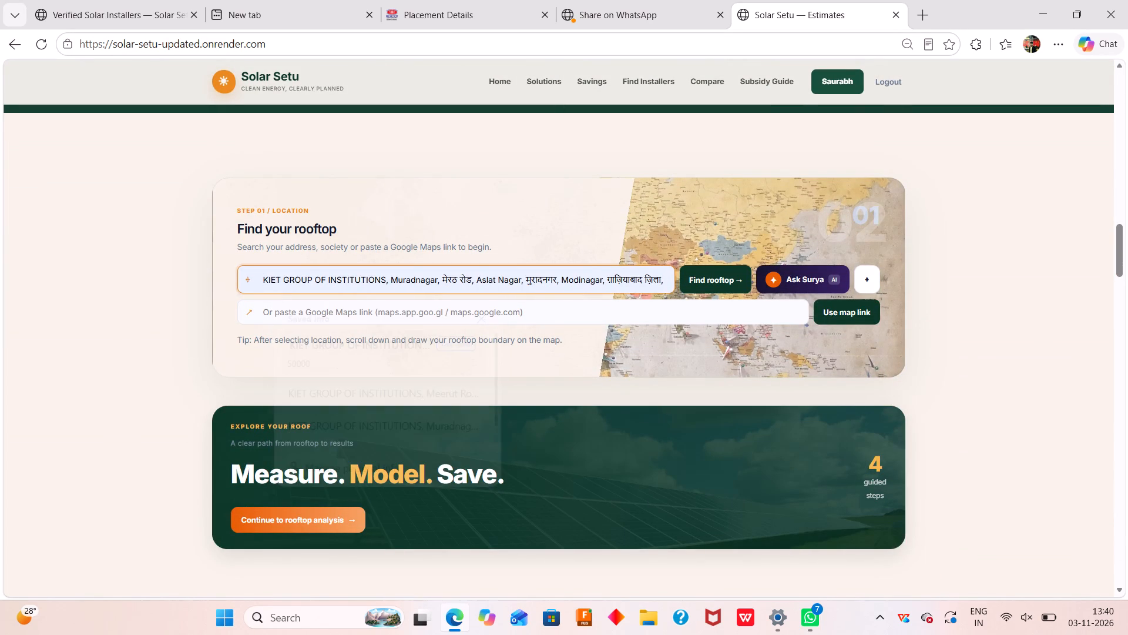
click(699, 282)
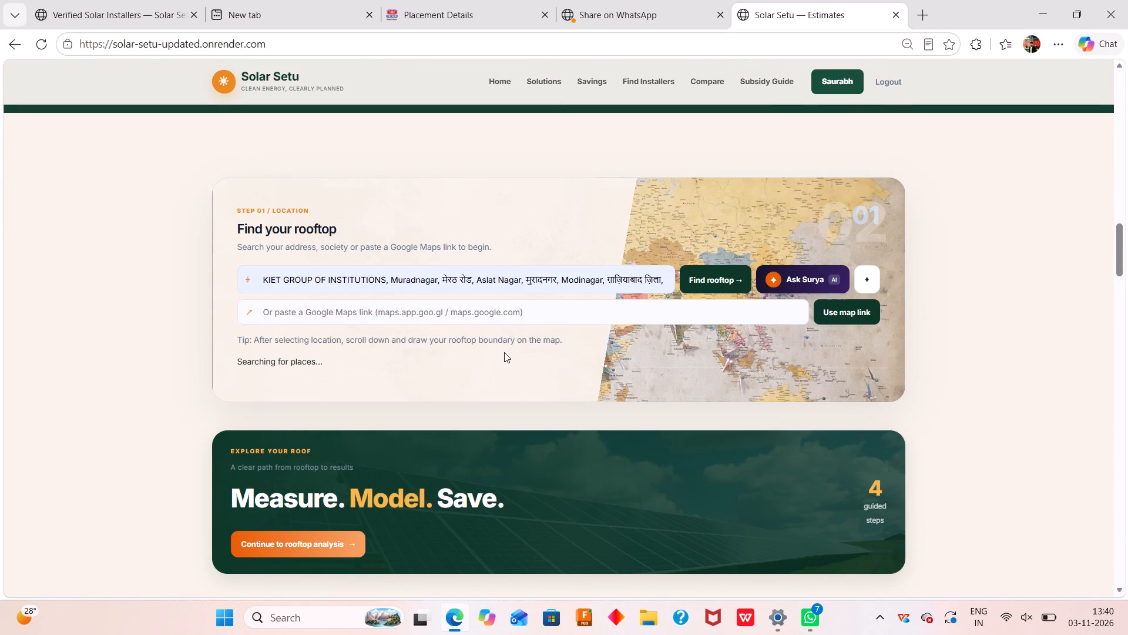
click(428, 391)
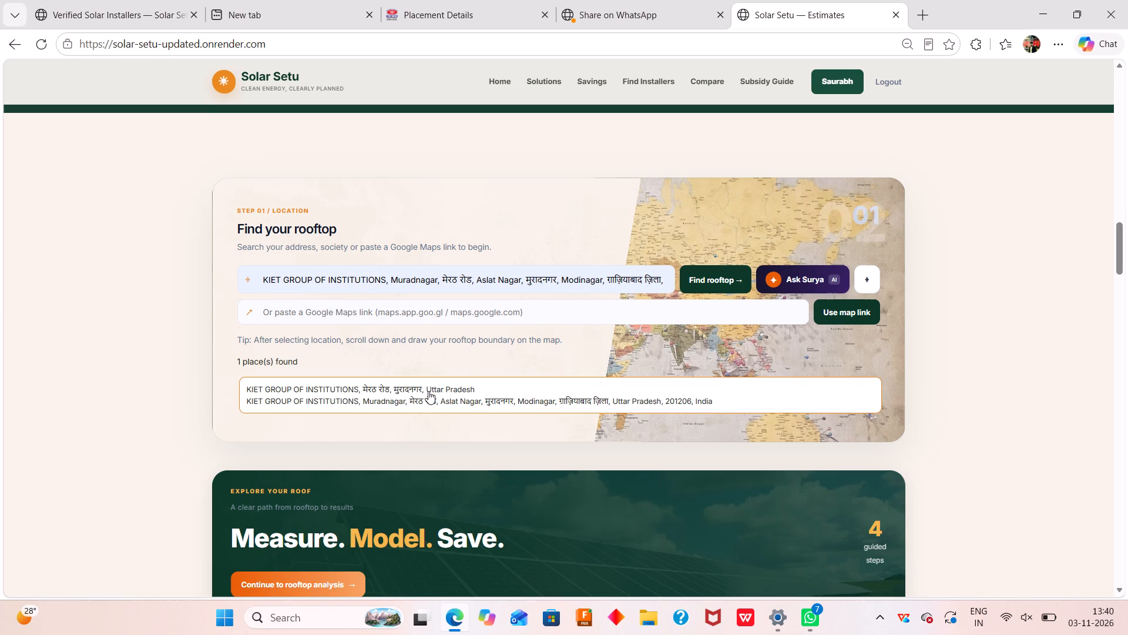
Draw a four-corner rooftop boundary of about 1,285 m² around the large square roof southwest of the location marker.
scroll(420, 429, down, 2)
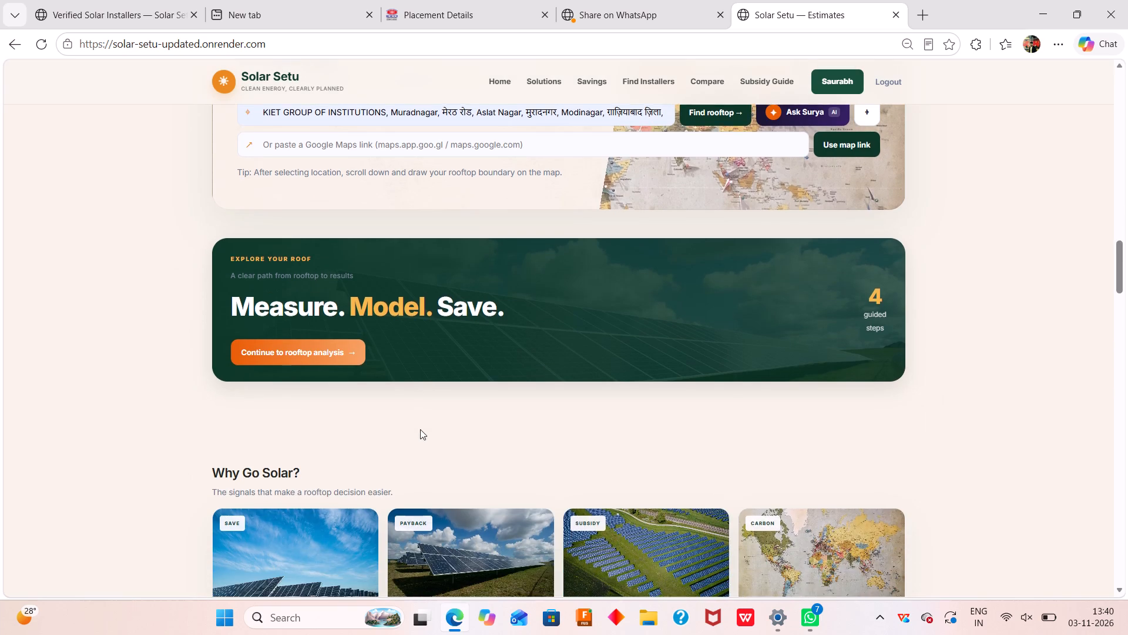
scroll(420, 429, down, 6)
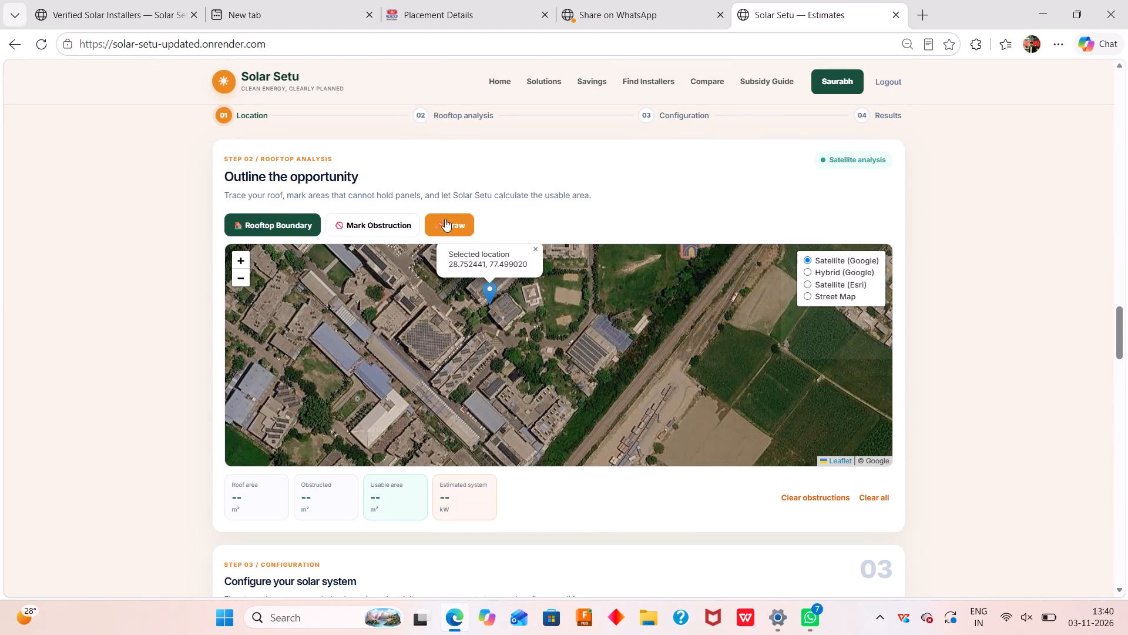
click(439, 218)
click(430, 309)
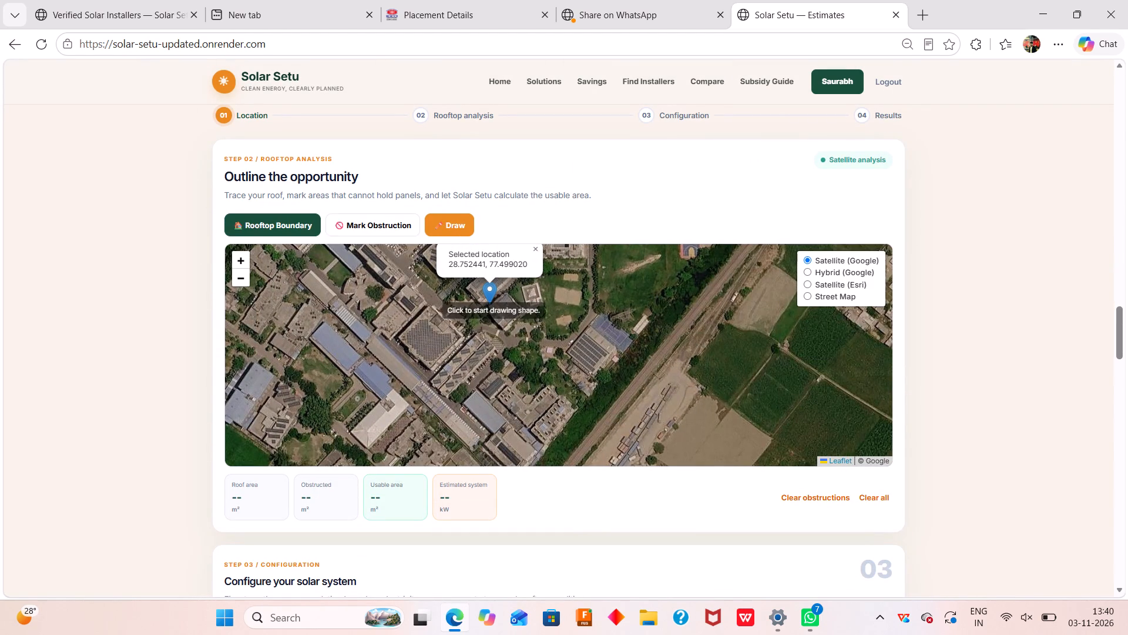
click(402, 335)
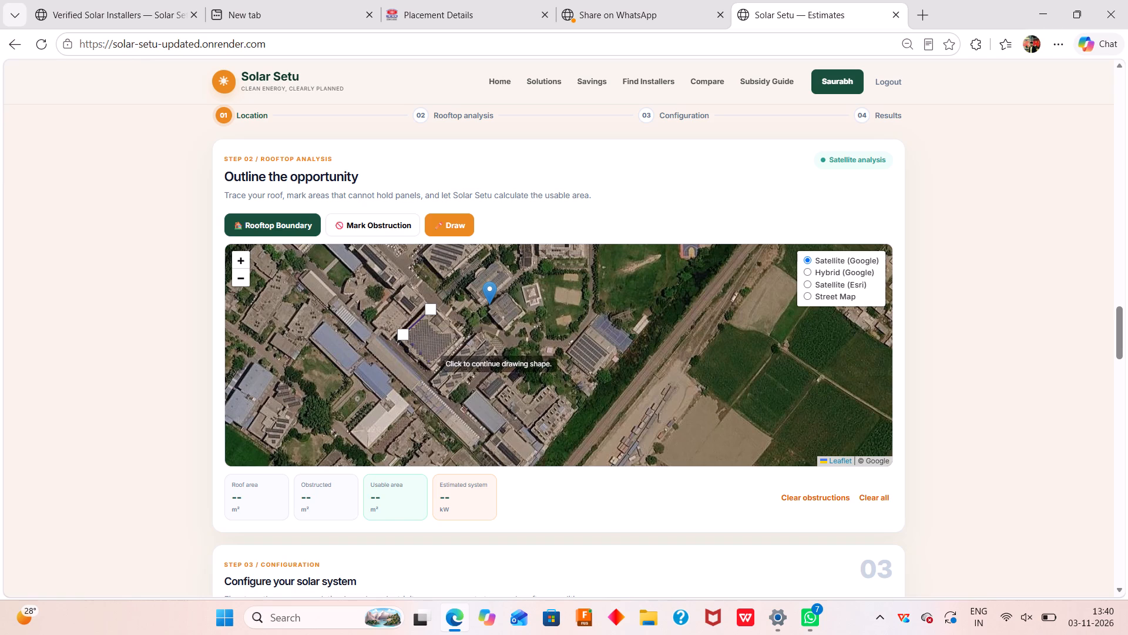
click(427, 365)
click(461, 334)
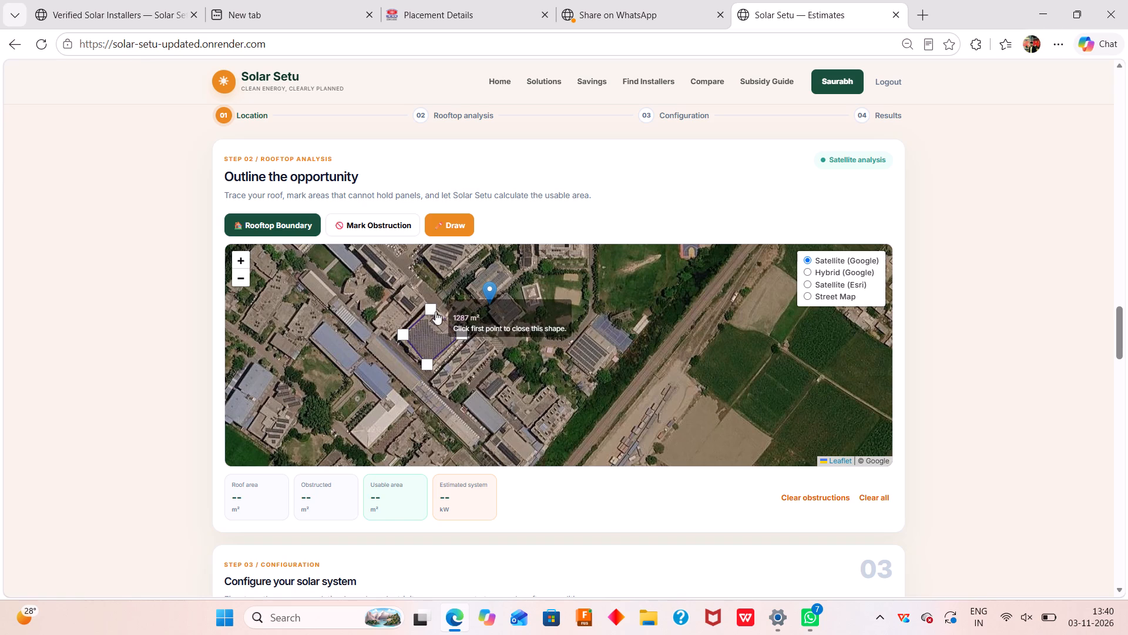
click(428, 308)
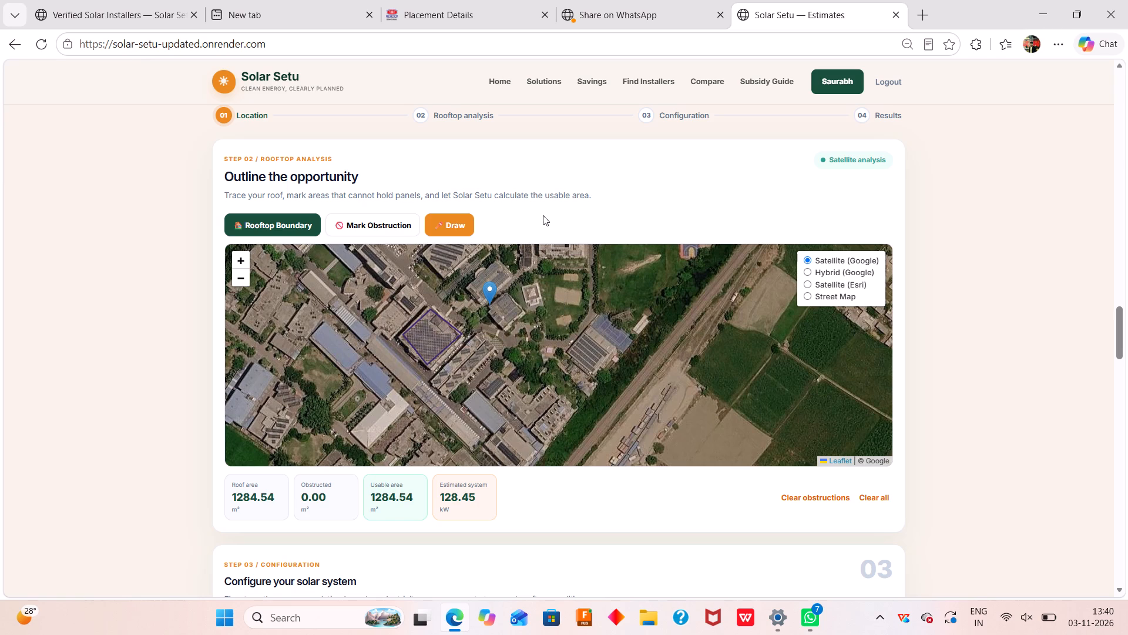
Try to calculate the solar potential with power-cut backup, battery storage, 5 kW essential load and 20 hours of backup.
scroll(543, 215, down, 4)
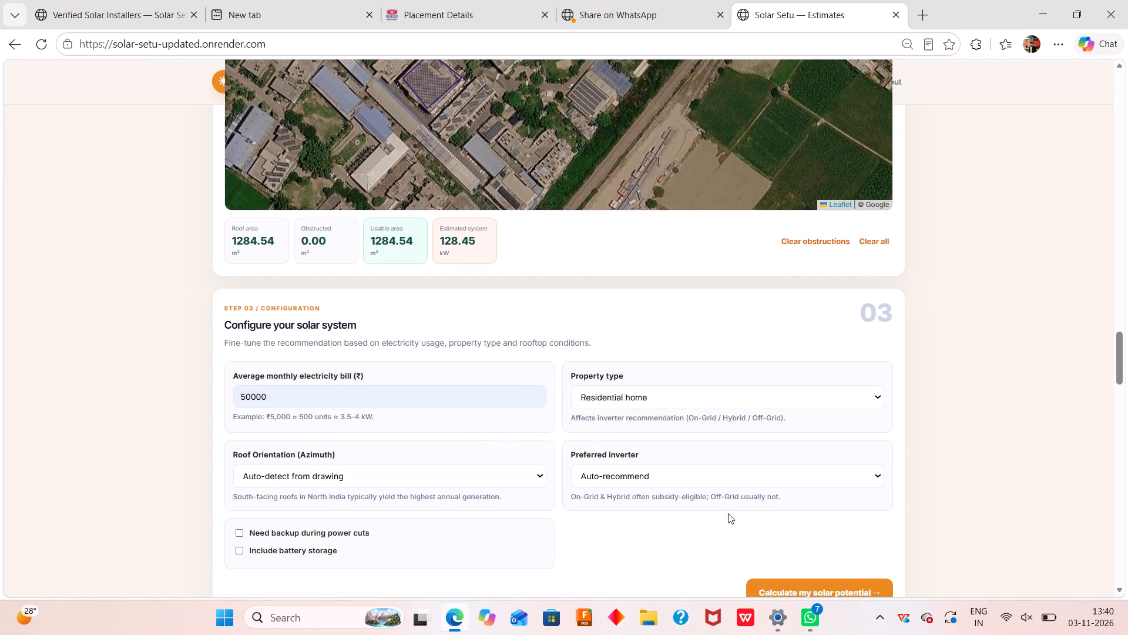
scroll(612, 550, down, 1)
click(240, 511)
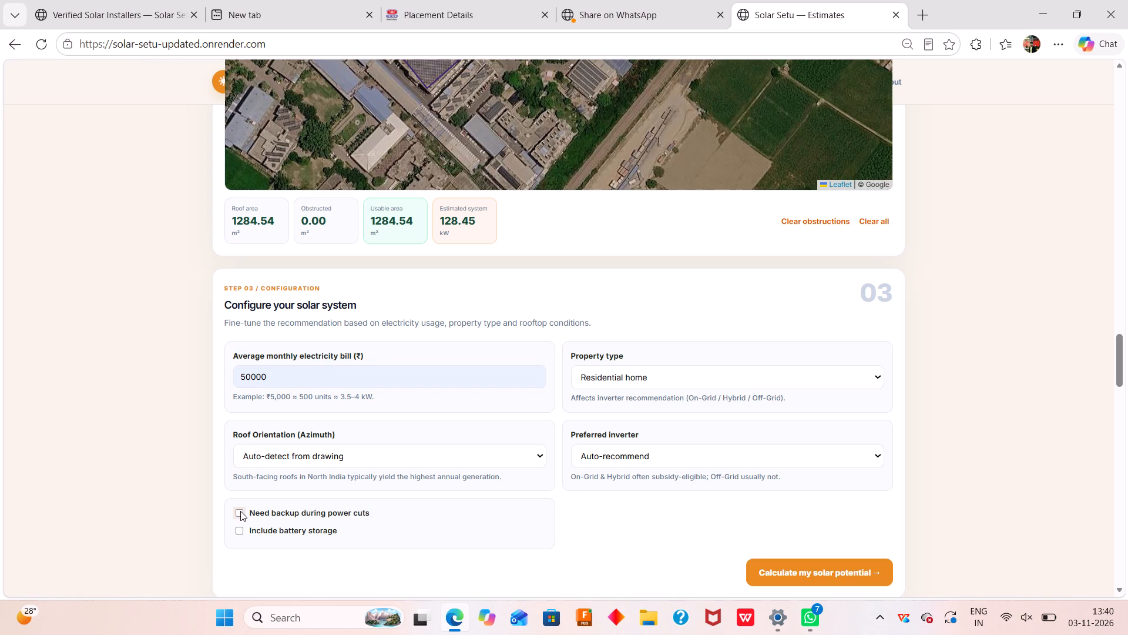
click(305, 567)
key(5)
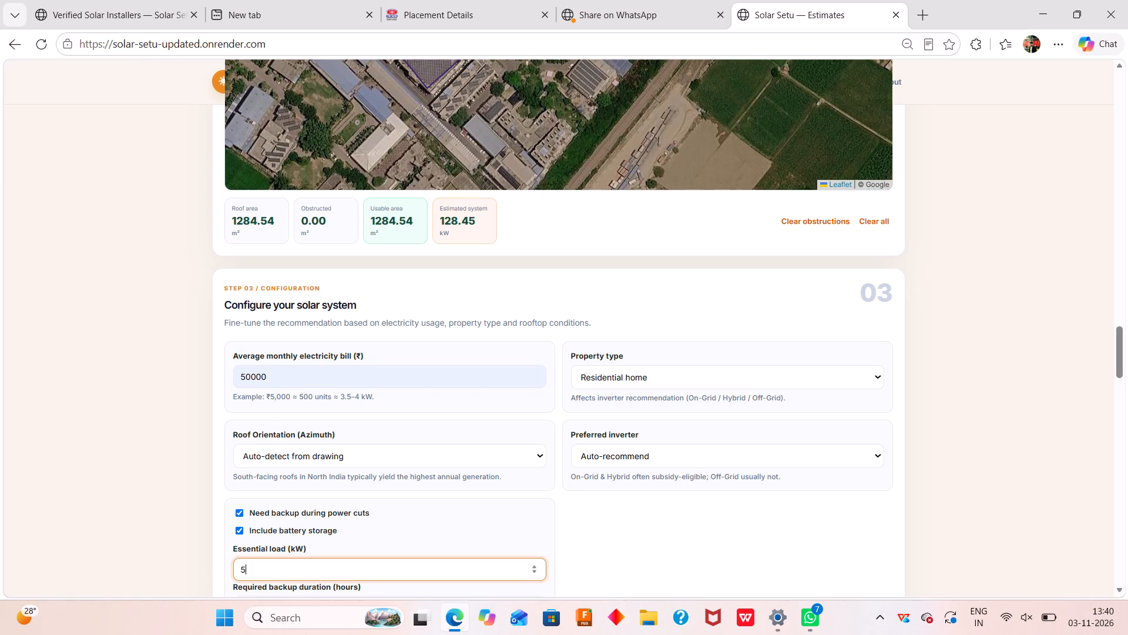
scroll(305, 567, down, 2)
key(BackSpace)
key(BackSpace)
key(BackSpace)
key(5)
scroll(624, 526, down, 1)
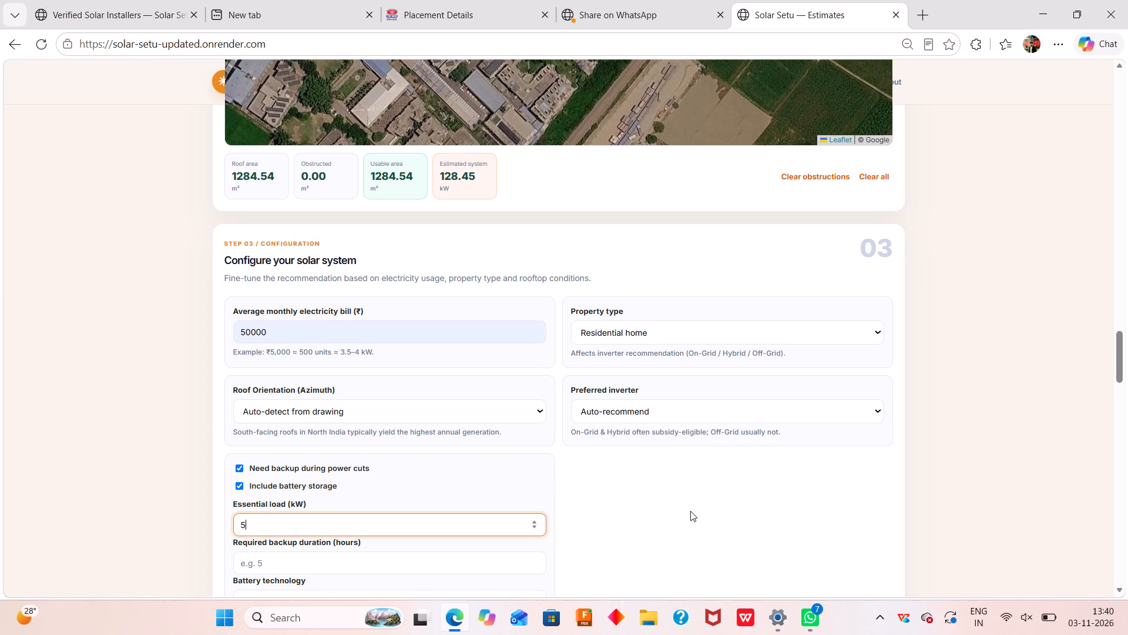
scroll(690, 511, down, 2)
click(368, 404)
text(20)
click(814, 519)
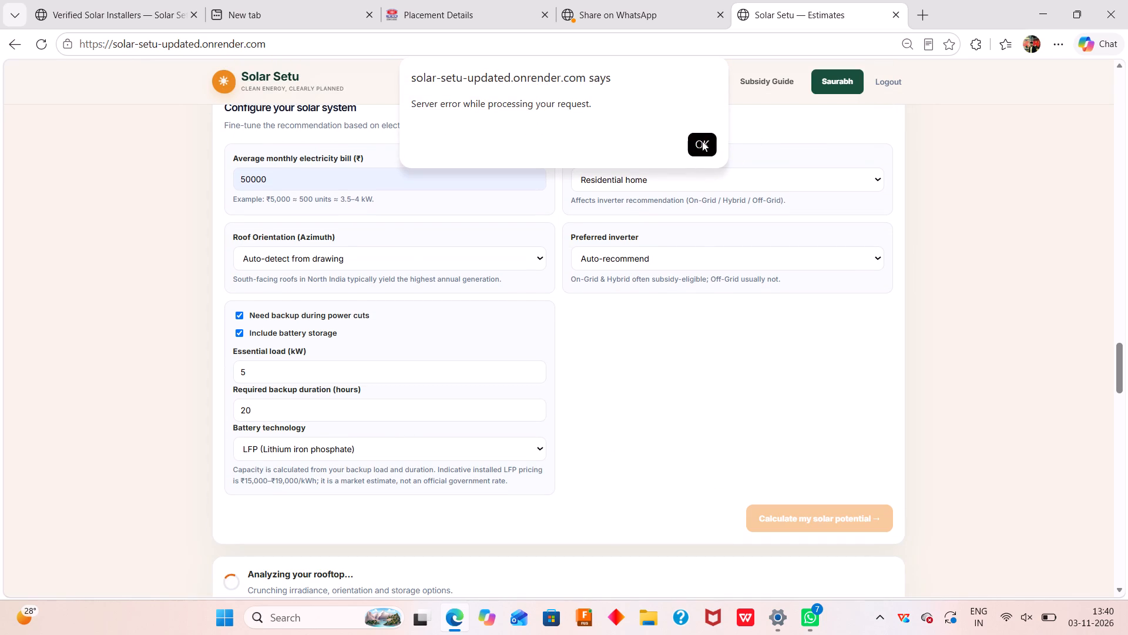
Look through the page below the configuration form for solar results, and review the rooftop outline and configured system settings.
click(702, 141)
scroll(655, 340, down, 1)
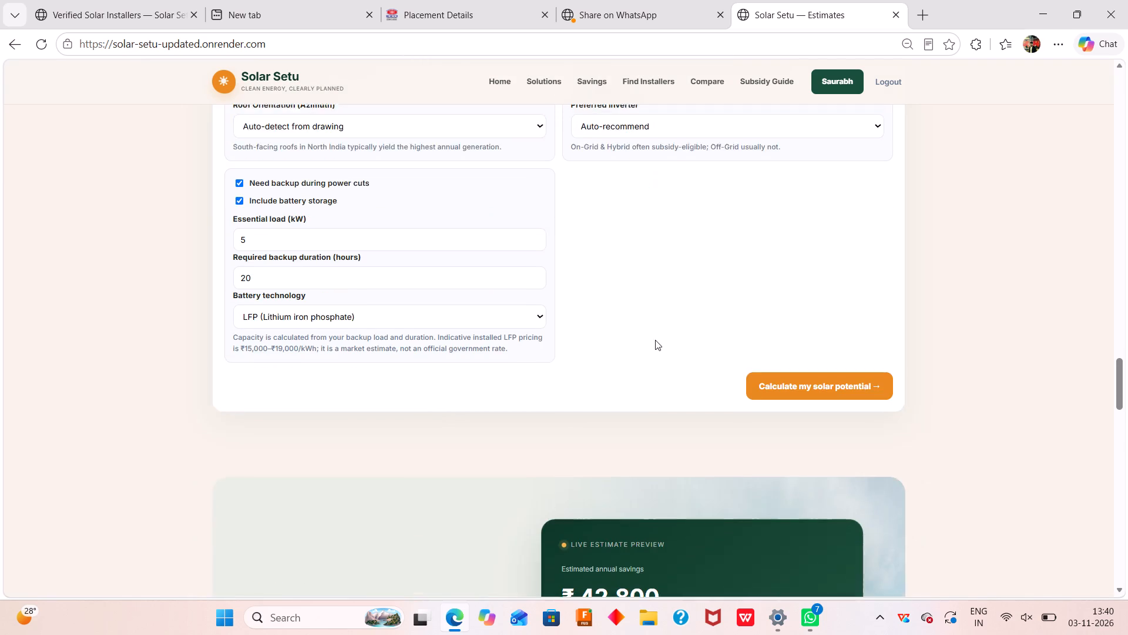
scroll(655, 340, down, 6)
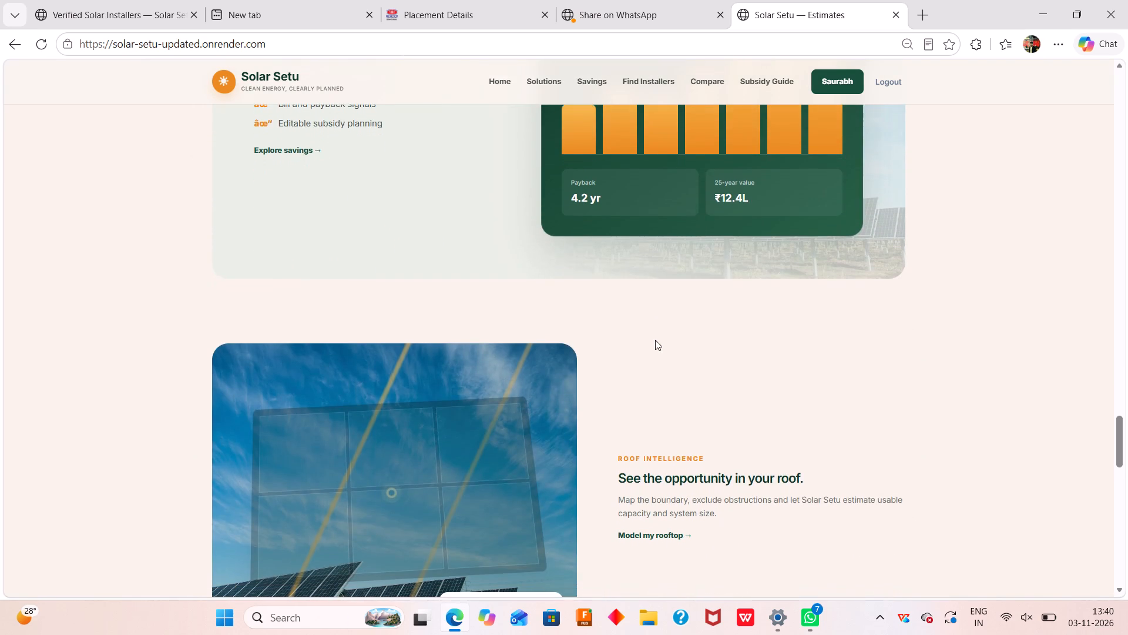
scroll(655, 340, down, 7)
scroll(655, 340, up, 5)
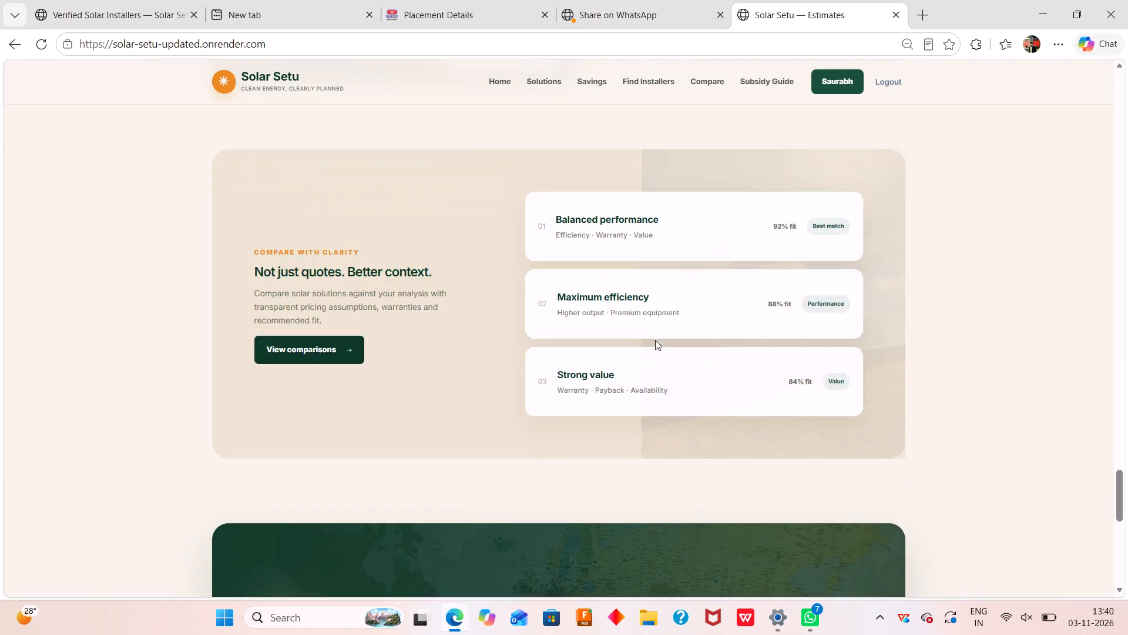
scroll(655, 340, up, 10)
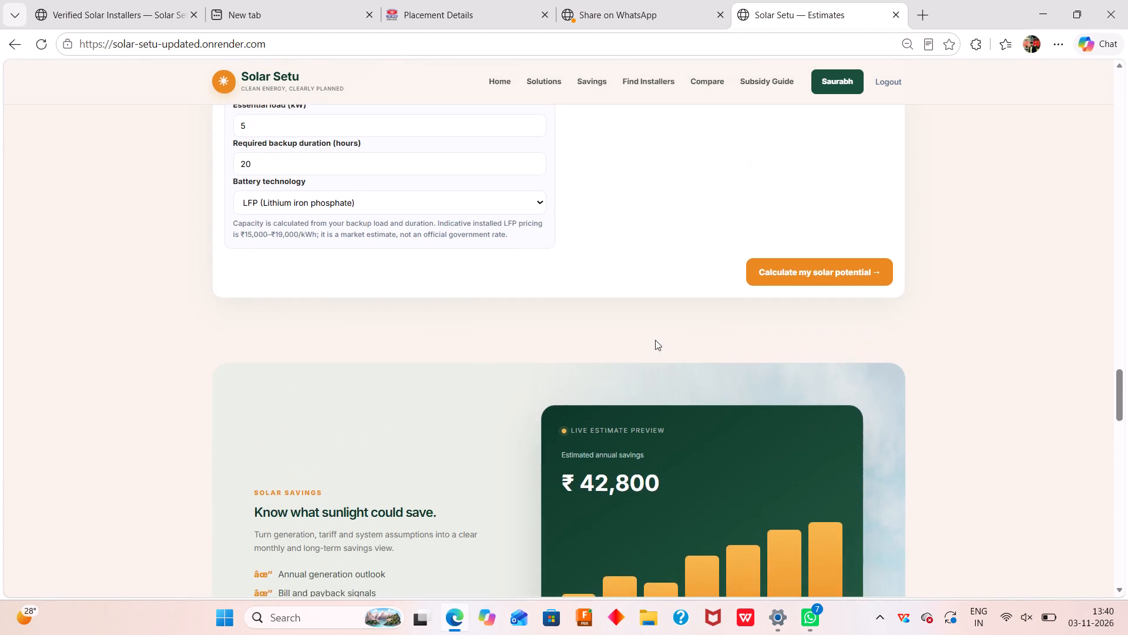
scroll(655, 340, up, 2)
scroll(655, 340, down, 1)
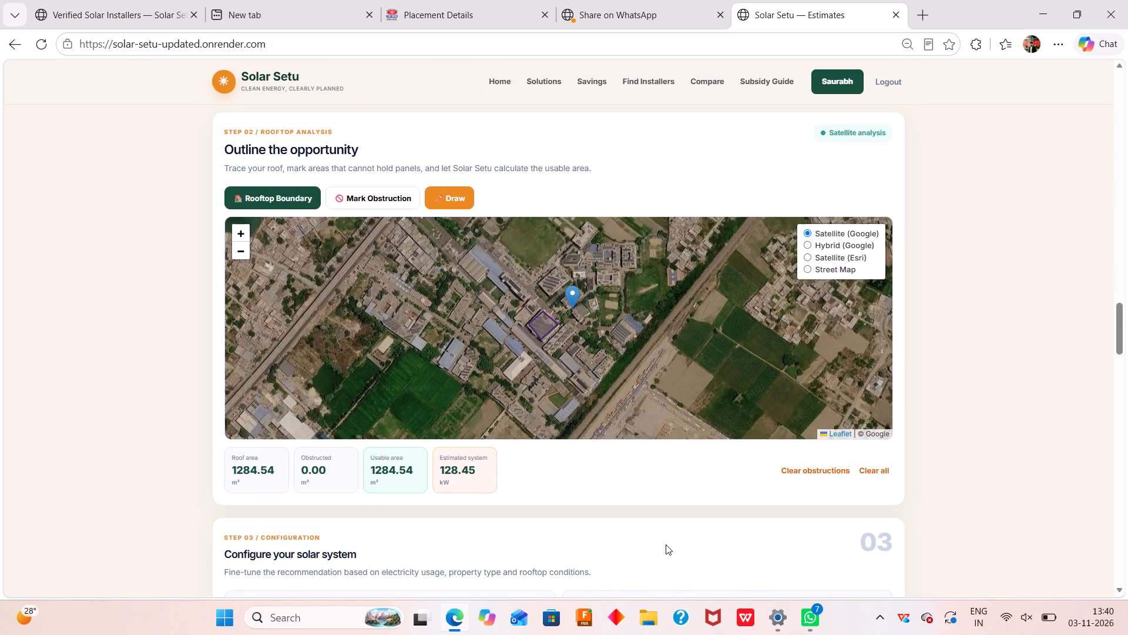
scroll(666, 544, down, 5)
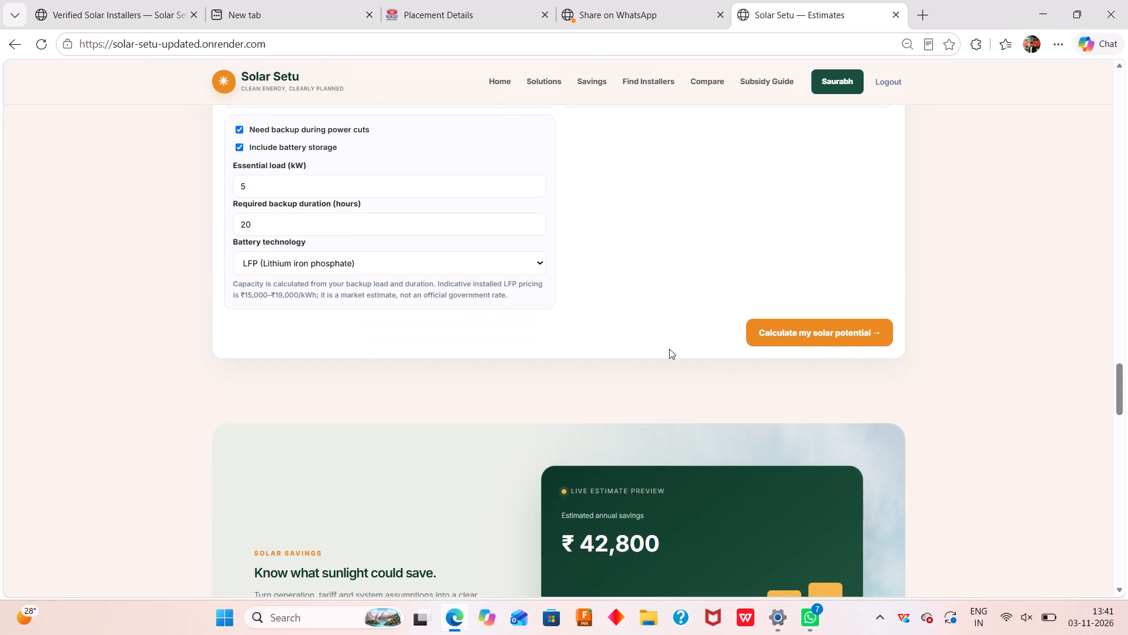
scroll(669, 349, down, 15)
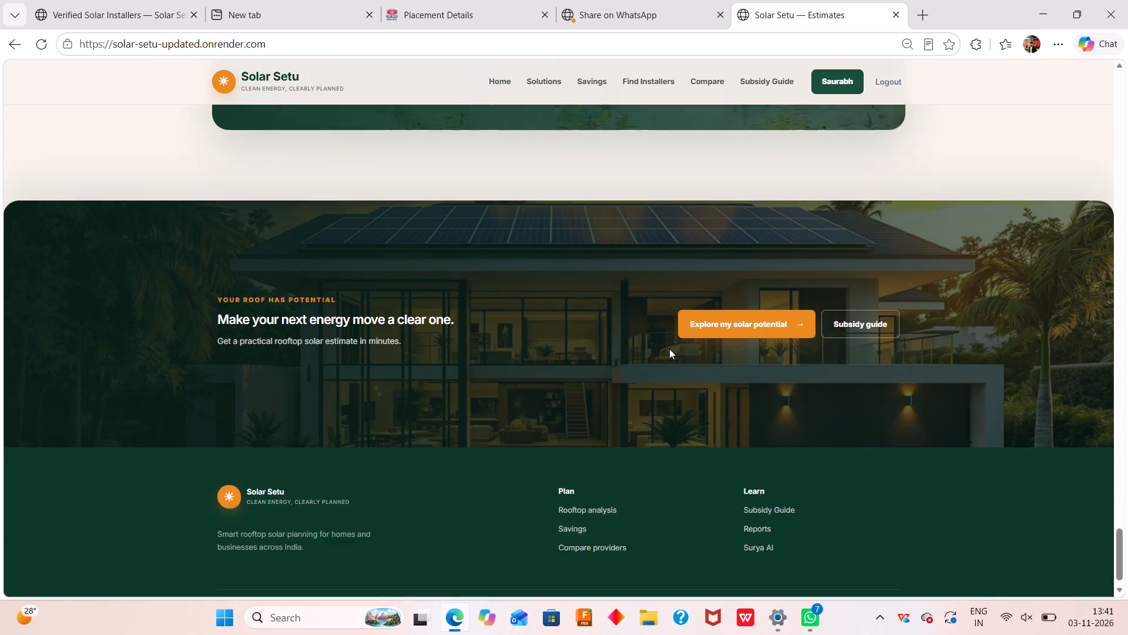
scroll(669, 349, up, 9)
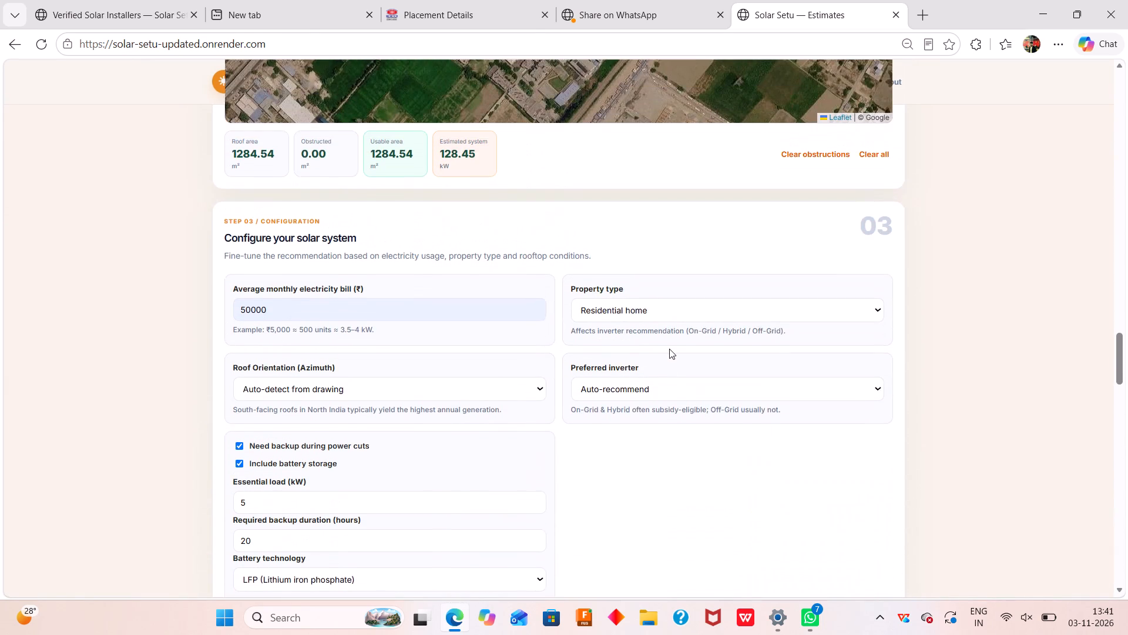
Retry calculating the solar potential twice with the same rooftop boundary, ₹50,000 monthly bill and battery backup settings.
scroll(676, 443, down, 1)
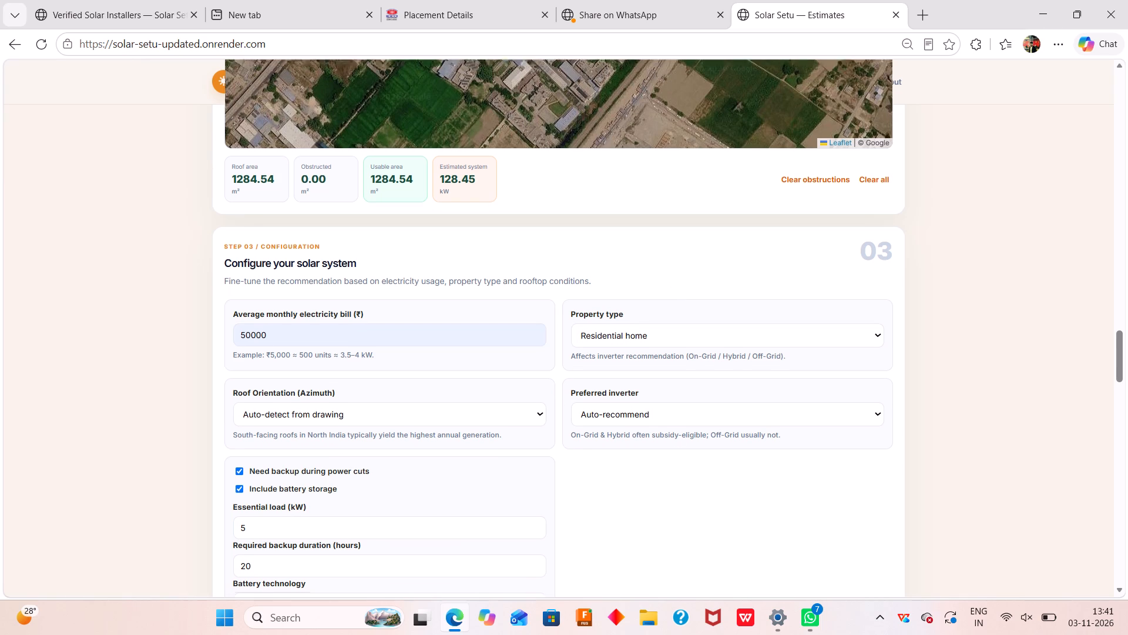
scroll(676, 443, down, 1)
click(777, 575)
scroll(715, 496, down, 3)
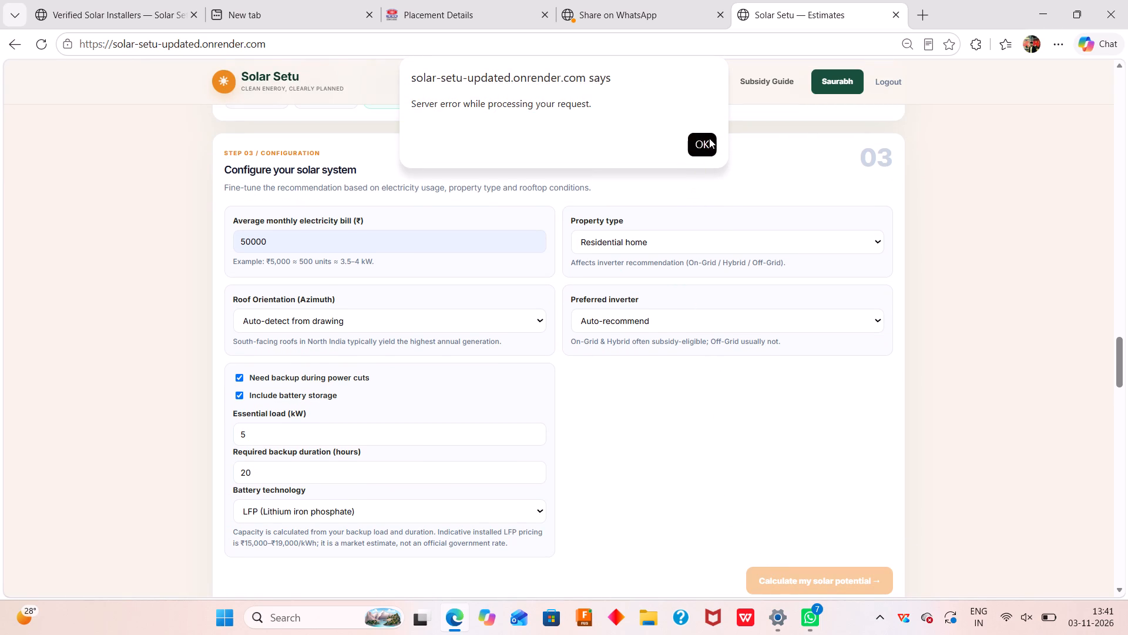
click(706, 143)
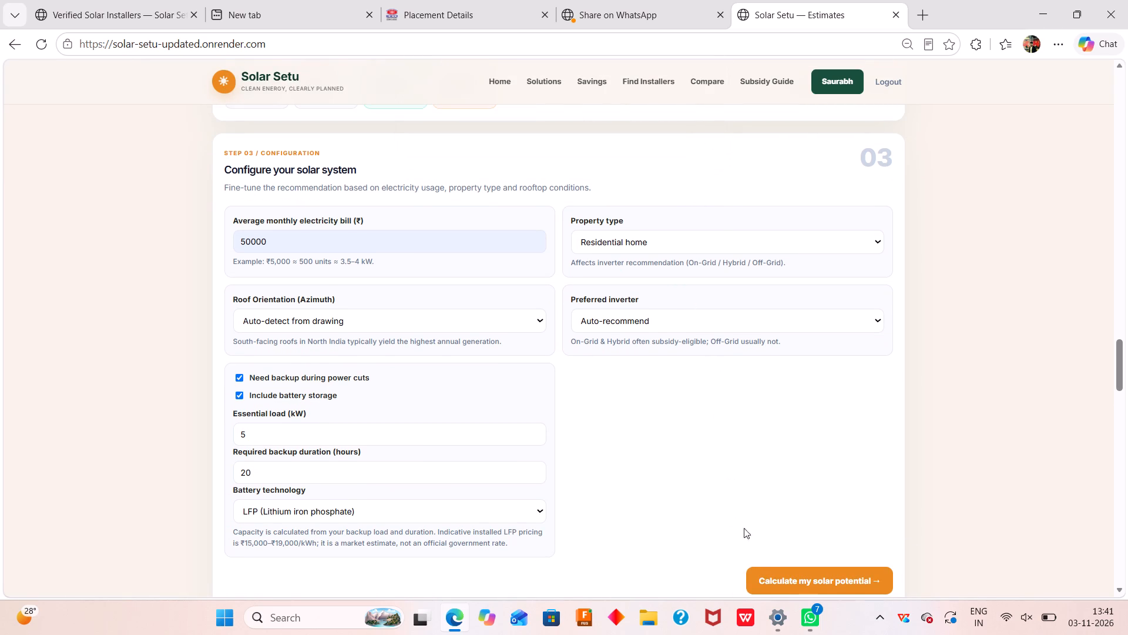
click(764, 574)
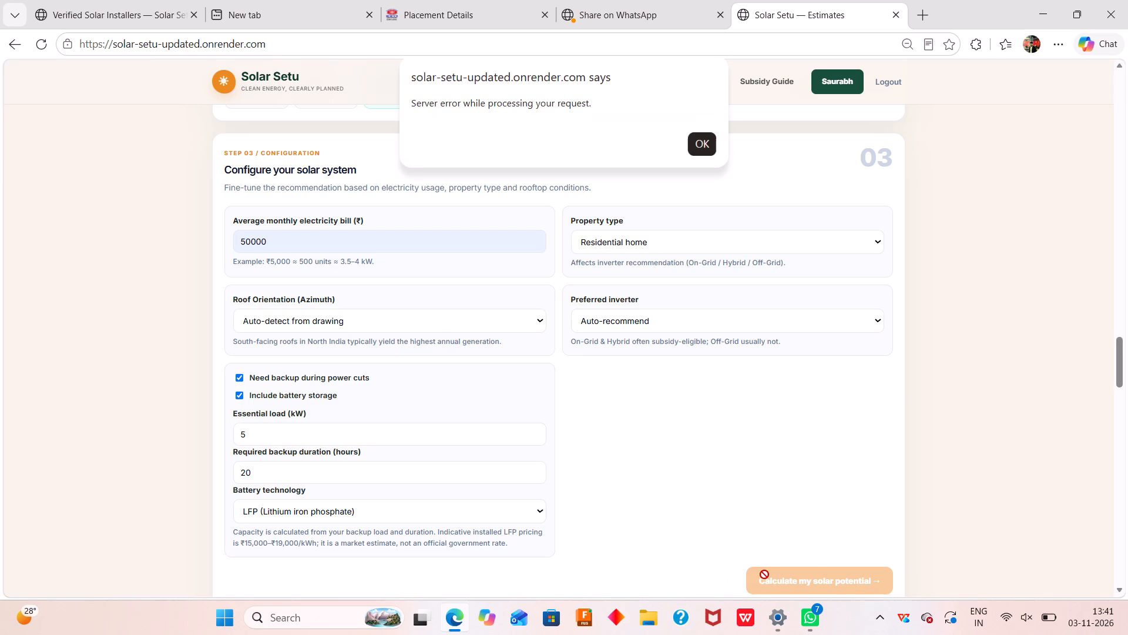
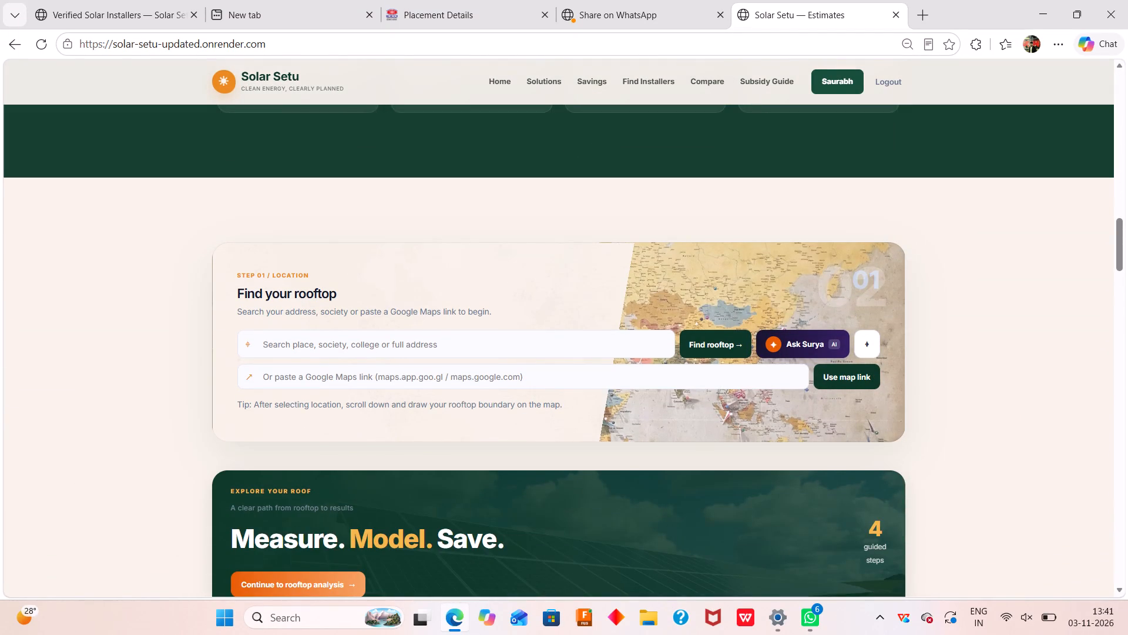
Find the rooftop using the saved address KIET GROUP OF INSTITUTIONS, Meerut Road(NH 58), Aslat Nagar, Uttar Pradesh, India.
click(438, 349)
click(399, 449)
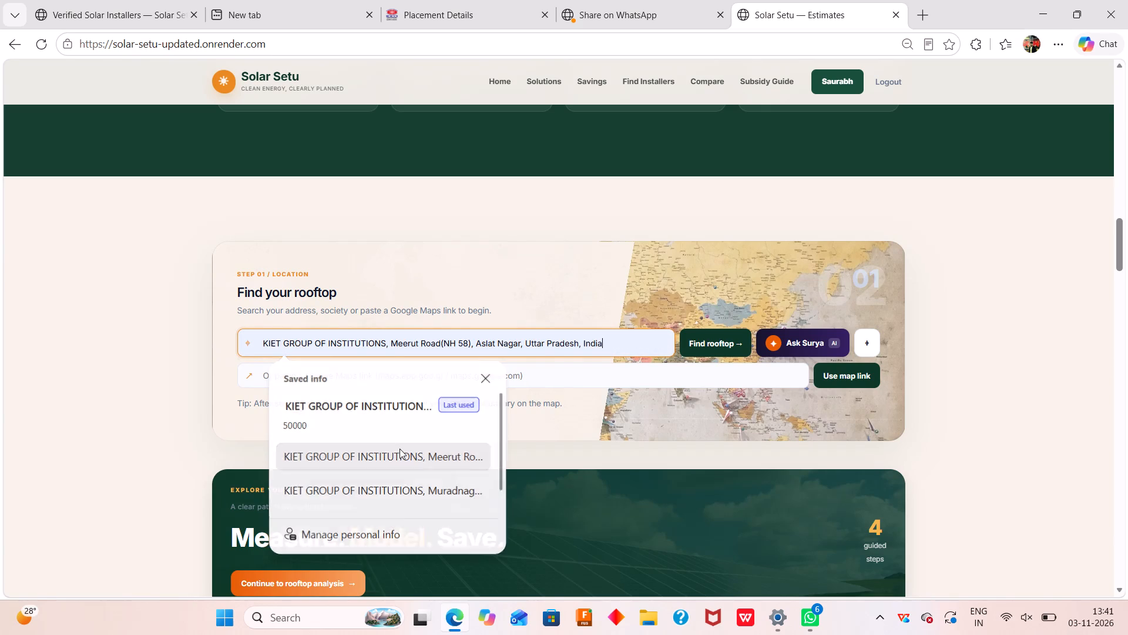
click(722, 345)
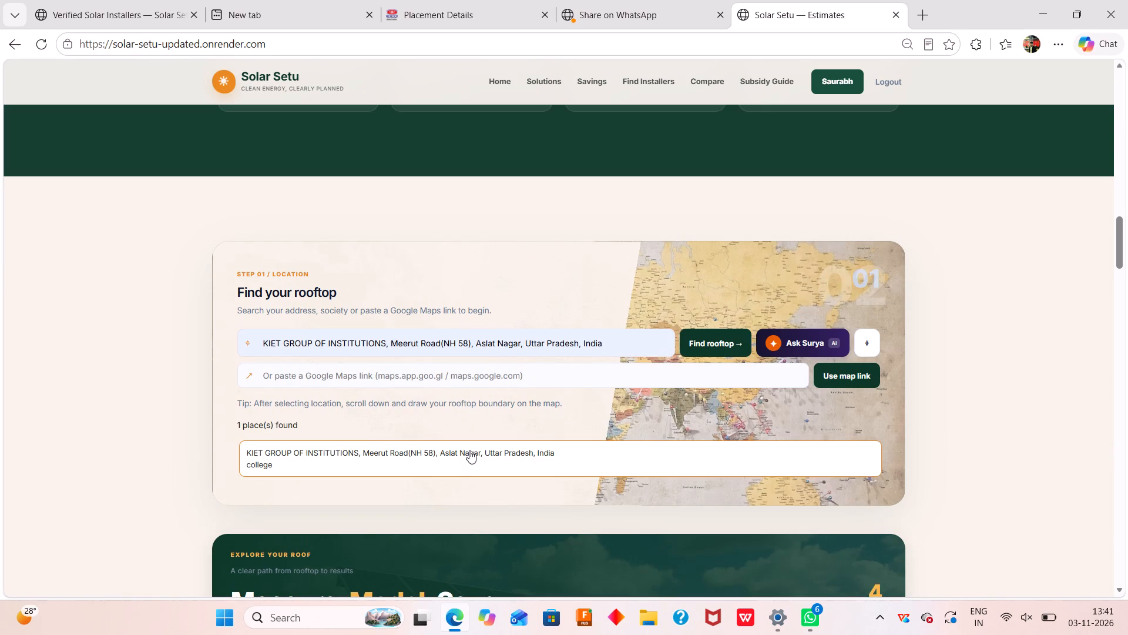
Select the matching KIET Group of Institutions place on Meerut Road as the rooftop location.
click(419, 448)
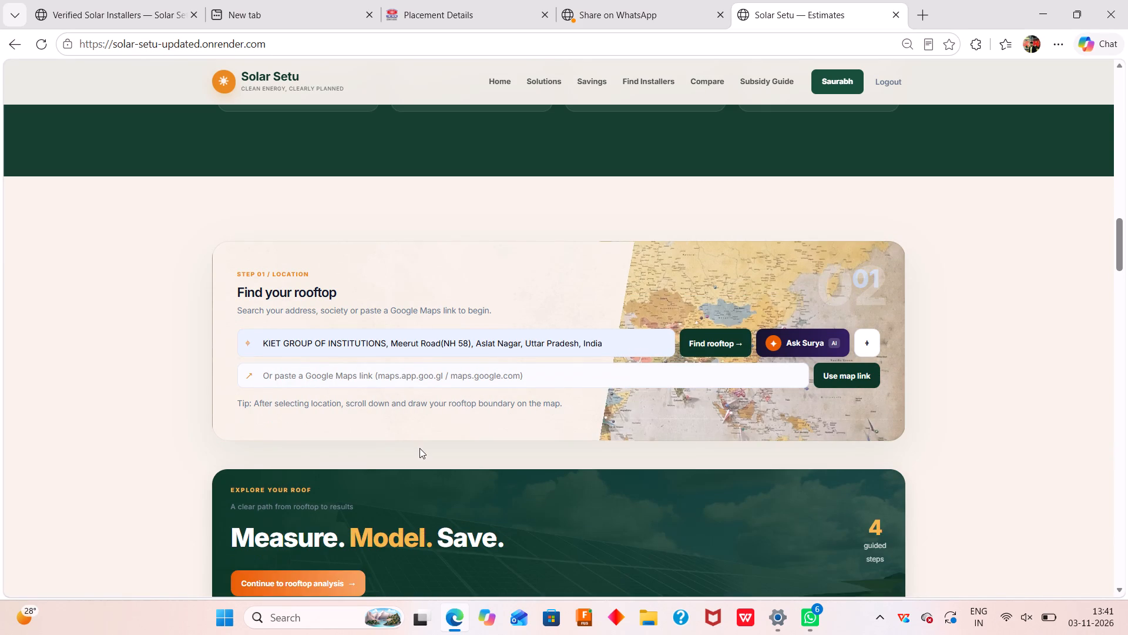
Draw a four-corner rooftop boundary of about 667 m² over the panel-covered square roof southwest of the location marker.
scroll(419, 448, down, 8)
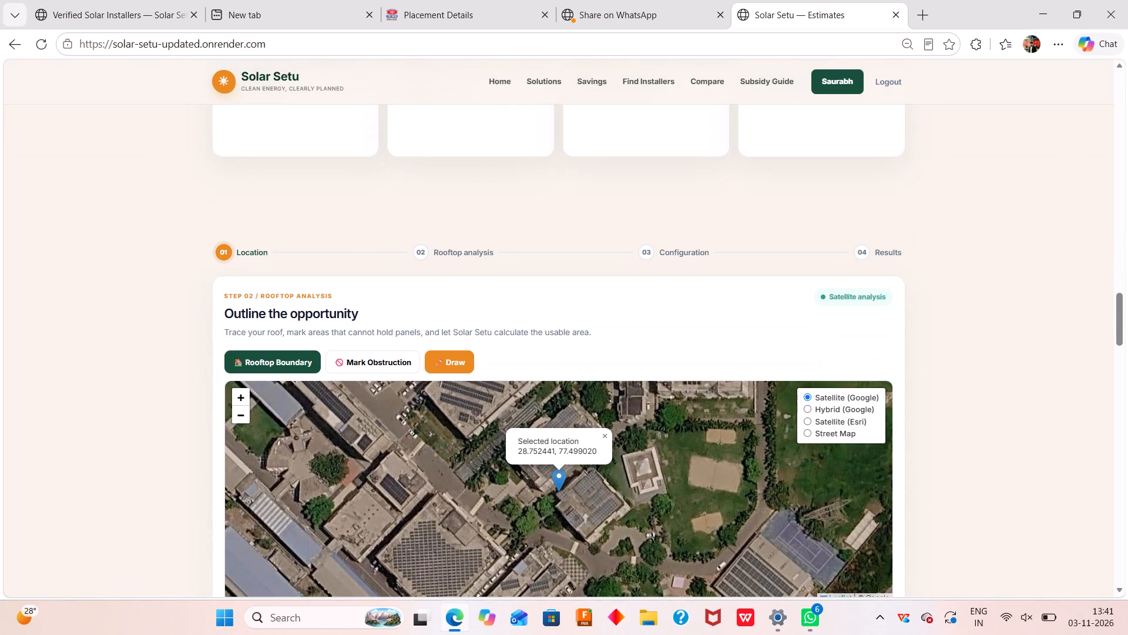
click(451, 357)
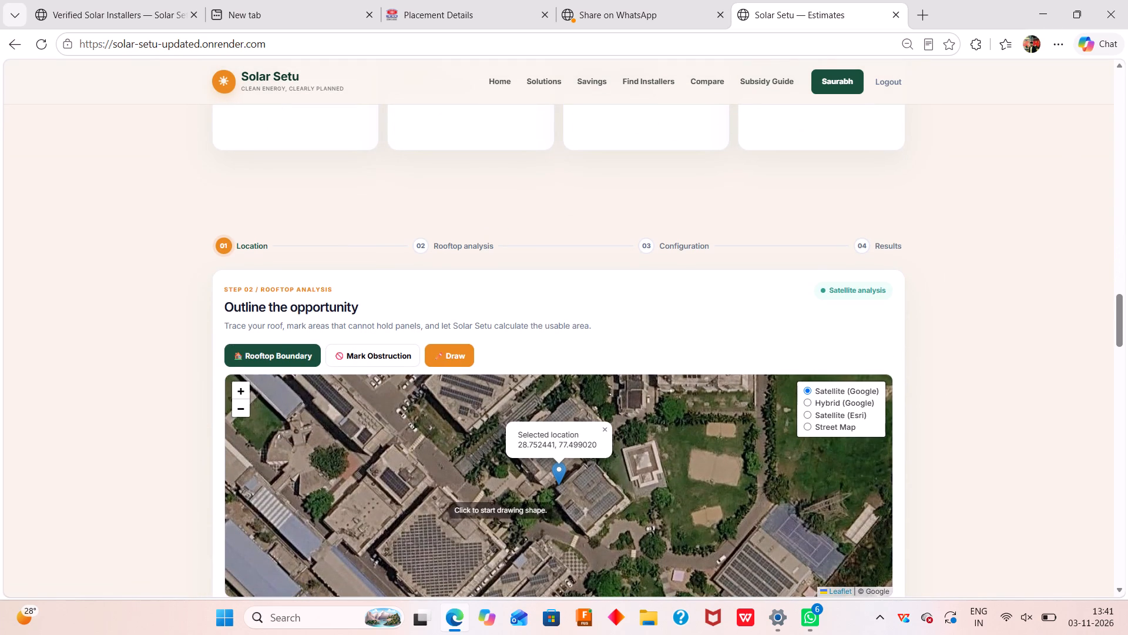
click(435, 507)
click(401, 553)
click(441, 593)
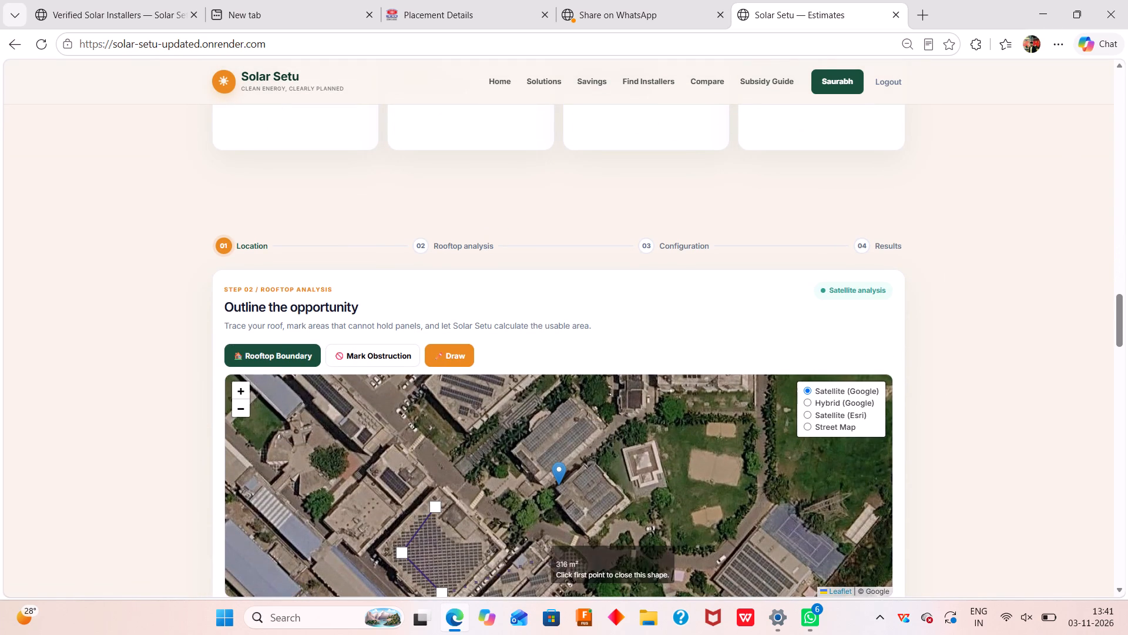
click(479, 555)
click(433, 503)
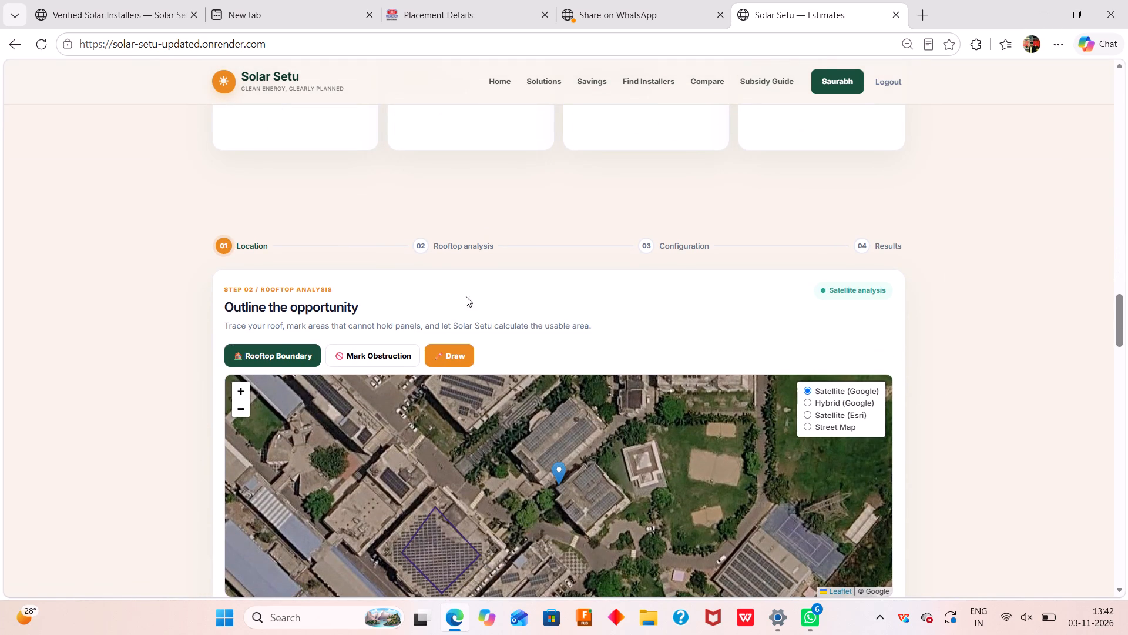
Configure the system with a ₹50,000 monthly bill, power-cut backup with battery storage, 4.8 kW essential load and 20 hours of backup.
scroll(512, 292, down, 5)
click(392, 398)
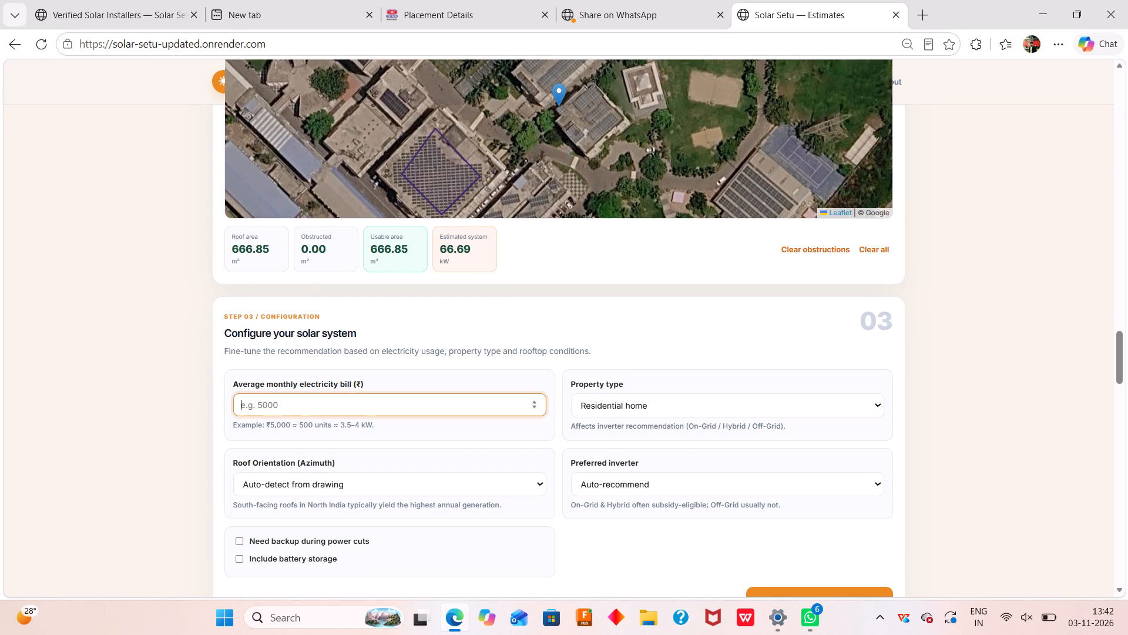
text(50000)
click(240, 543)
scroll(399, 552, down, 1)
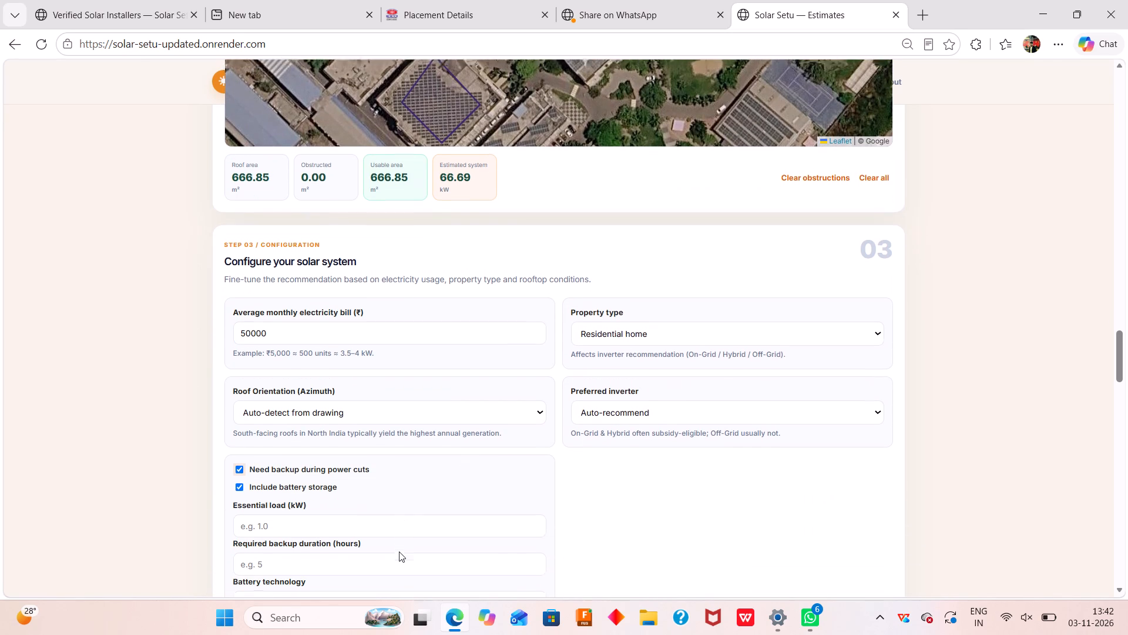
click(364, 526)
key(5)
scroll(364, 526, down, 1)
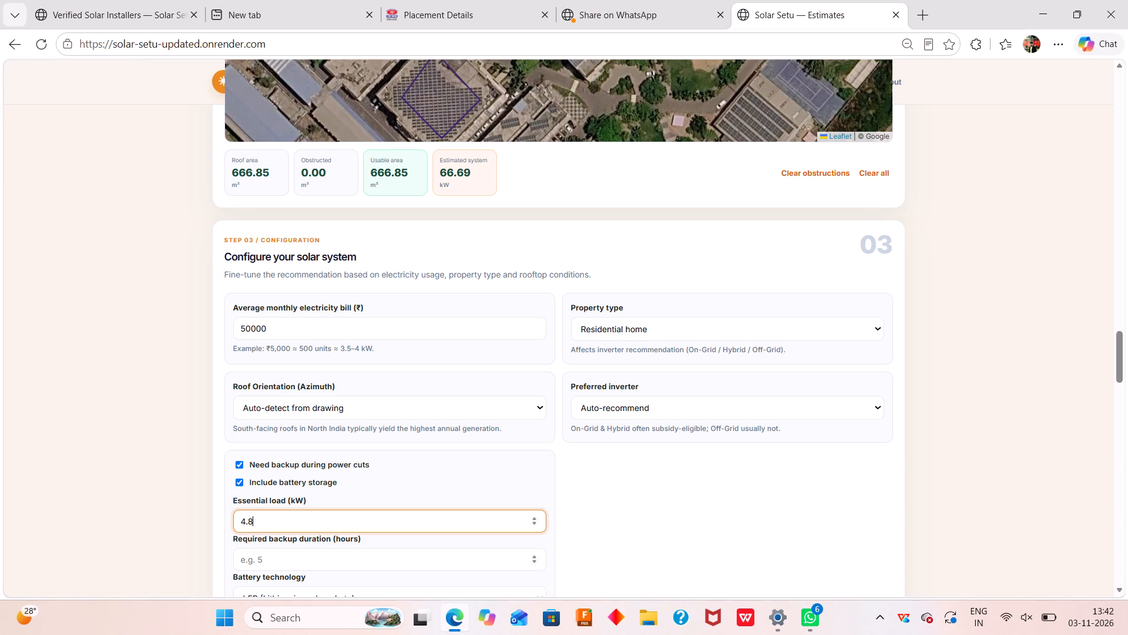
click(327, 562)
text(20)
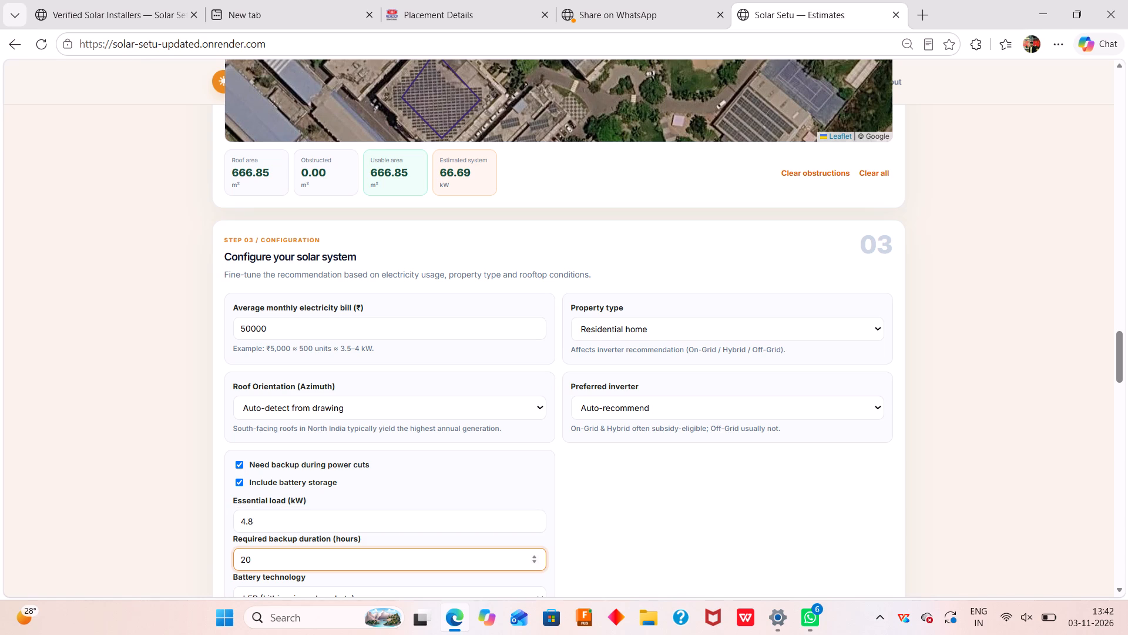
Try to calculate the solar potential, dismiss the error dialog and try the calculation once more.
scroll(626, 476, down, 2)
click(784, 526)
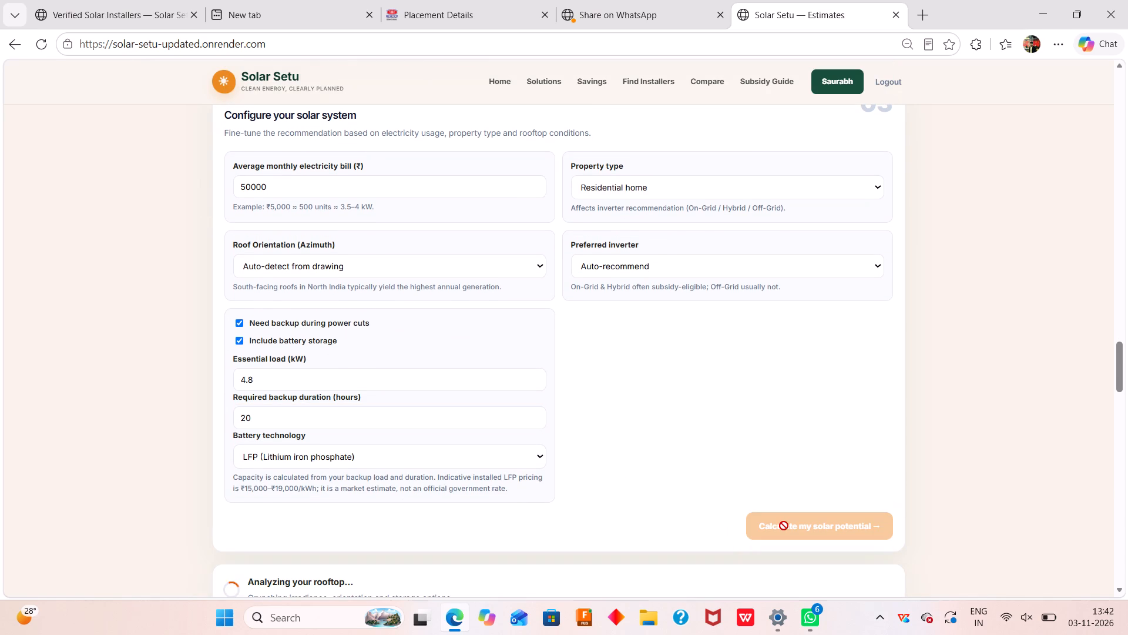
scroll(687, 440, down, 2)
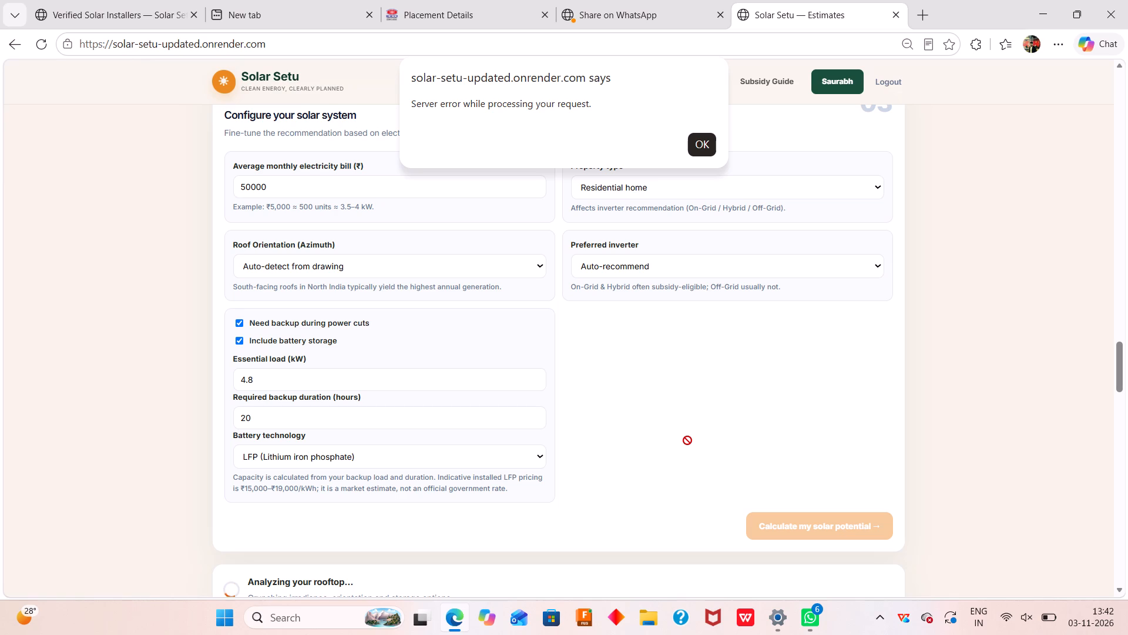
click(699, 143)
click(787, 518)
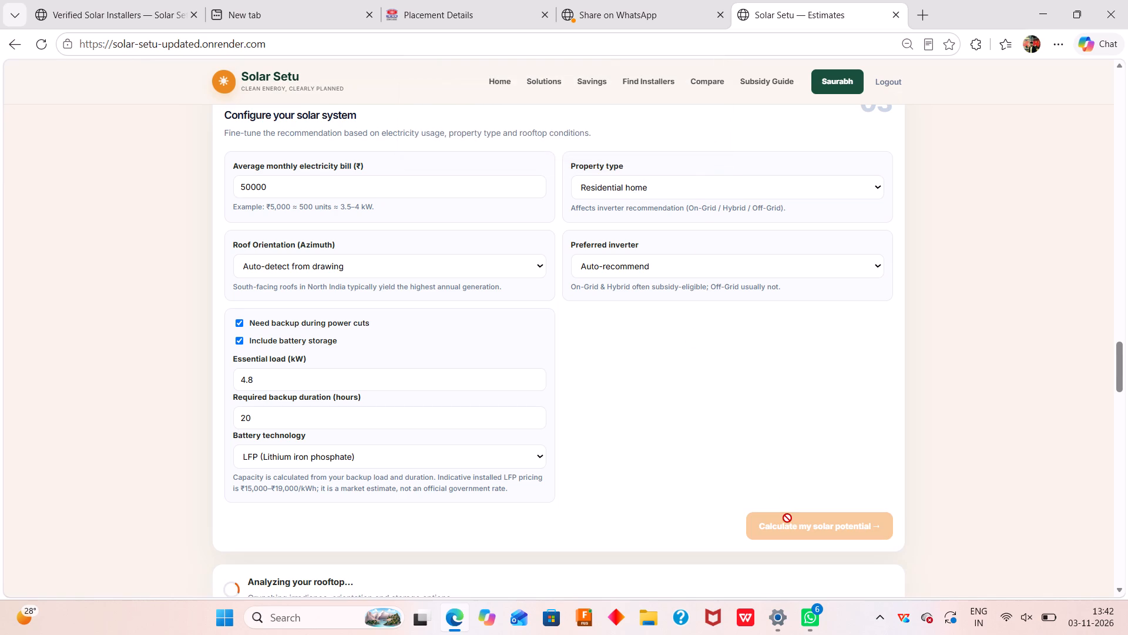
scroll(651, 449, down, 3)
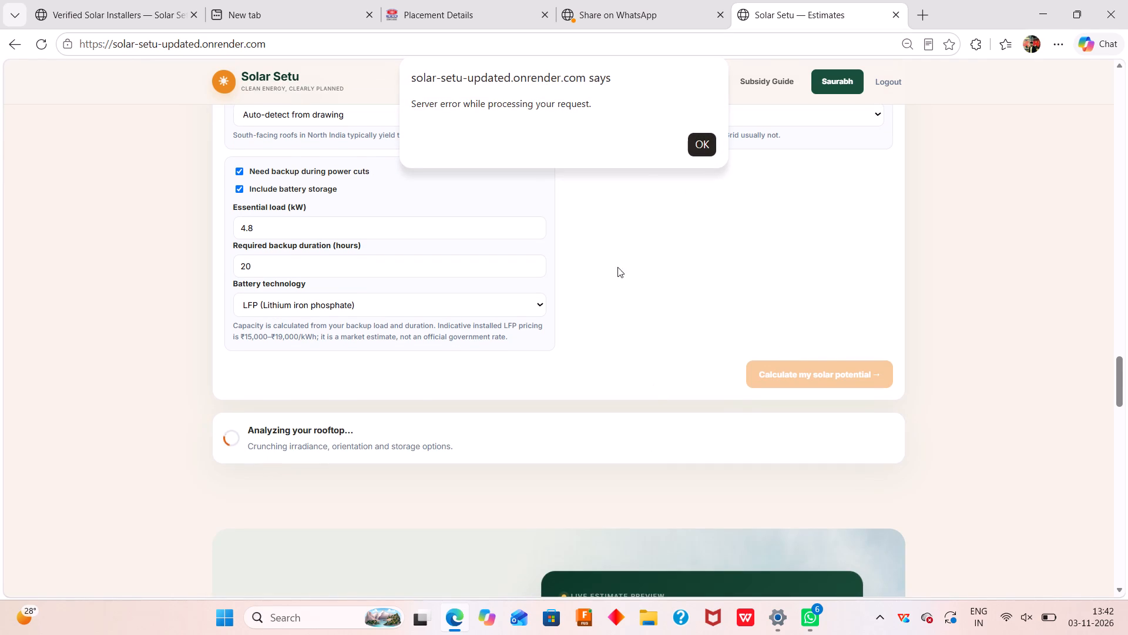
Capture a screenshot of the page area containing the server error dialog and the backup configuration.
key(Print)
drag(221, 5, 821, 355)
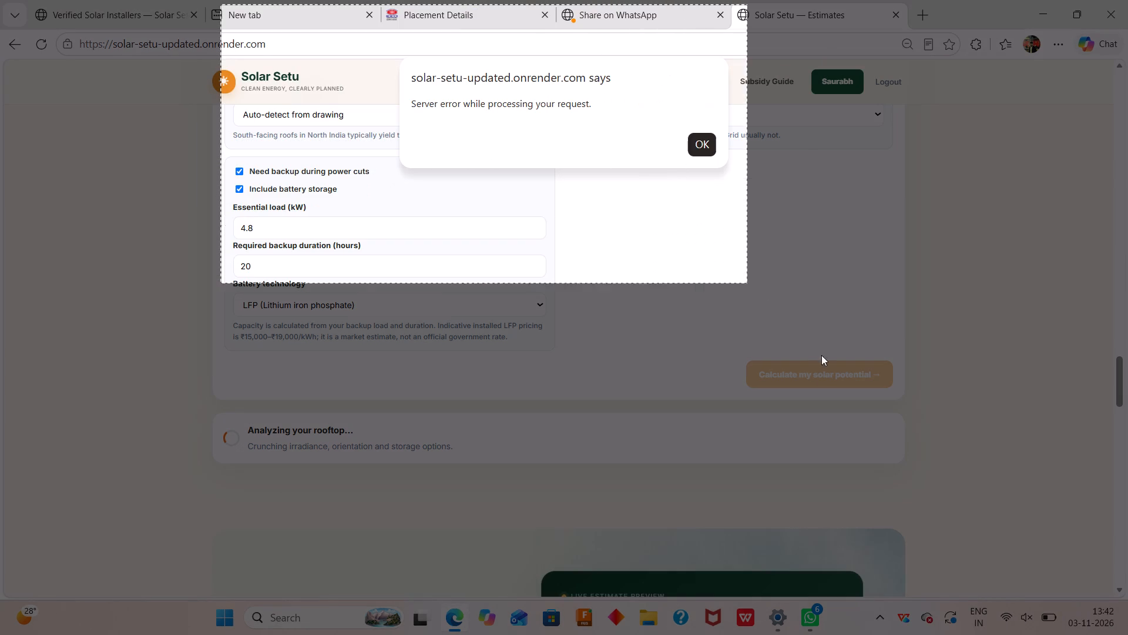
drag(821, 355, 1010, 521)
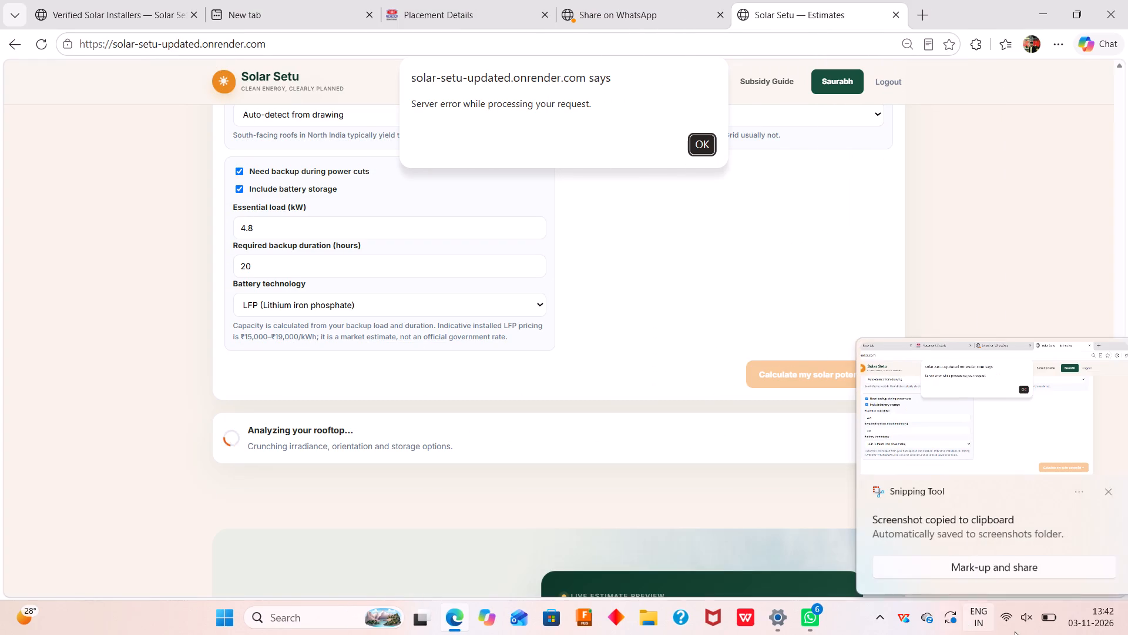
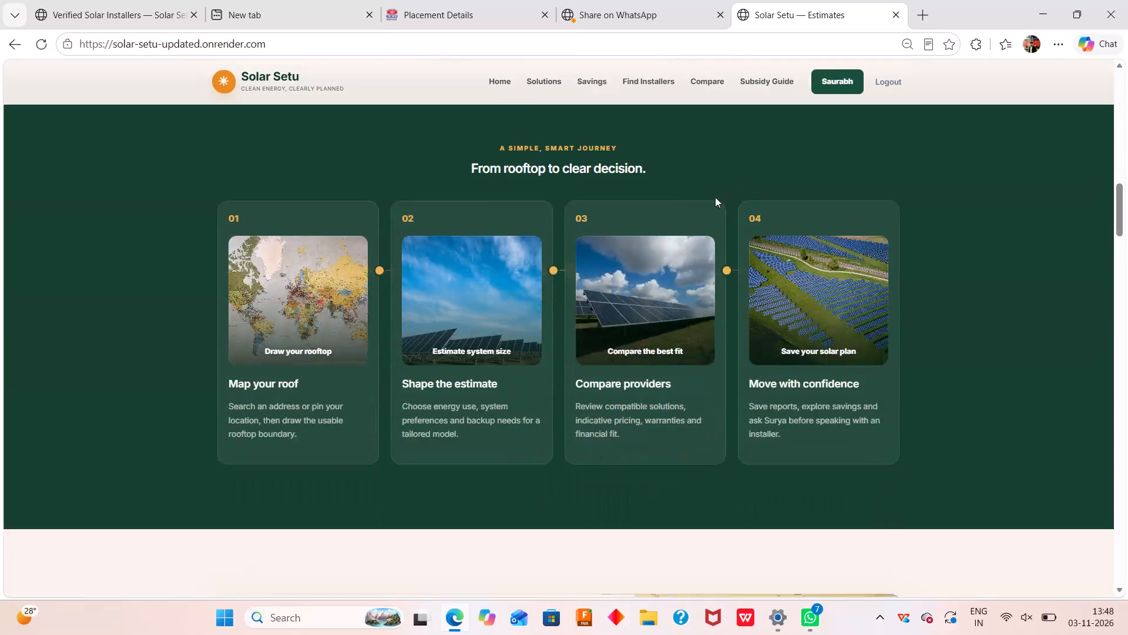
Draw a four-corner rooftop boundary of about 2010 m² across the road west of the central intersection on the satellite map.
scroll(715, 197, down, 1)
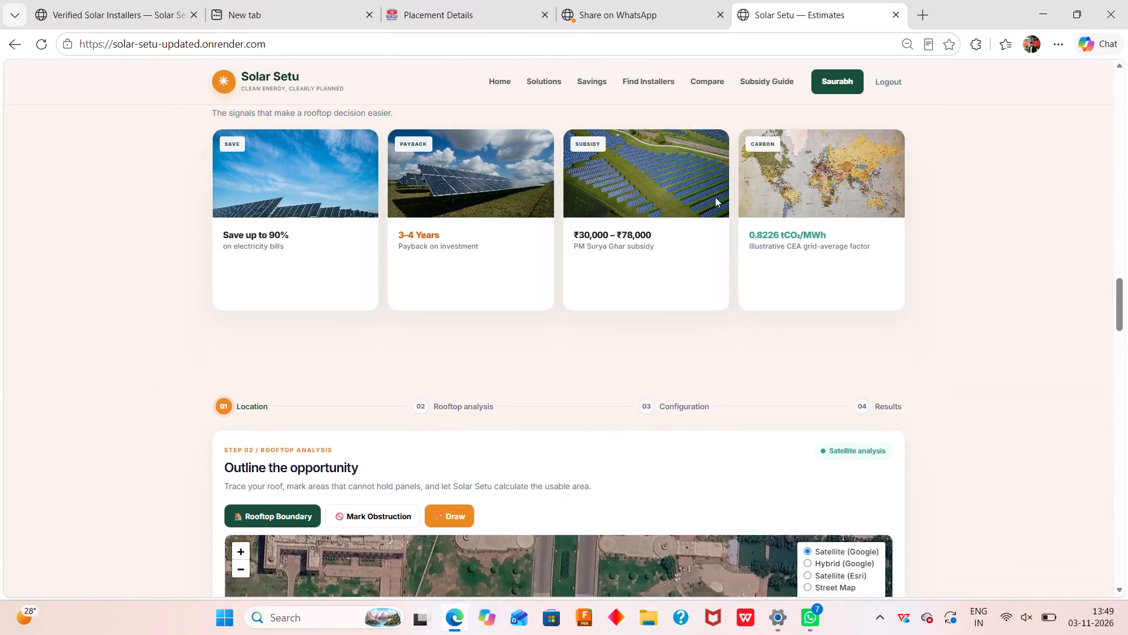
scroll(715, 197, down, 5)
scroll(585, 367, up, 1)
click(436, 115)
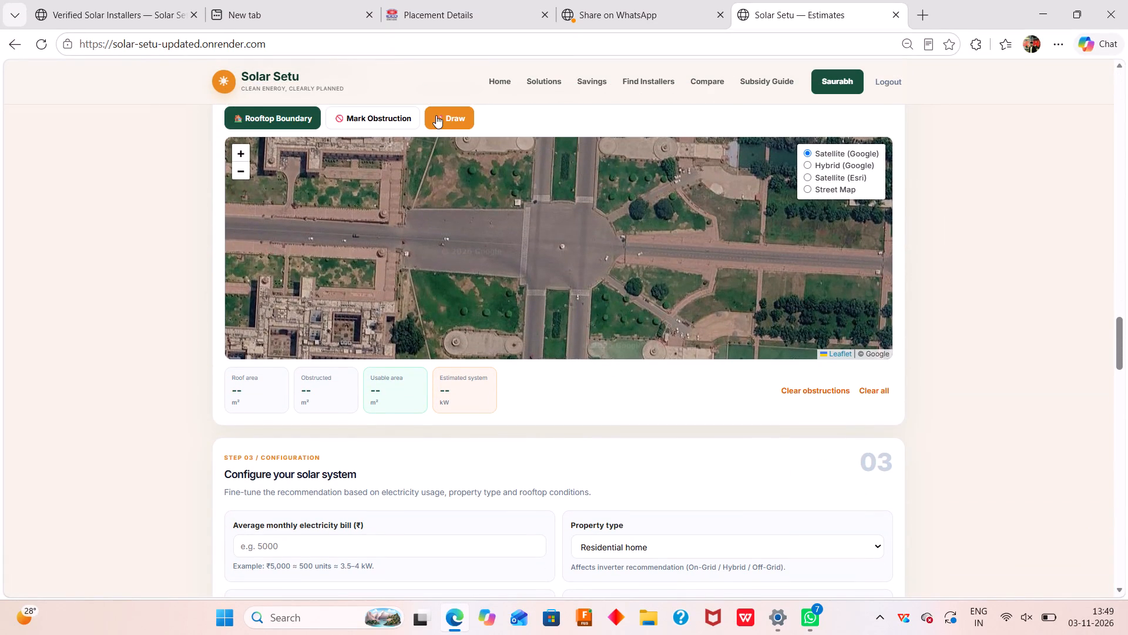
click(370, 193)
click(301, 210)
click(318, 248)
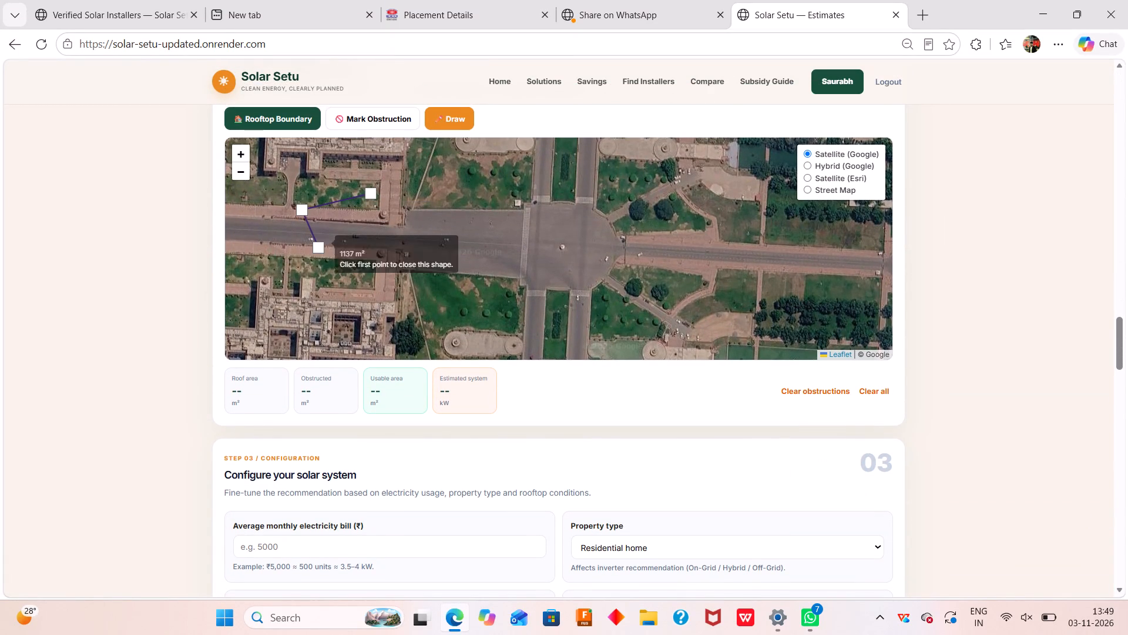
click(366, 240)
click(368, 193)
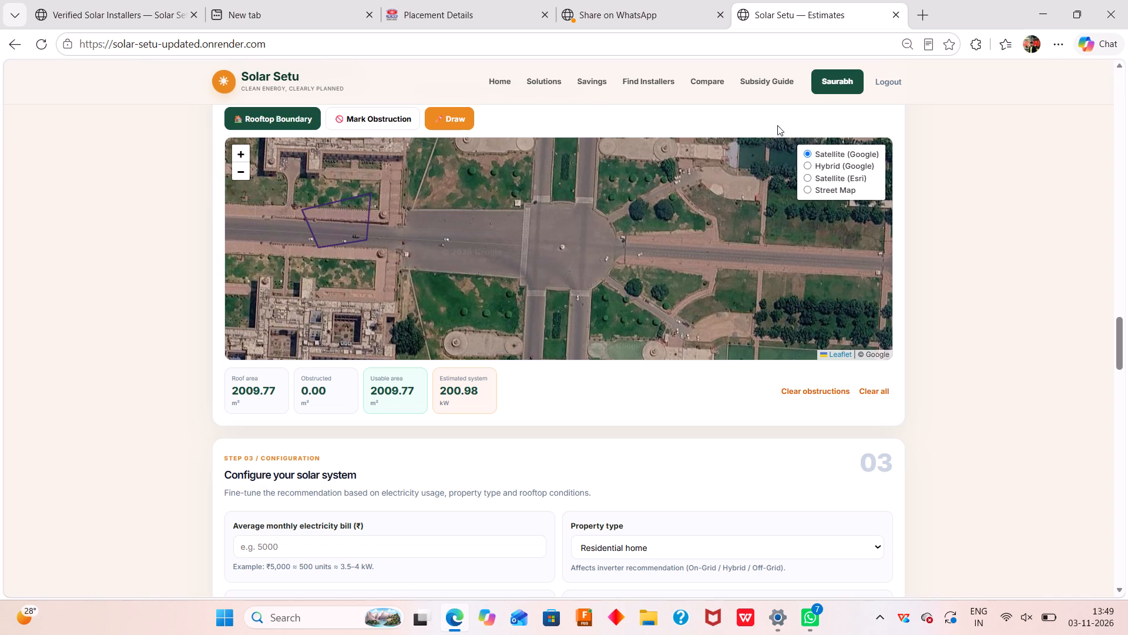
Set the average monthly electricity bill to ₹50,000.
scroll(562, 391, down, 1)
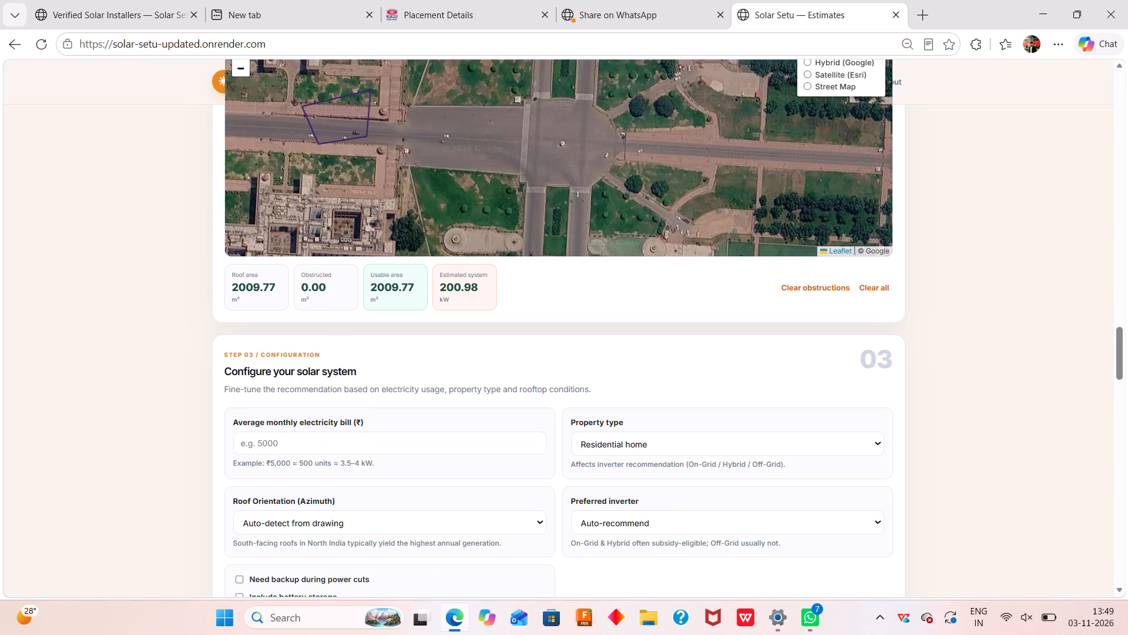
click(348, 441)
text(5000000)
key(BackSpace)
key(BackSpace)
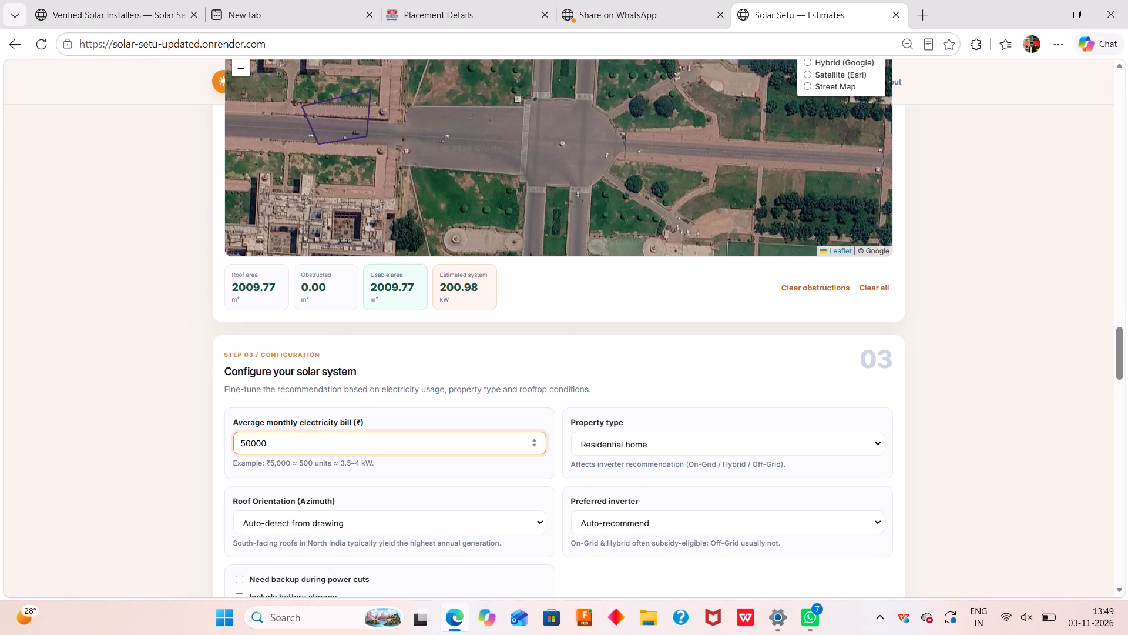
Configure power-cut backup with battery storage, 8 kW essential load and 20 hours of backup duration.
scroll(488, 548, down, 2)
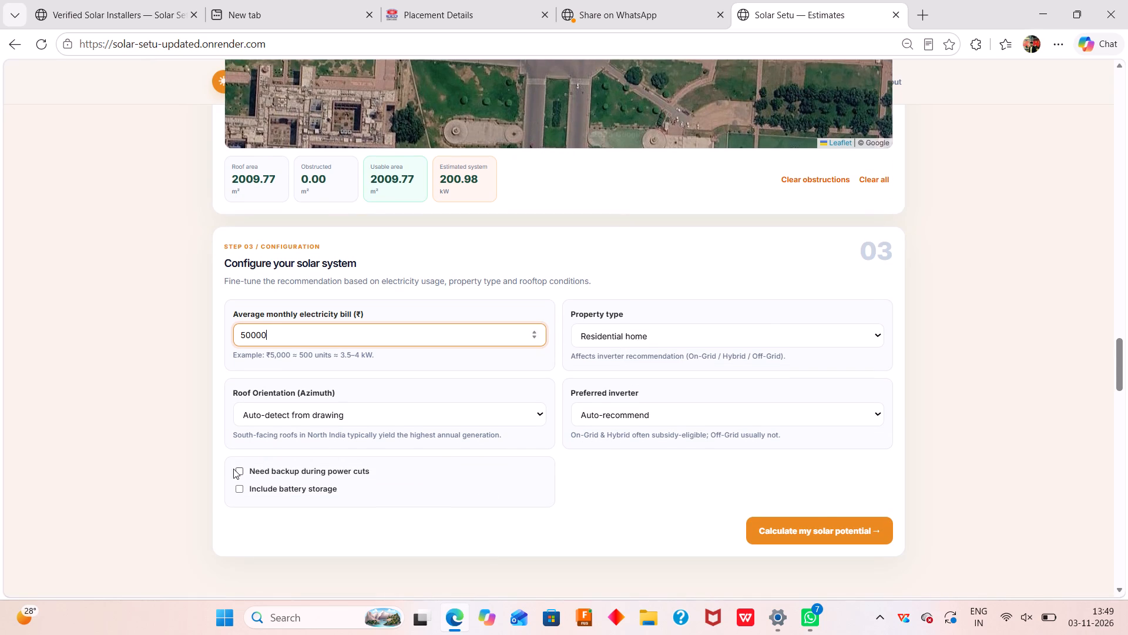
click(236, 471)
click(305, 533)
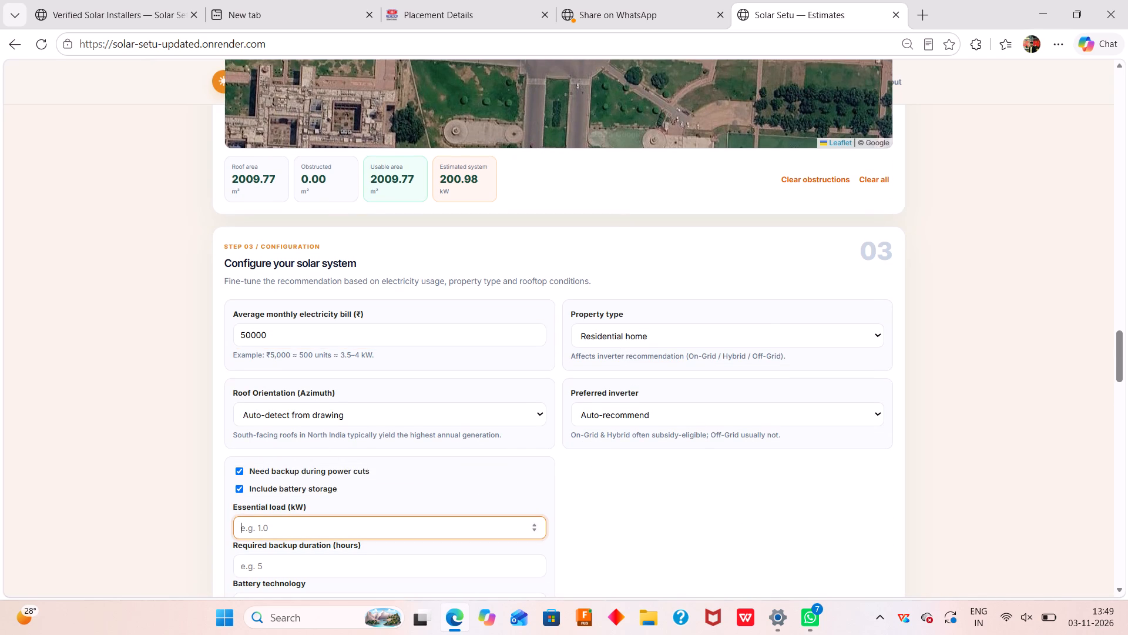
key(5)
scroll(305, 533, down, 1)
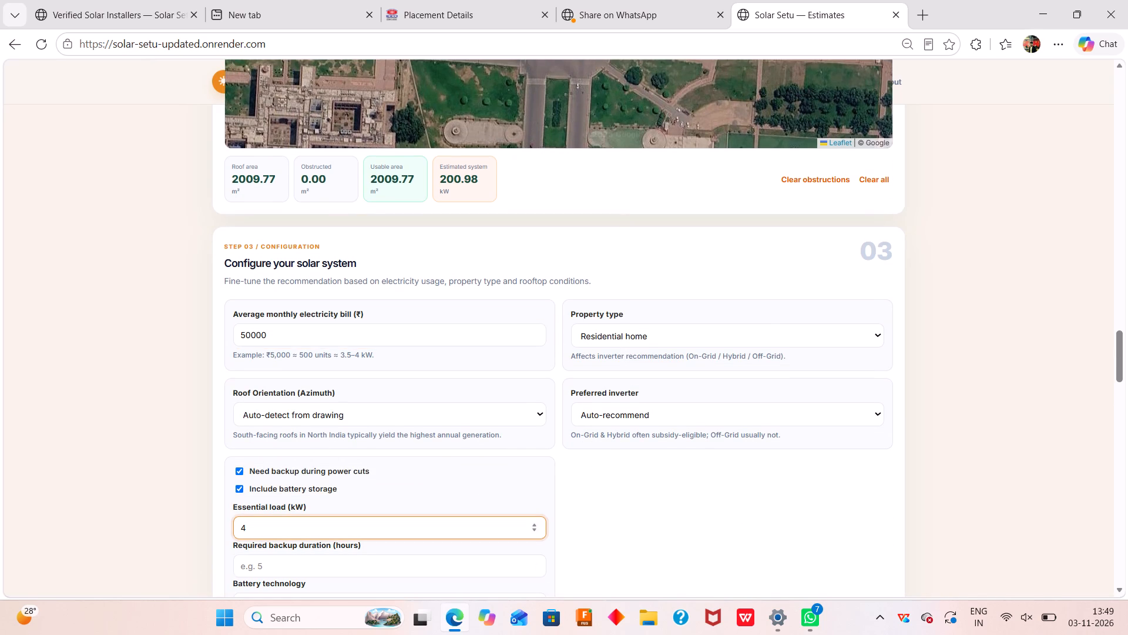
click(309, 569)
text(20)
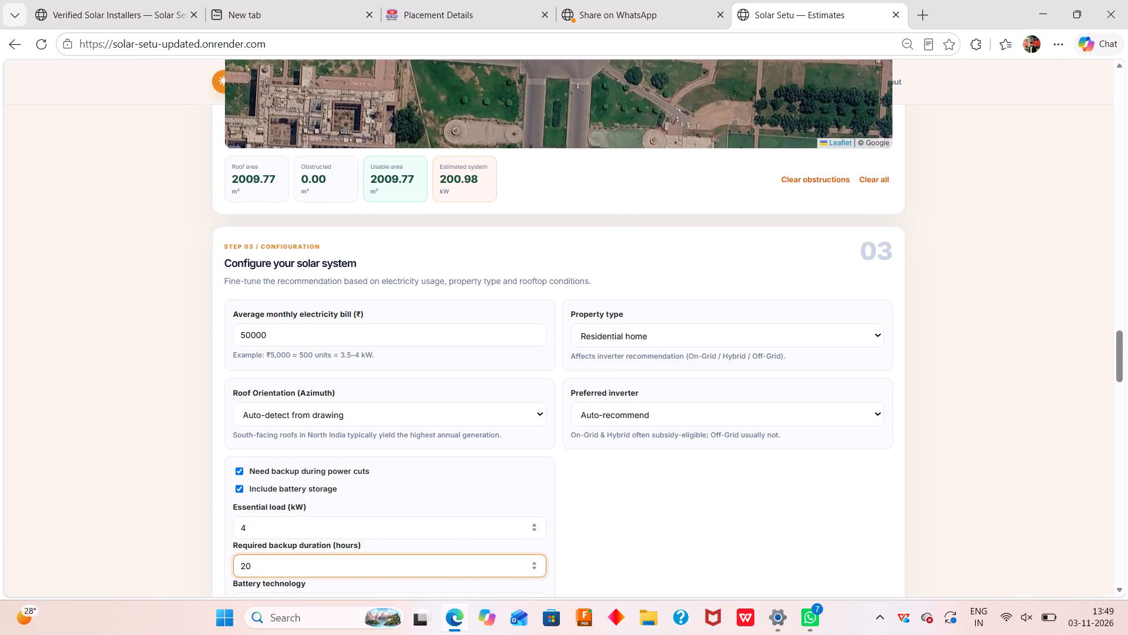
scroll(587, 522, down, 1)
click(395, 440)
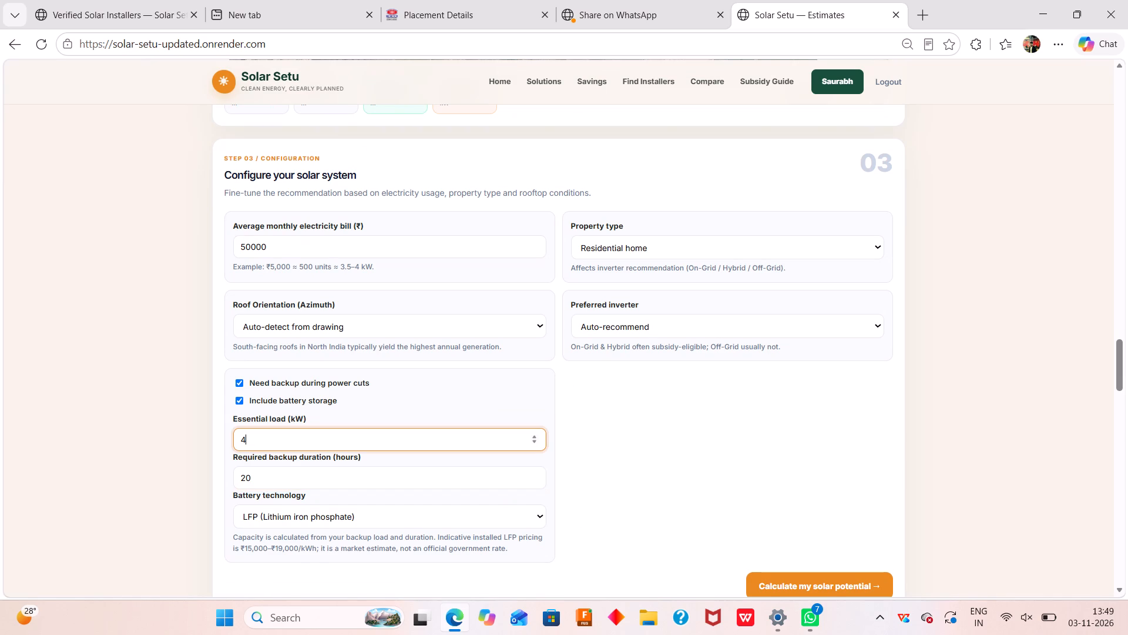
key(BackSpace)
key(8)
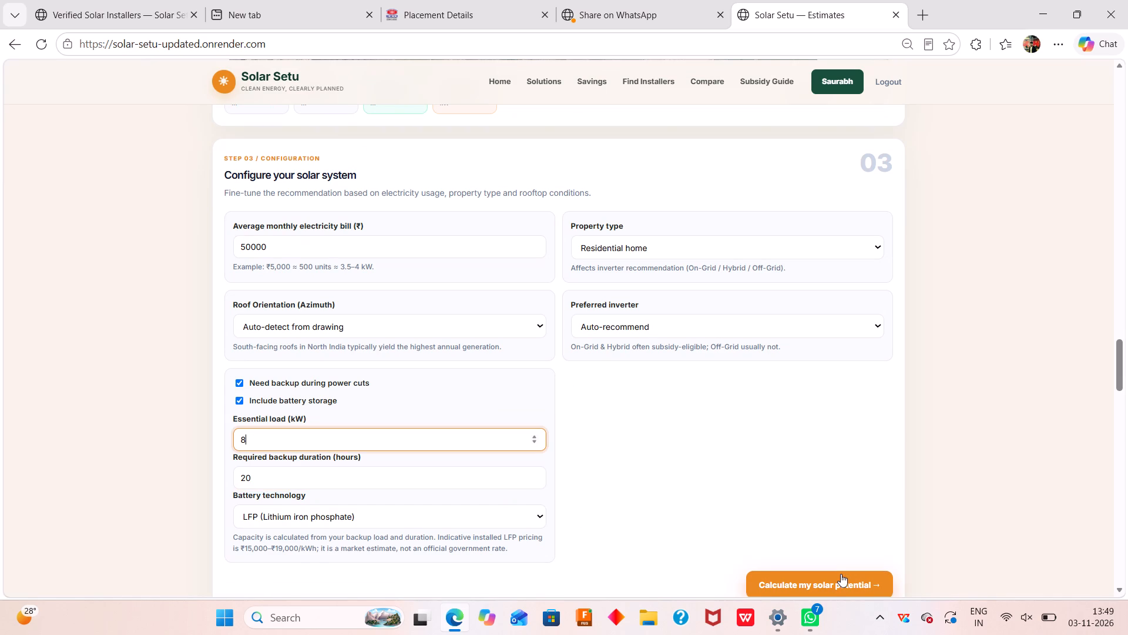
Calculate the solar potential for the drawn roof and backup configuration.
click(838, 576)
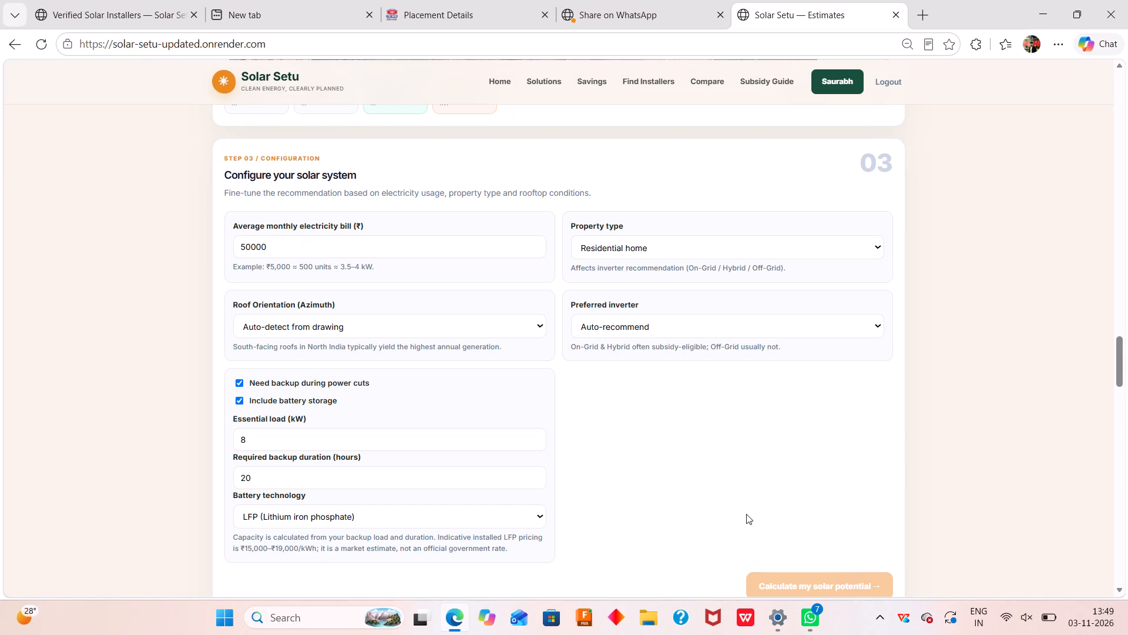
scroll(746, 514, down, 2)
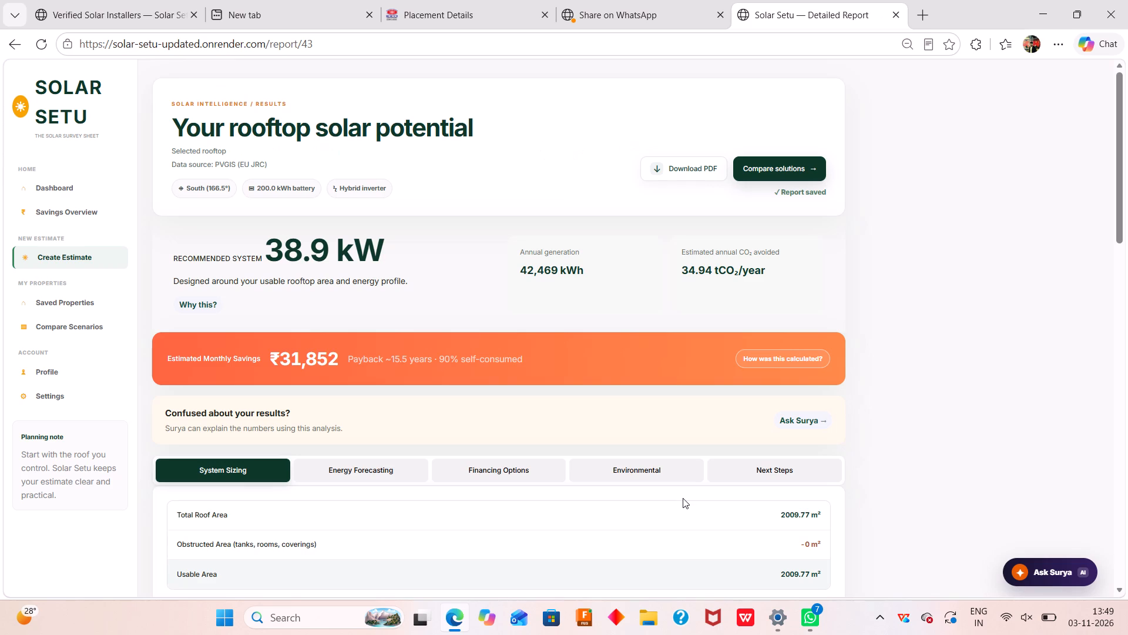
Review the report's system sizing figures and open its financing options.
scroll(477, 352, down, 2)
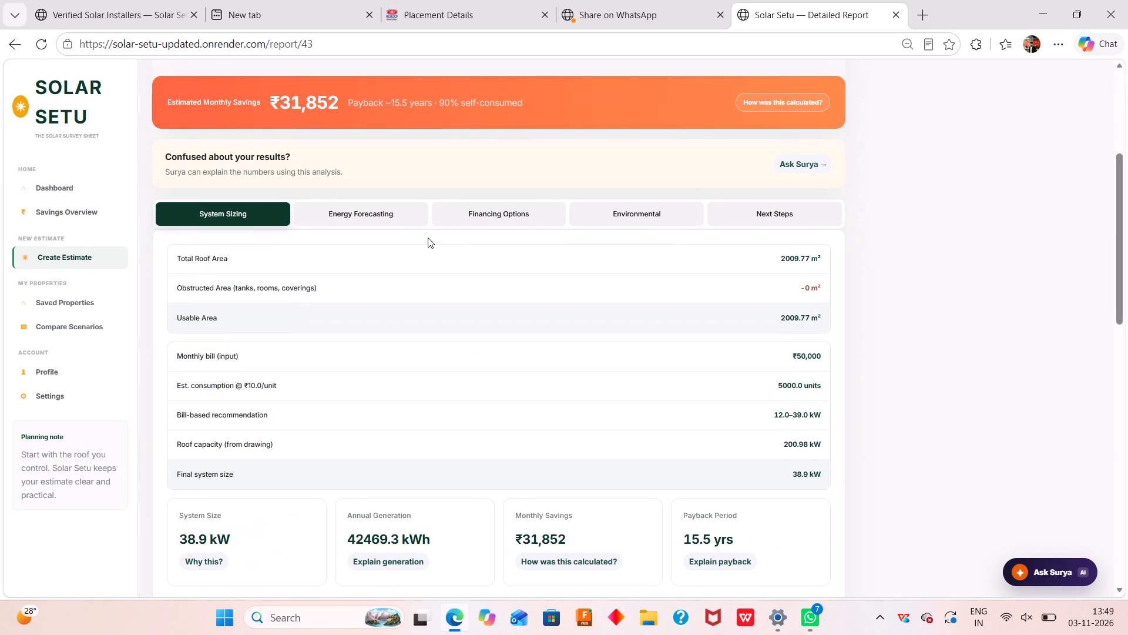
click(496, 212)
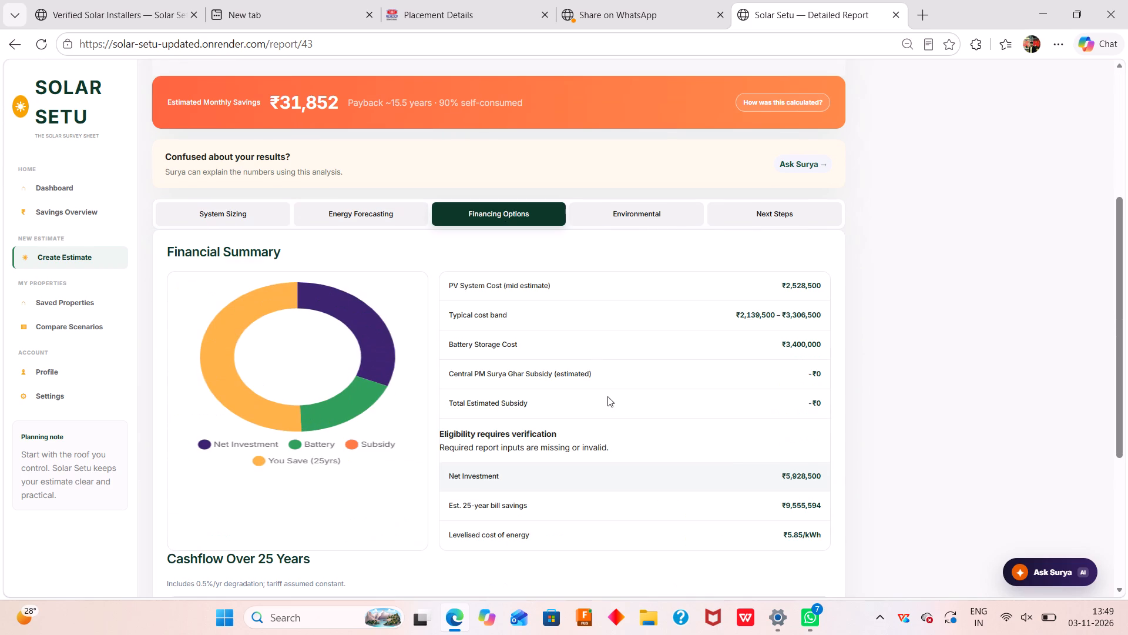
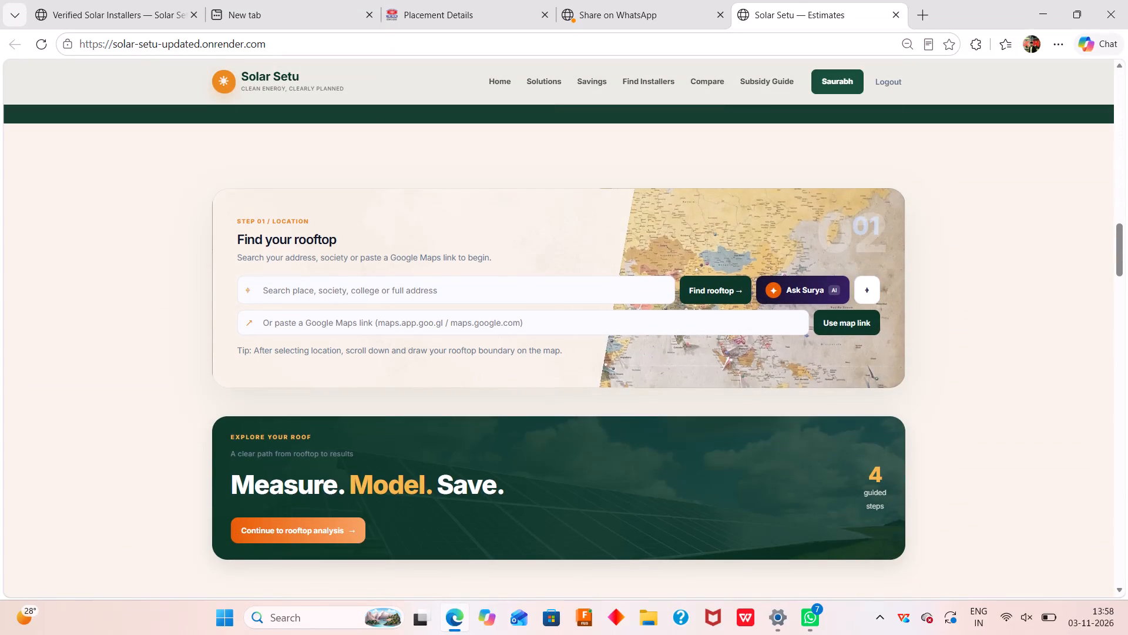
Leave the rooftop location search and log out of the current user account.
click(459, 299)
scroll(538, 250, up, 5)
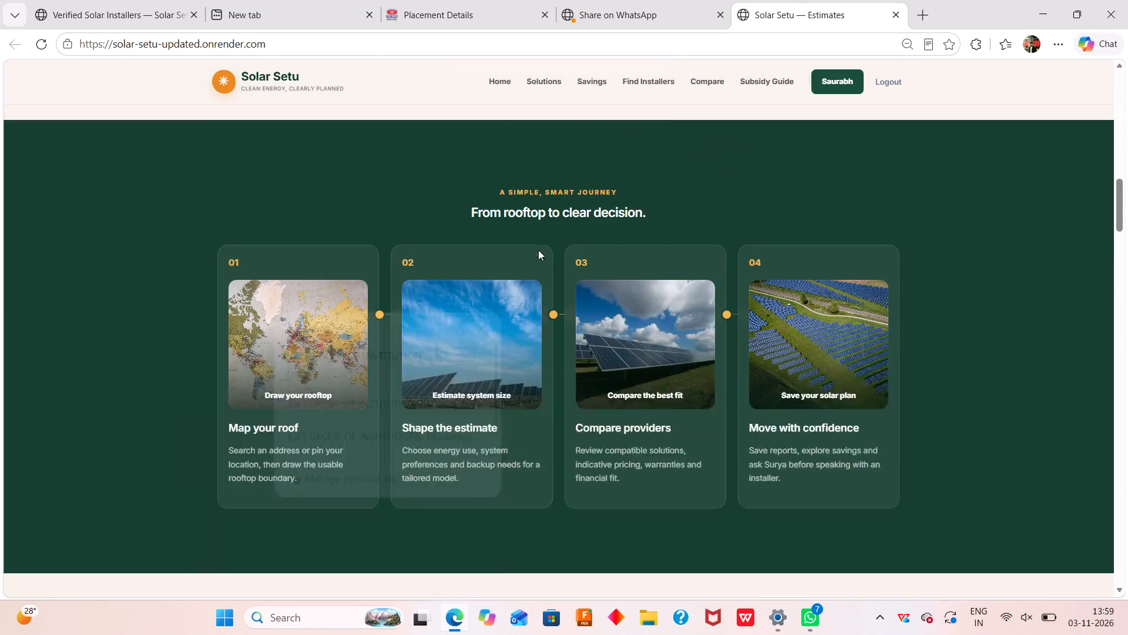
scroll(851, 336, up, 5)
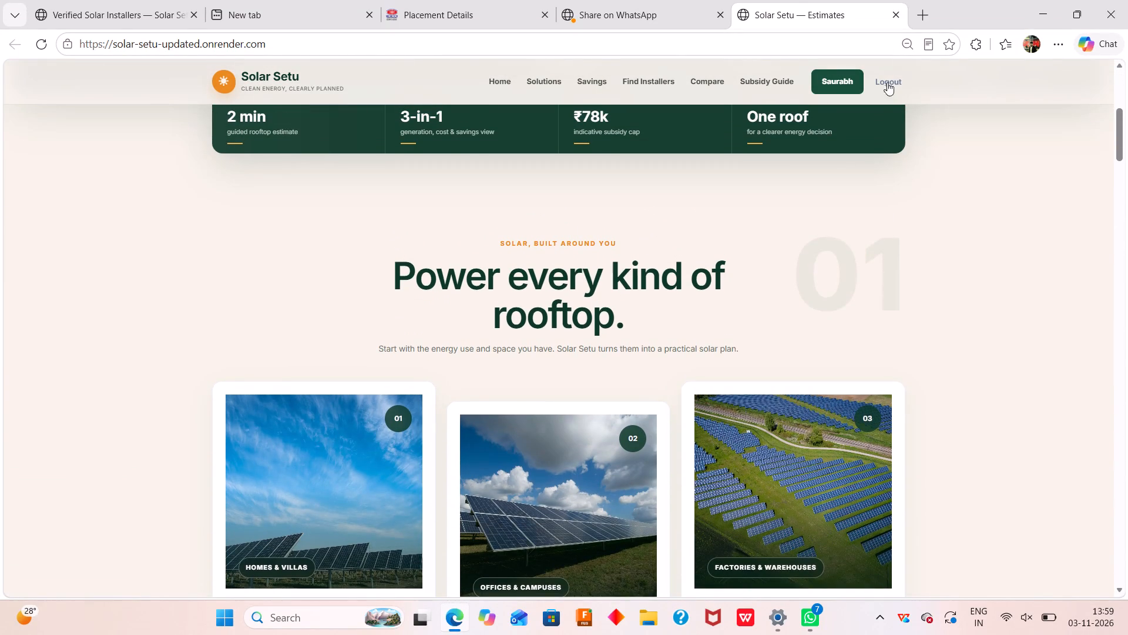
click(889, 79)
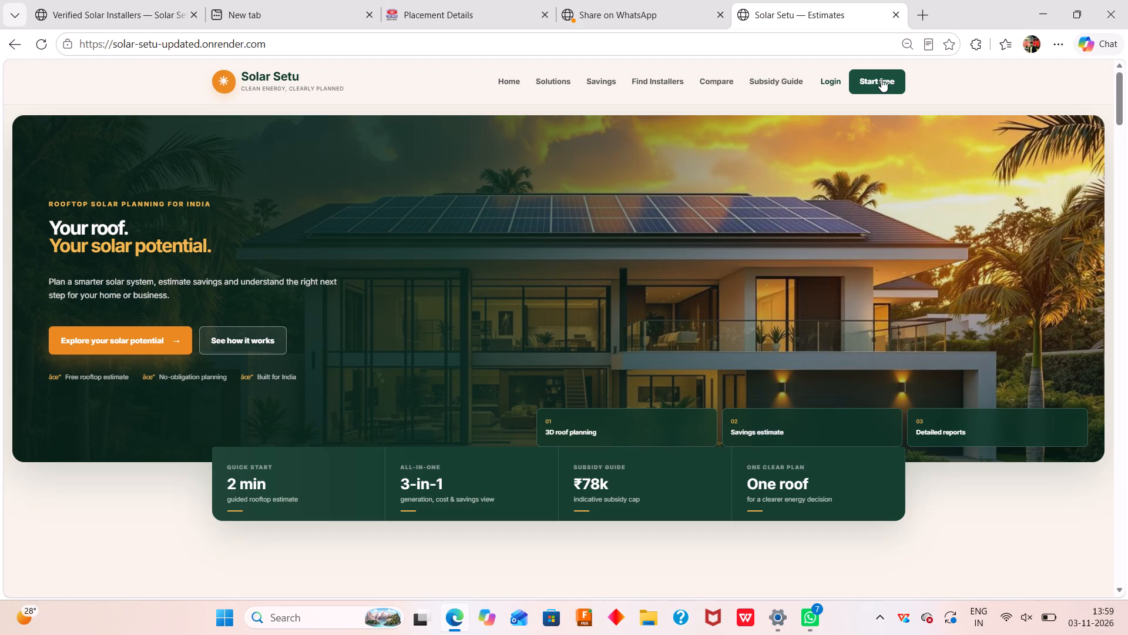
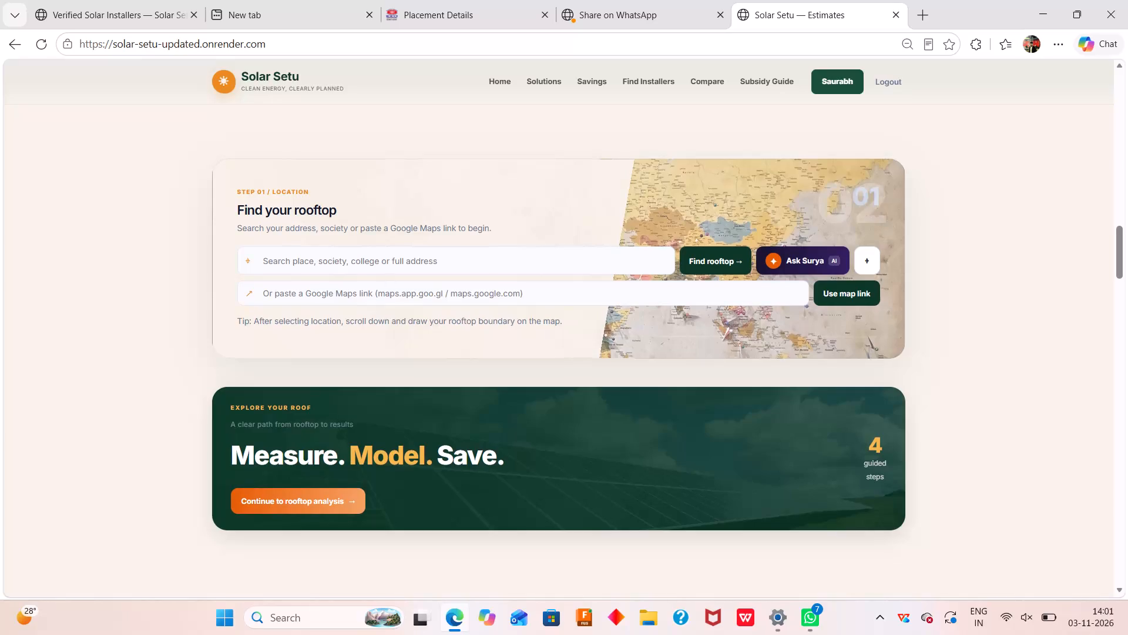
Search for KIET GROUP OF INSTITUTIONS, Meerut Road(NH 58), Aslat Nagar, Uttar Pradesh, and choose the matching place as the rooftop location.
click(387, 268)
click(387, 392)
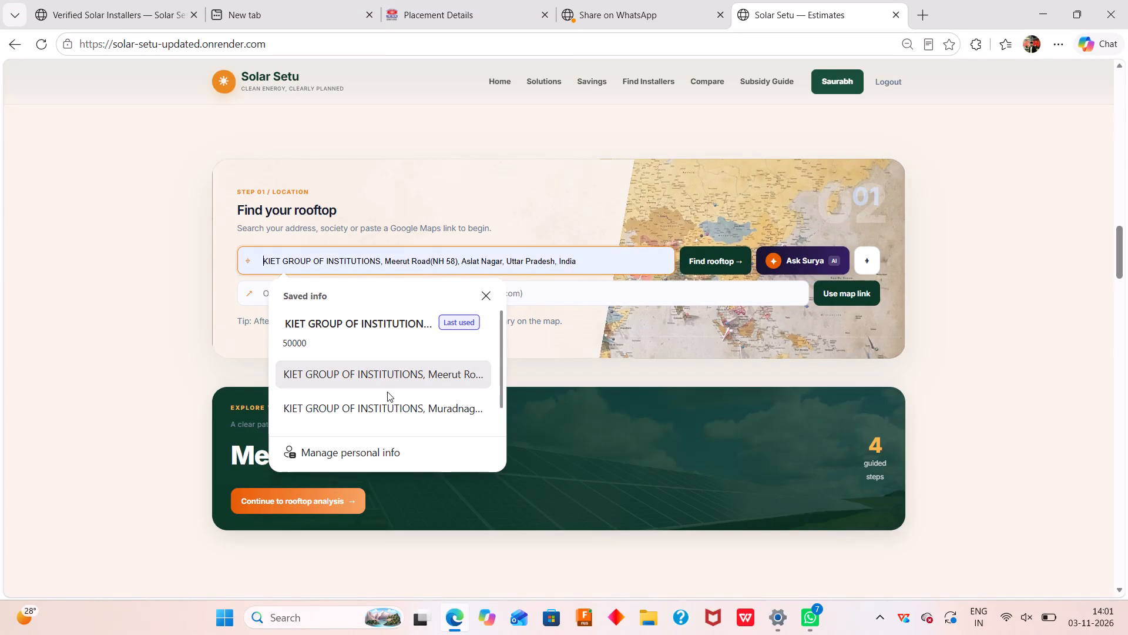
click(431, 380)
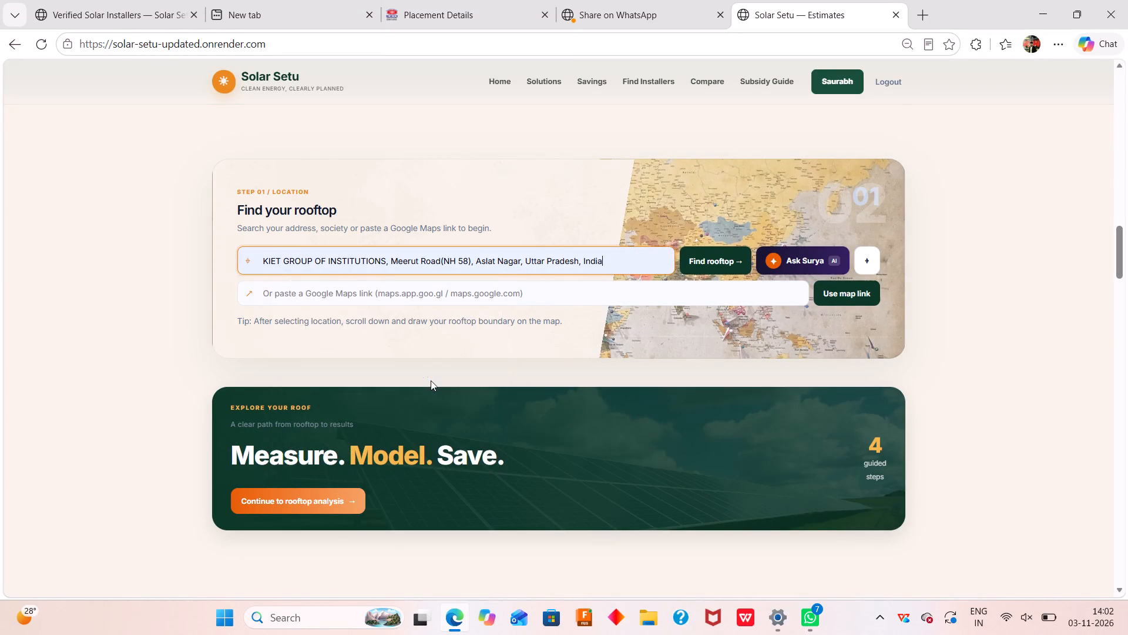
click(703, 250)
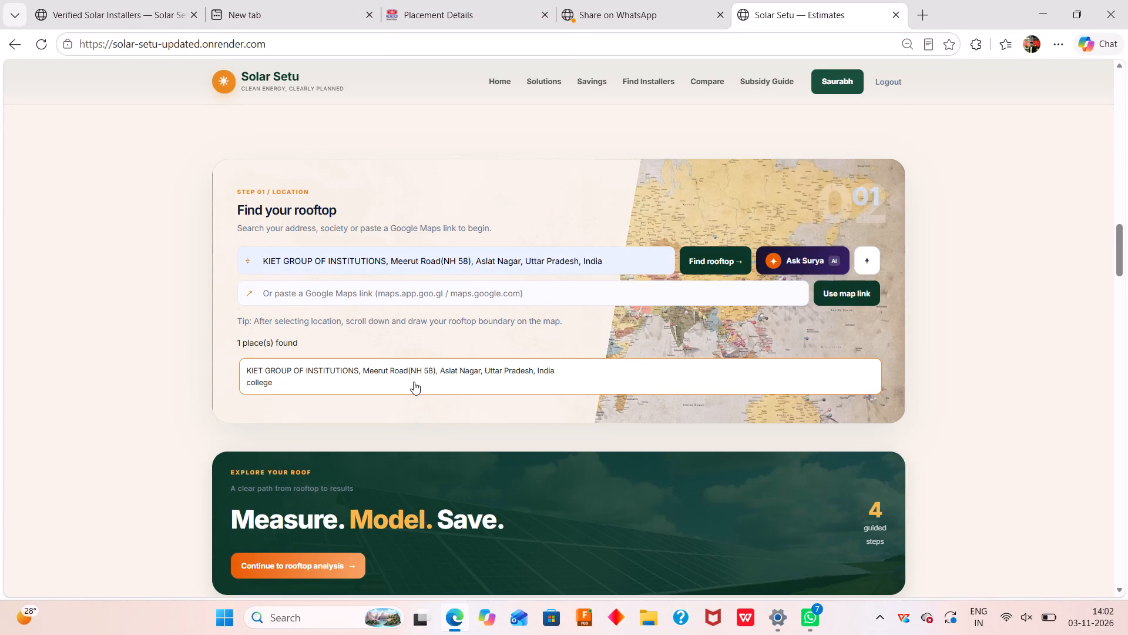
click(382, 377)
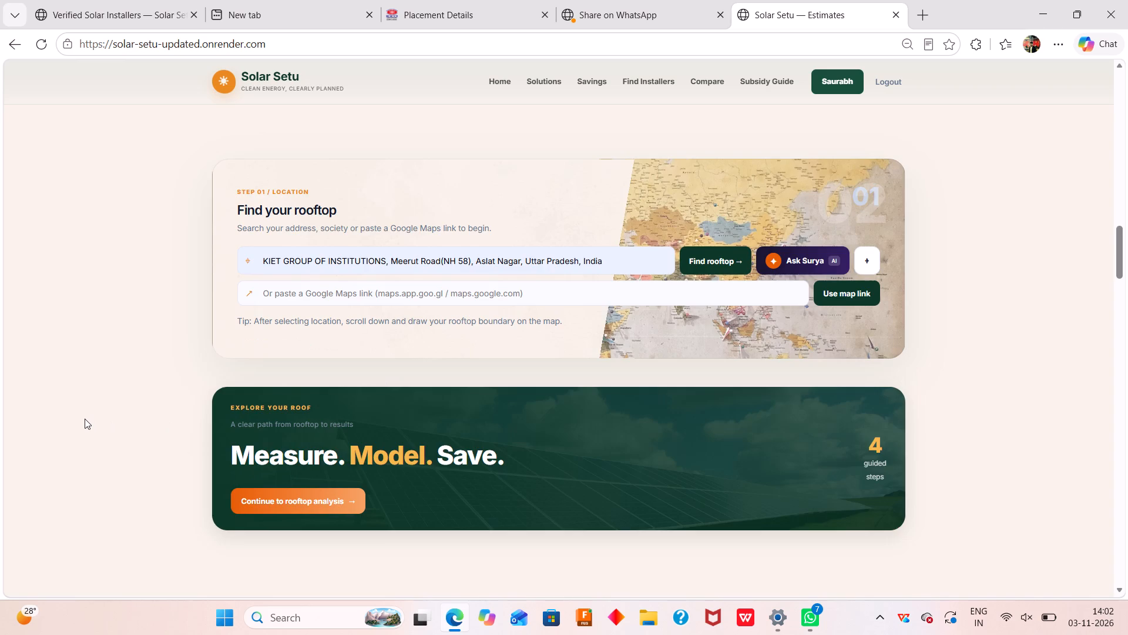
Draw a four-cornered rooftop boundary of about 978 m² around the panel-covered building southwest of the location marker.
scroll(85, 419, down, 10)
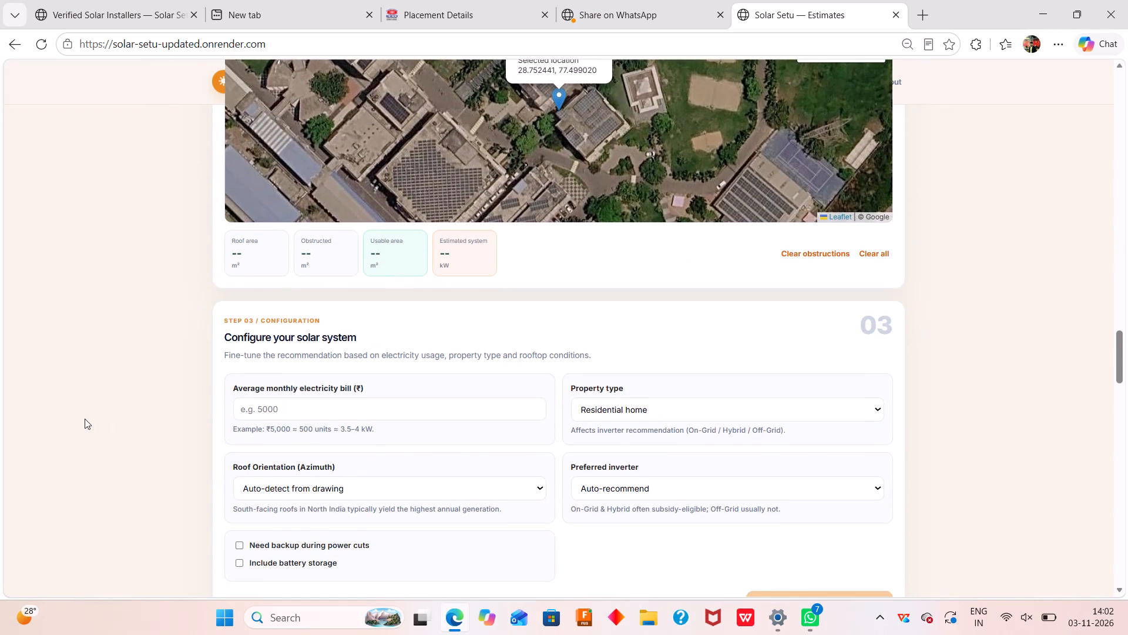
scroll(99, 440, up, 4)
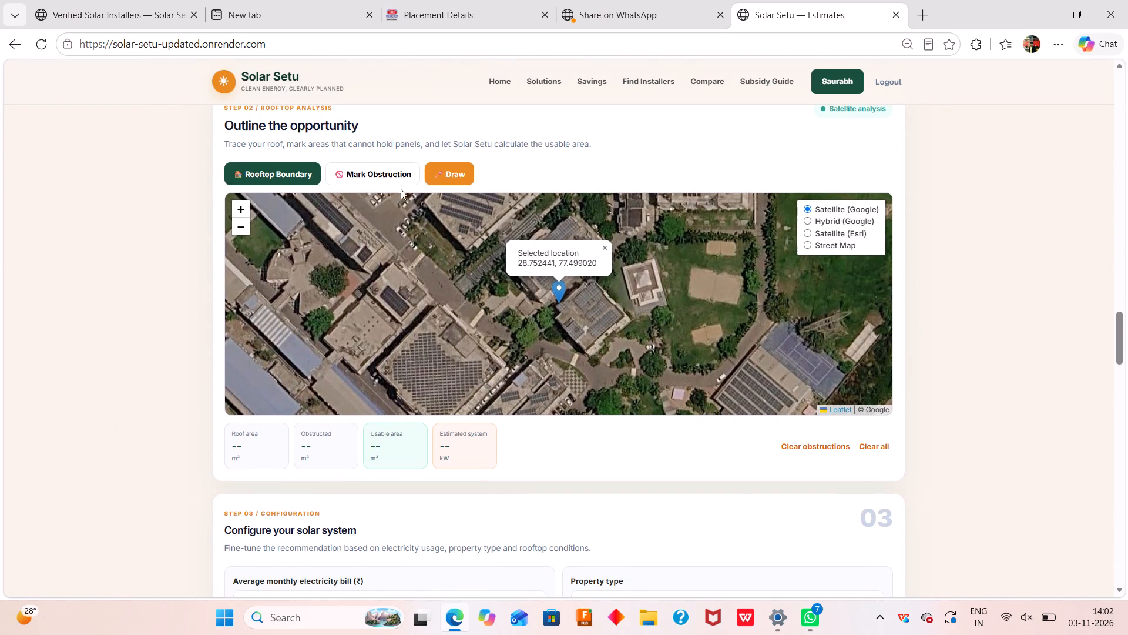
click(436, 175)
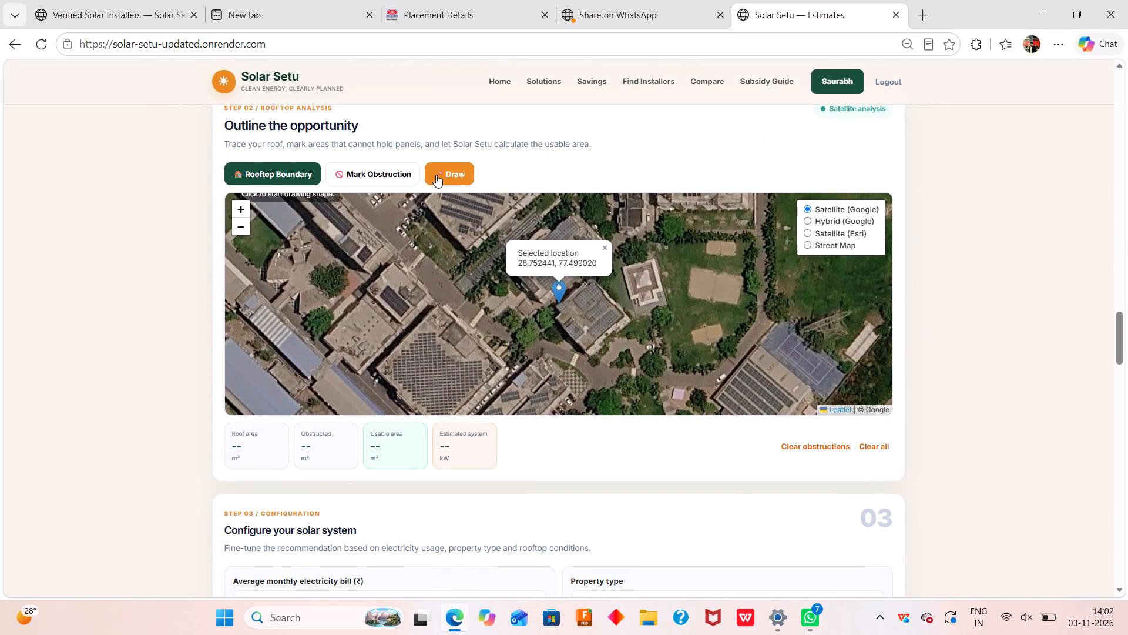
click(440, 313)
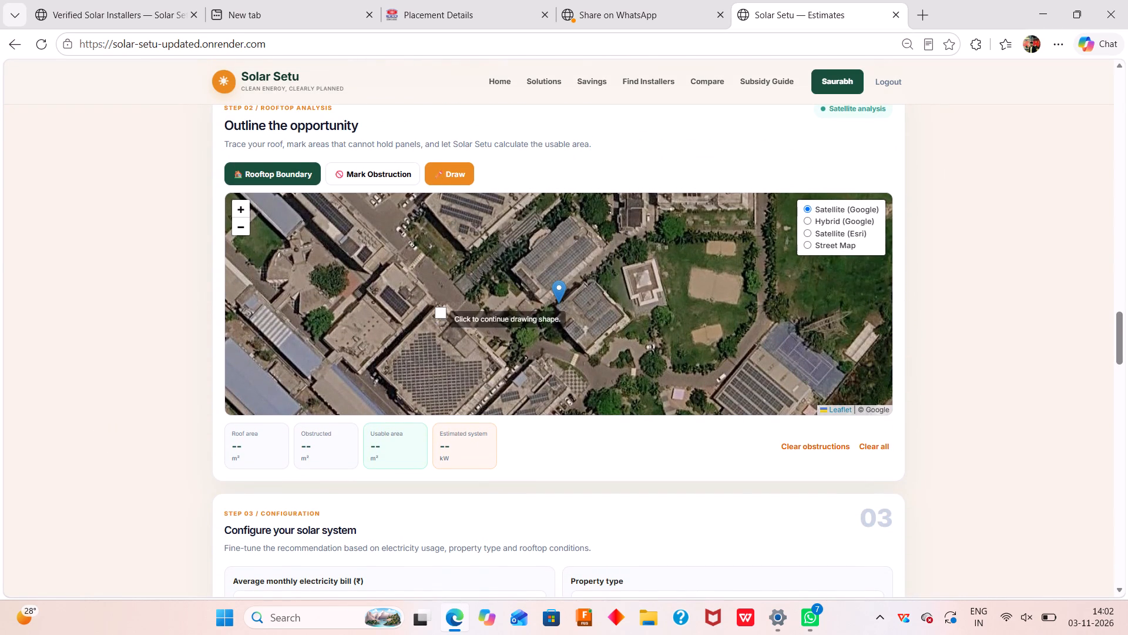
click(384, 369)
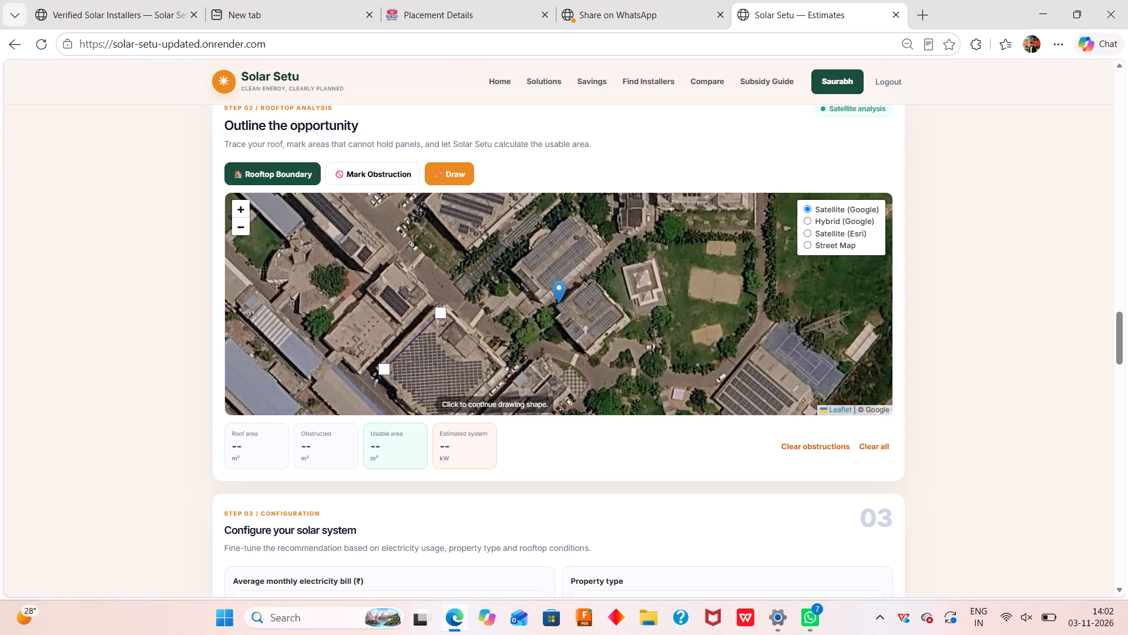
click(429, 410)
click(486, 356)
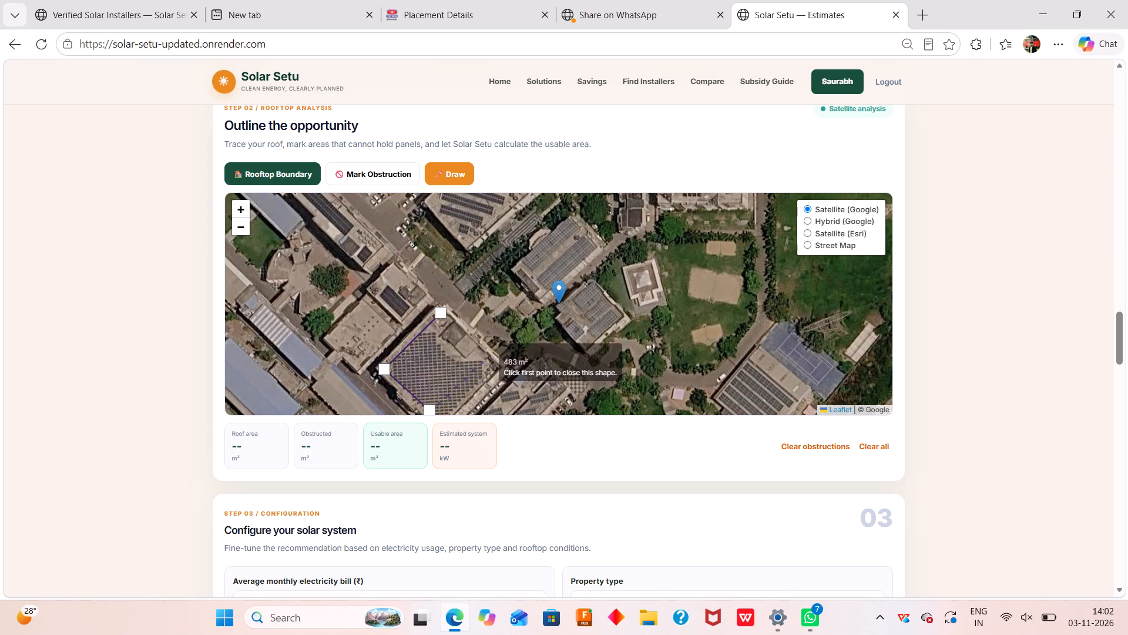
click(439, 312)
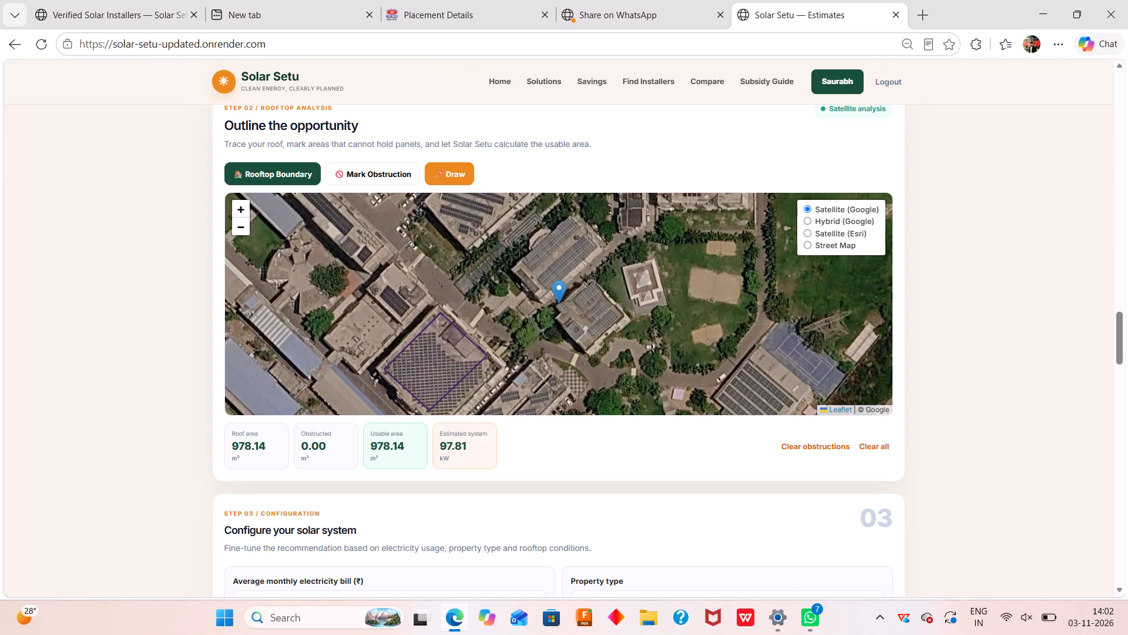
Set the average monthly electricity bill to ₹50000 in the solar system configuration.
scroll(444, 377, down, 2)
scroll(456, 512, down, 1)
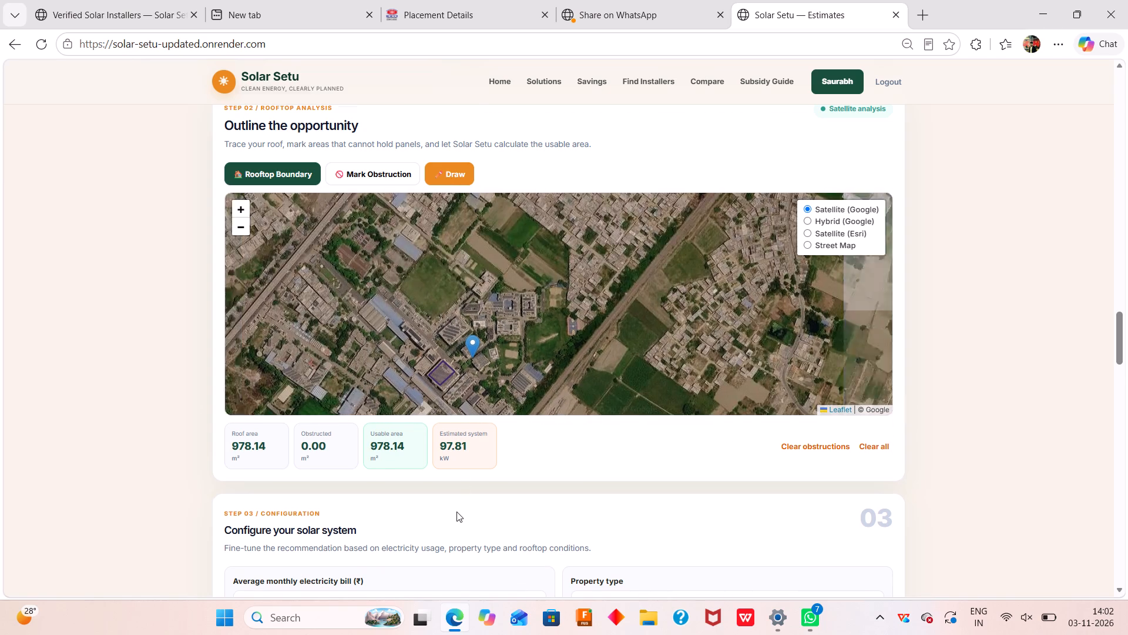
scroll(456, 512, down, 2)
click(354, 377)
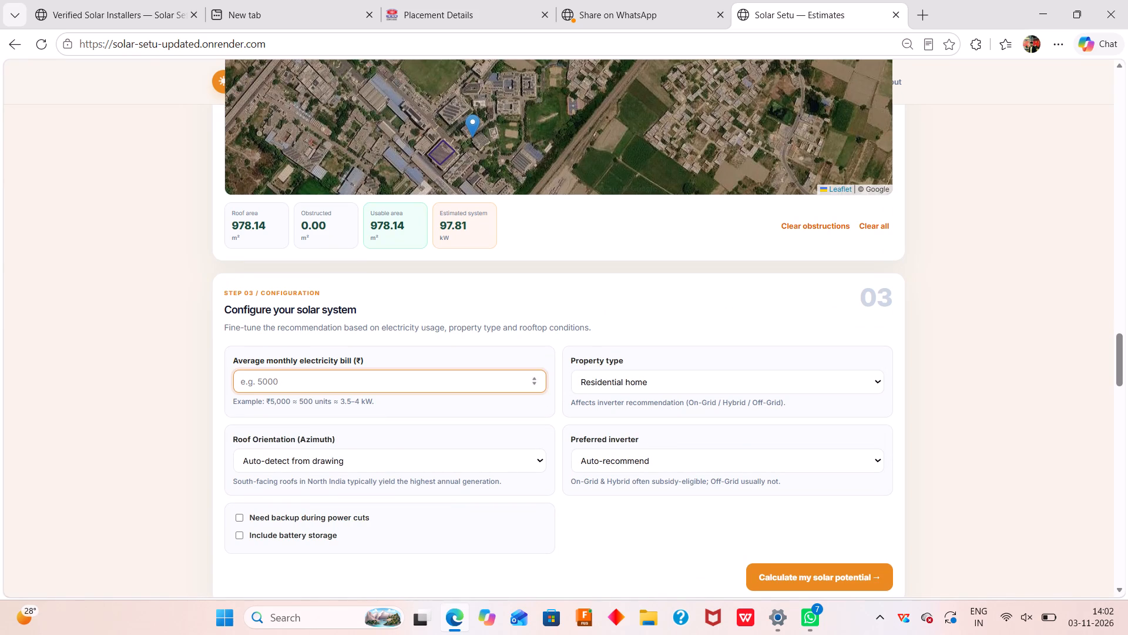
text(50000)
Enable backup during power cuts with a 5 kW essential load and a required backup duration of 20 hours.
click(235, 517)
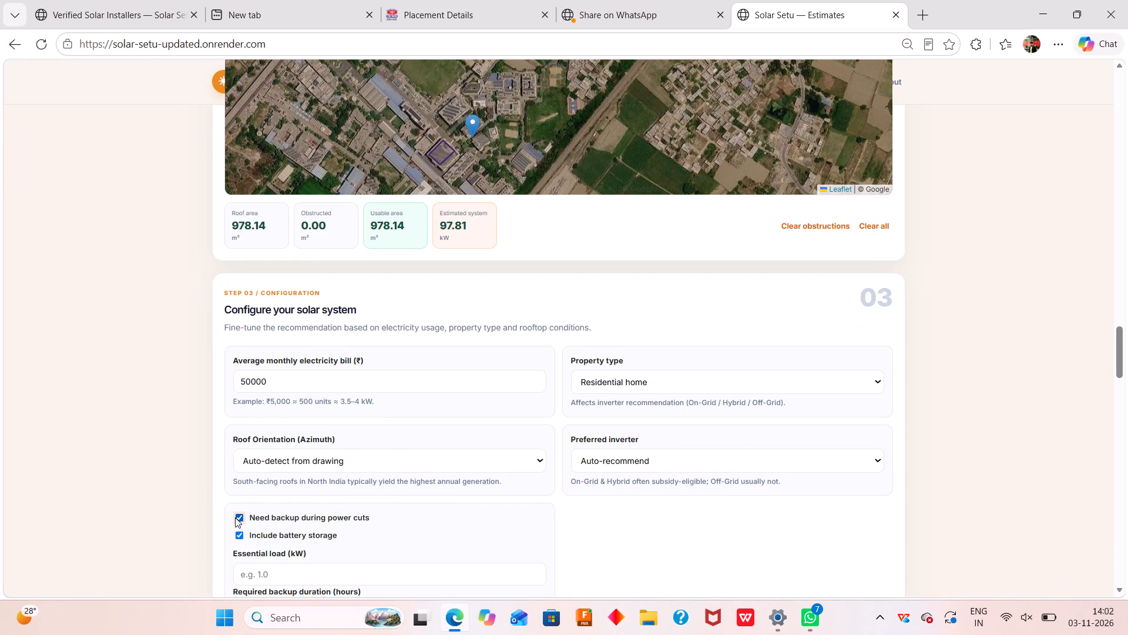
click(254, 579)
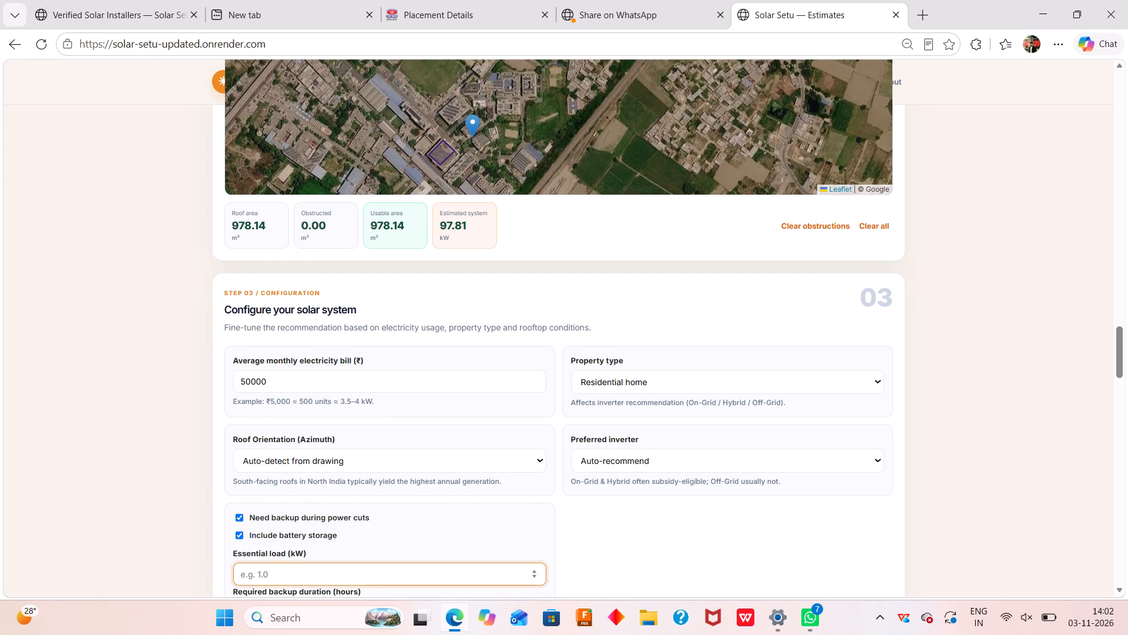
key(5)
scroll(278, 518, down, 2)
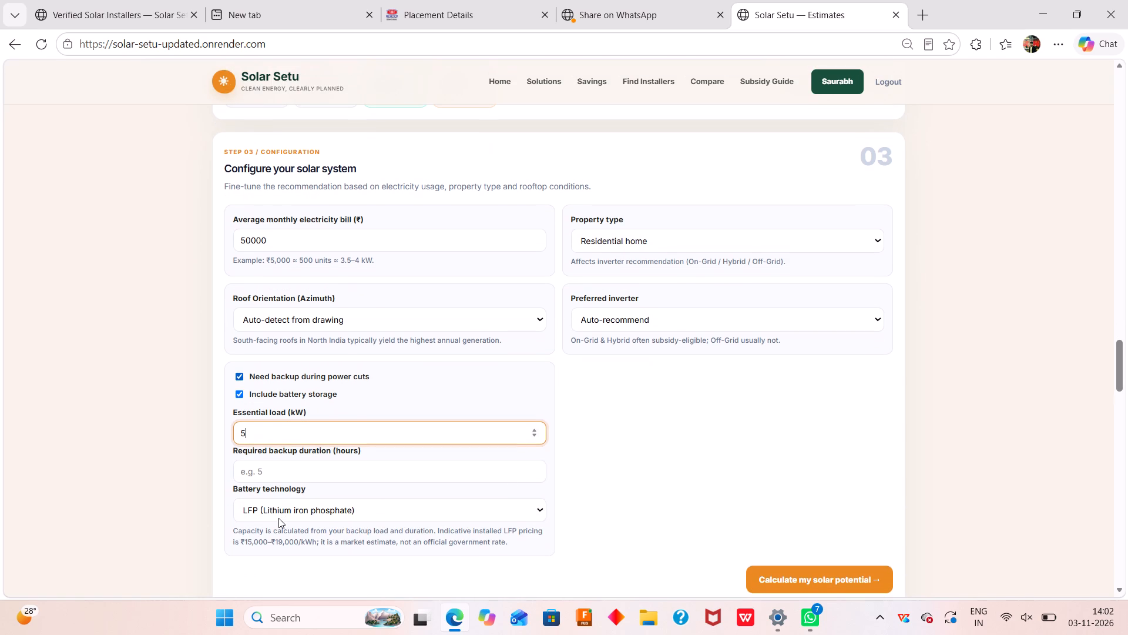
click(292, 479)
text(20)
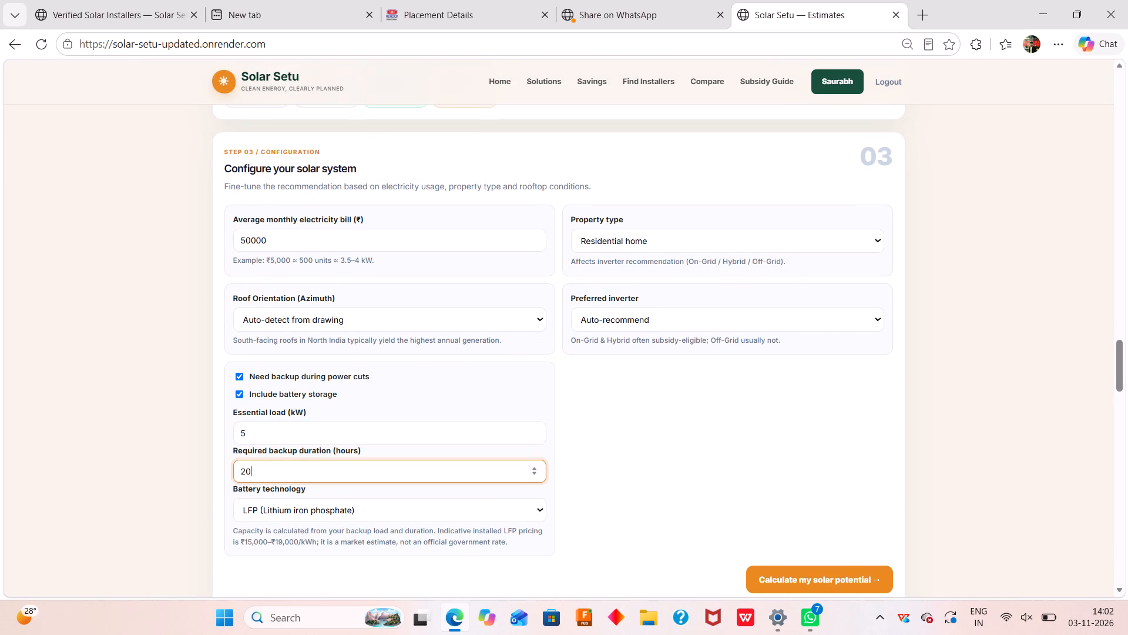
Keep the property type as Residential home and calculate the solar potential, dismissing the energy saver notification.
click(626, 237)
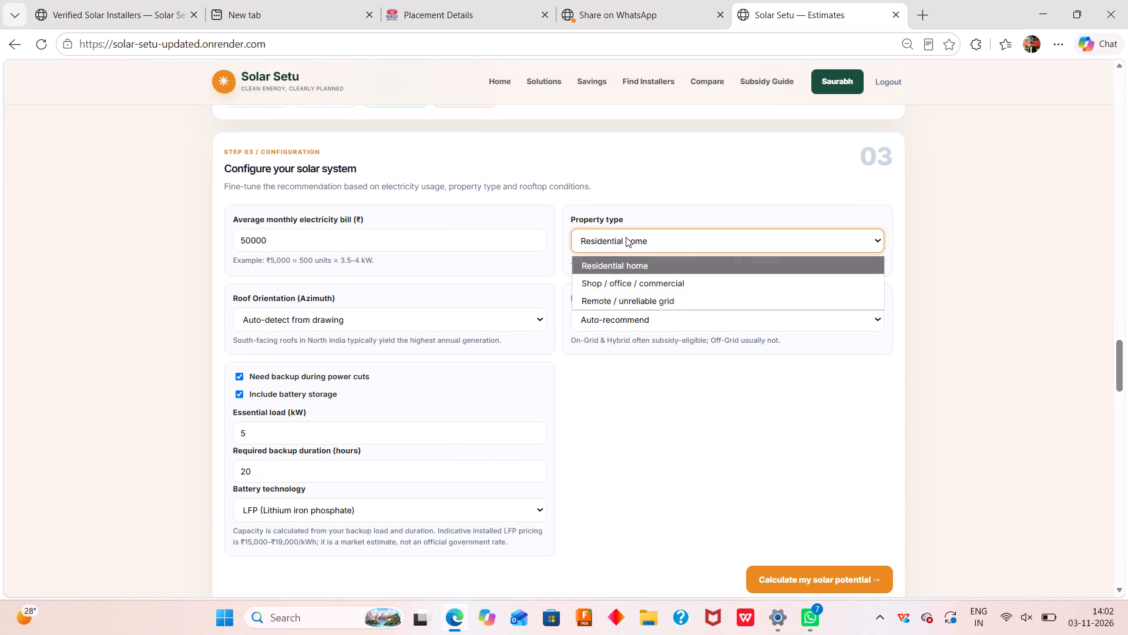
click(627, 267)
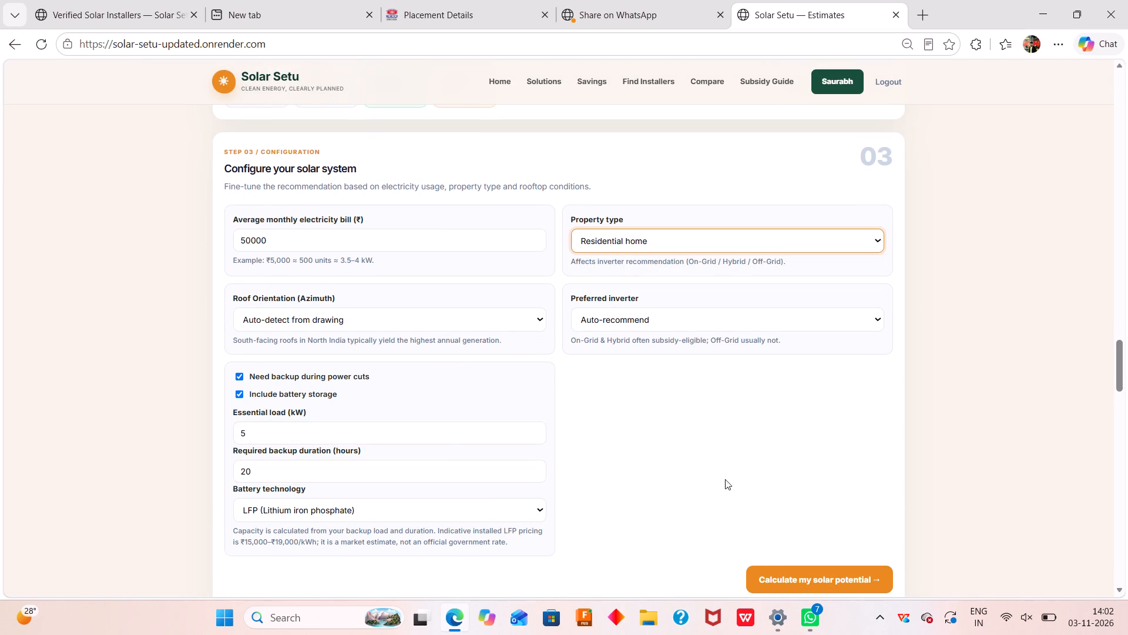
click(761, 570)
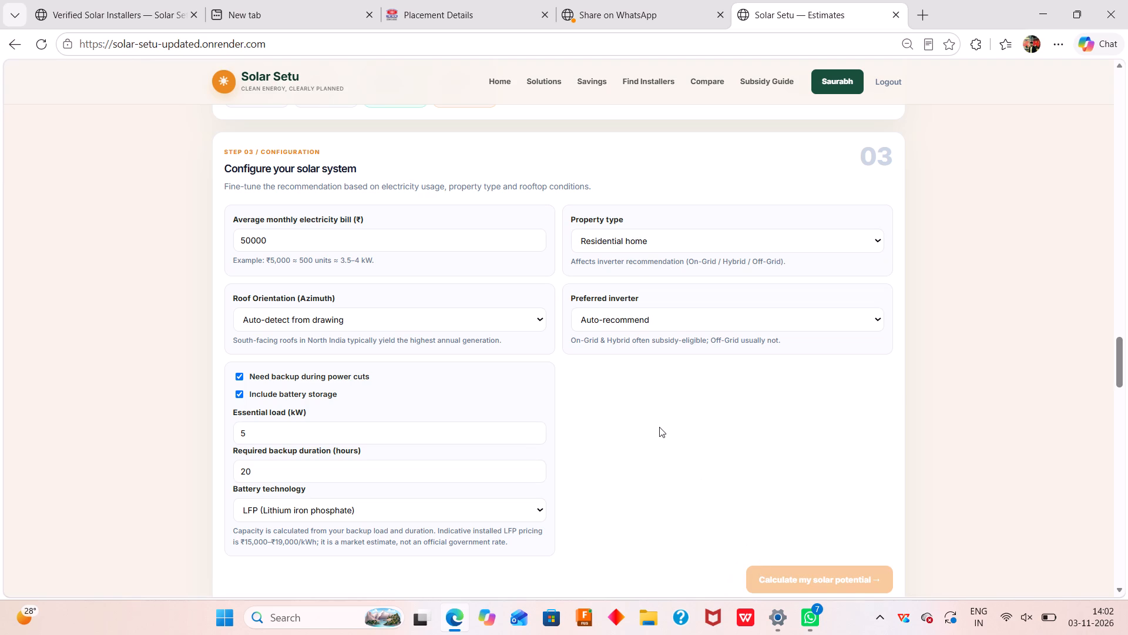
scroll(659, 427, down, 3)
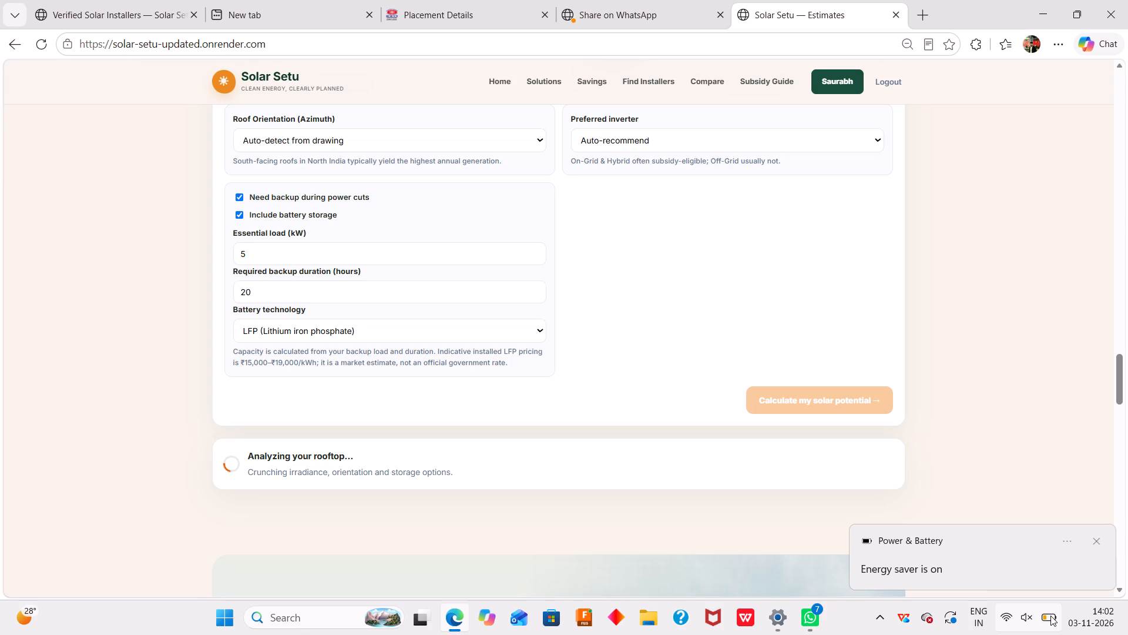
click(1096, 540)
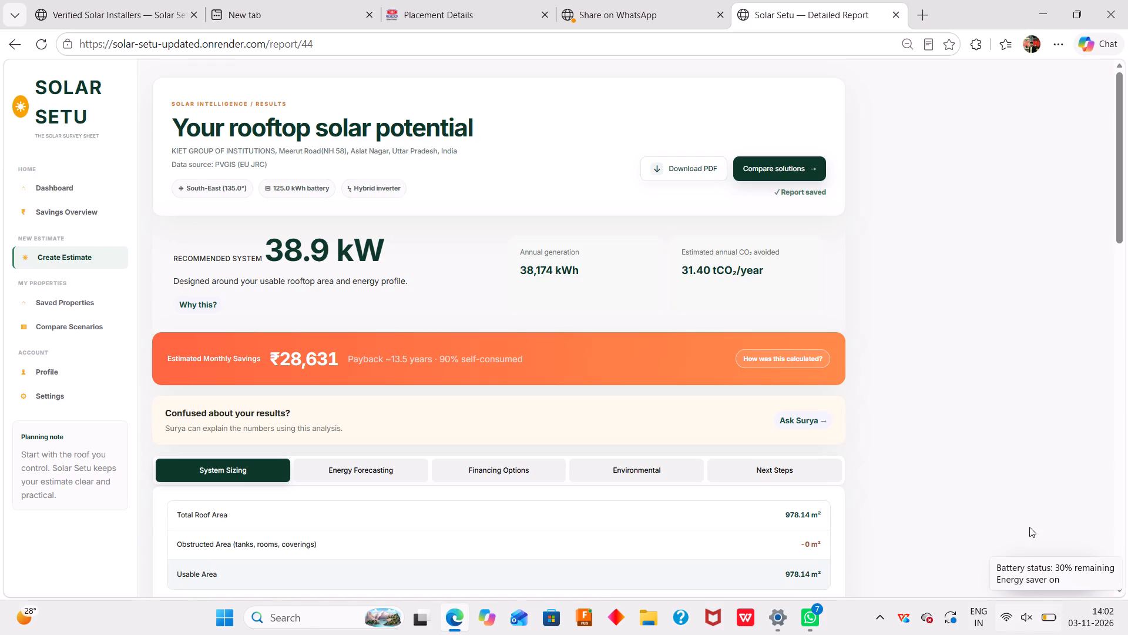
Review the report's financing options, examining the financial summary's costs, subsidies, net investment and savings.
click(512, 469)
scroll(508, 389, down, 2)
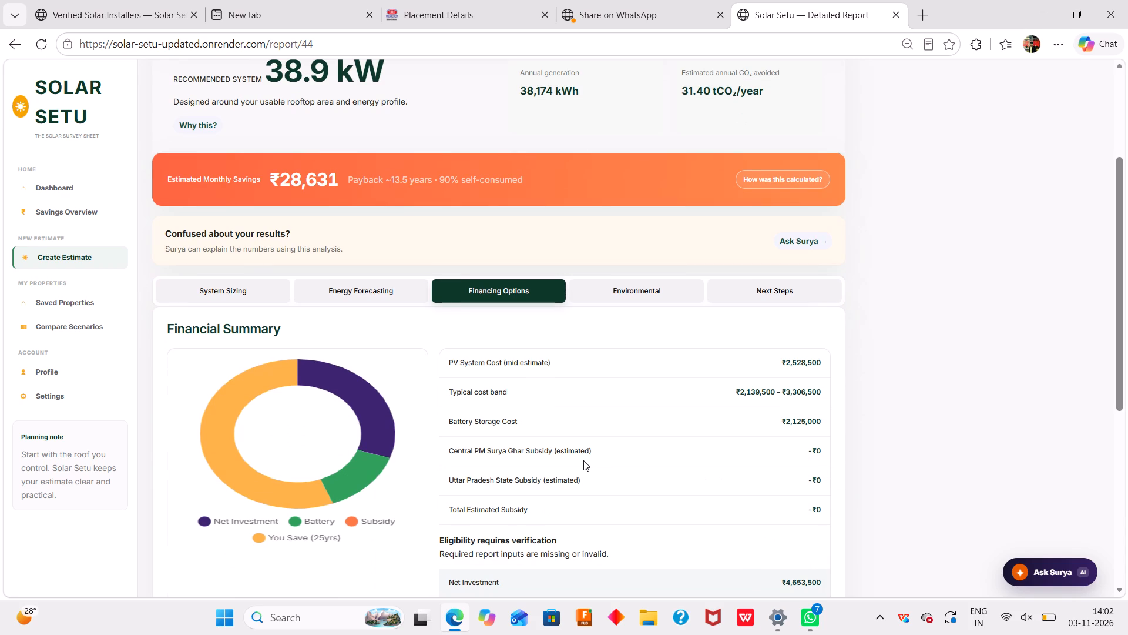
scroll(583, 460, down, 2)
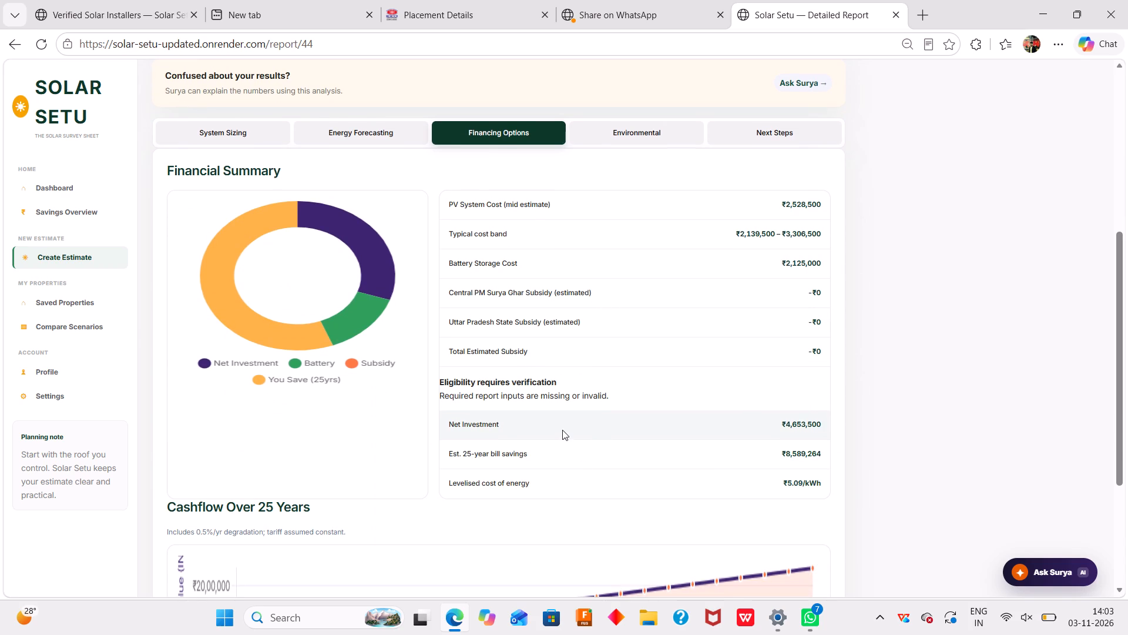
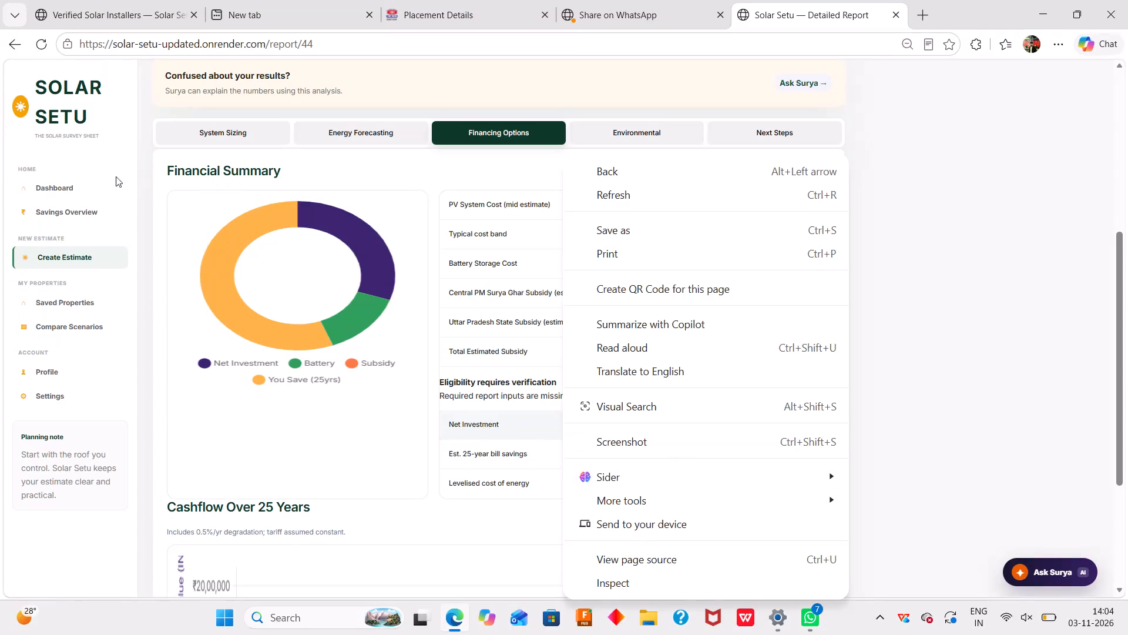
Leave the detailed report for the dashboard and return to the Solar Setu home page.
click(64, 193)
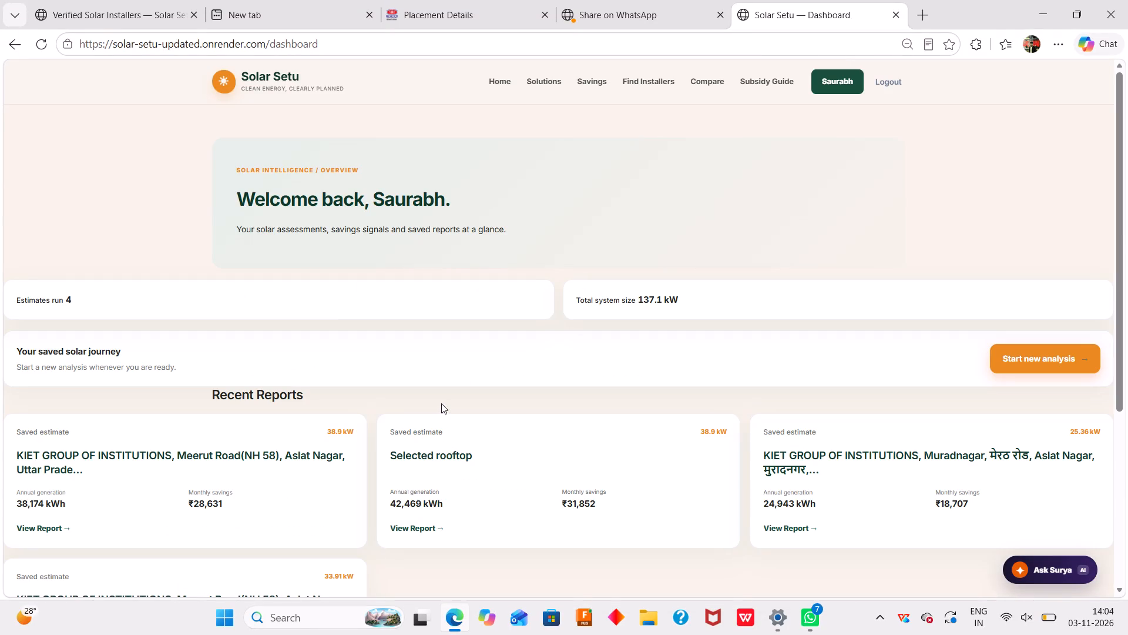
click(506, 78)
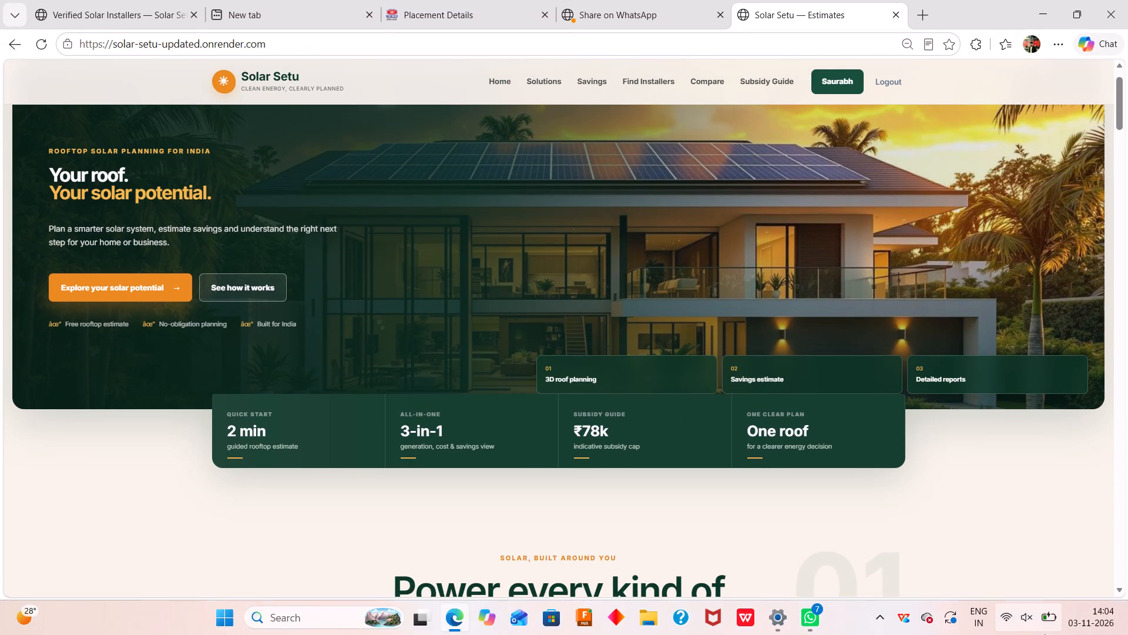
Open the Windows quick settings for network, sound and battery.
click(1045, 620)
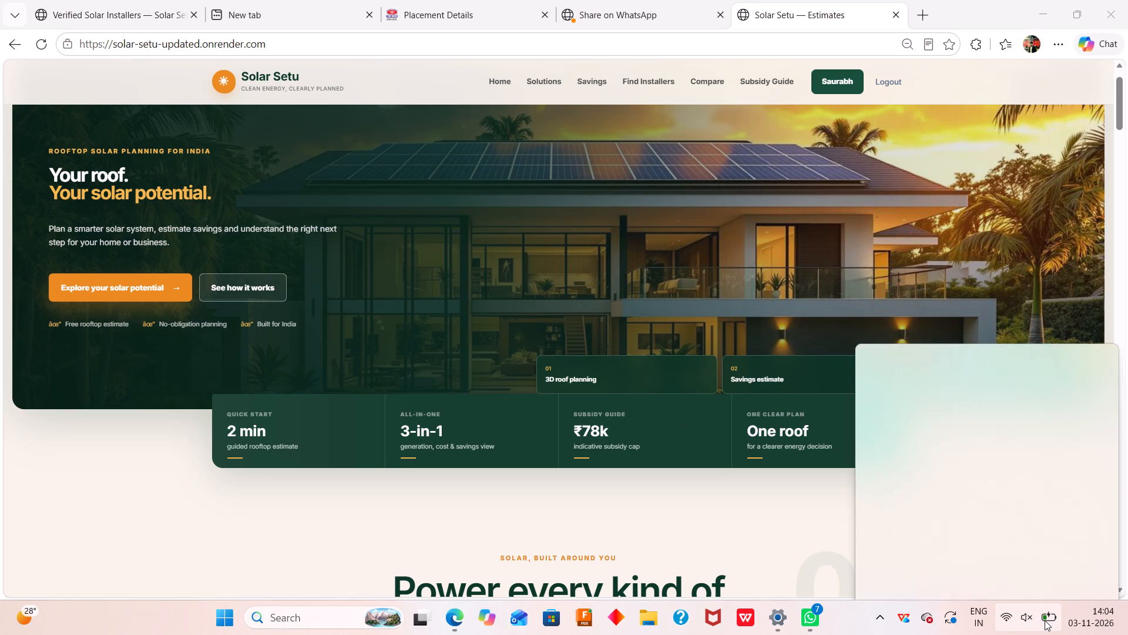